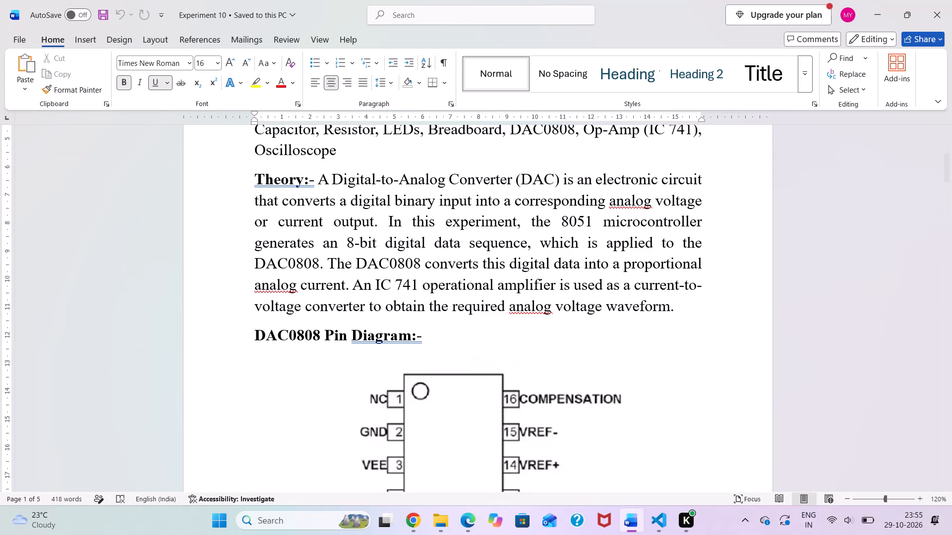
Create a new blank document, starting from the open Experiment 10 report.
{"action": "scroll", "coordinate": [594, 441], "scroll_direction": "up", "scroll_amount": 16}
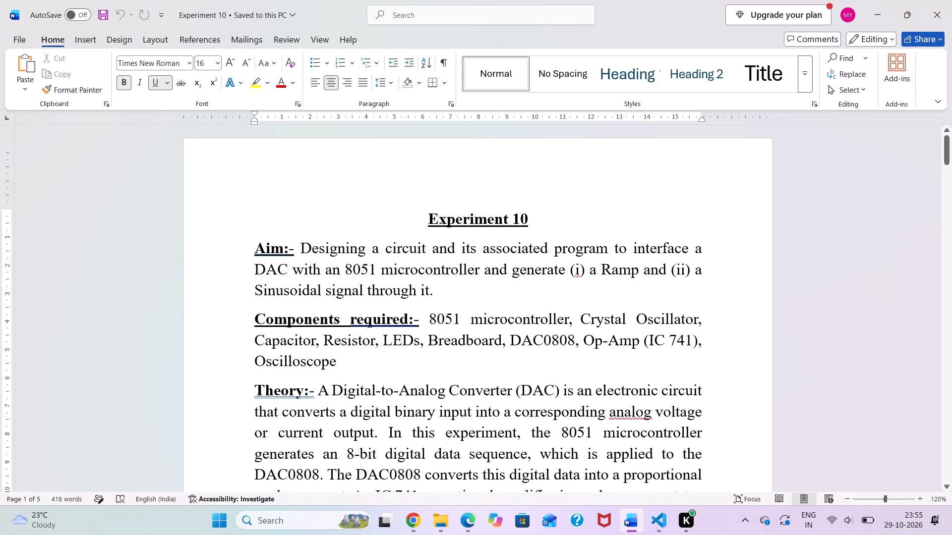
{"action": "left_click", "coordinate": [19, 37]}
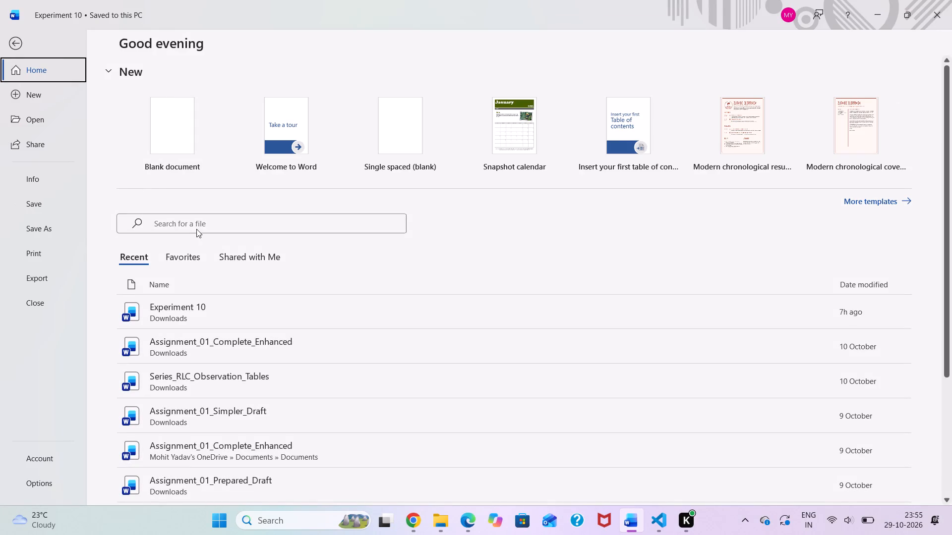
{"action": "left_click", "coordinate": [168, 157]}
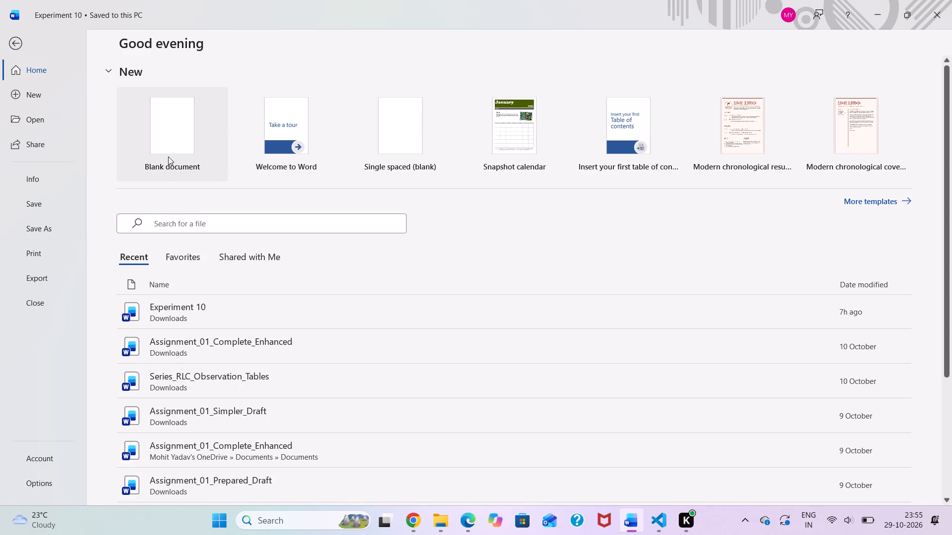
Place the text cursor on the first line of the new blank document.
{"action": "left_click", "coordinate": [373, 215]}
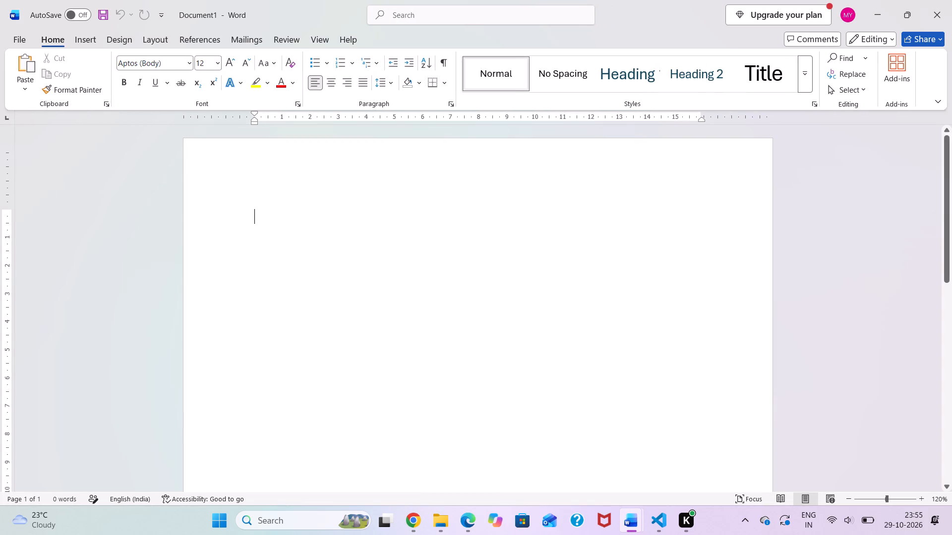
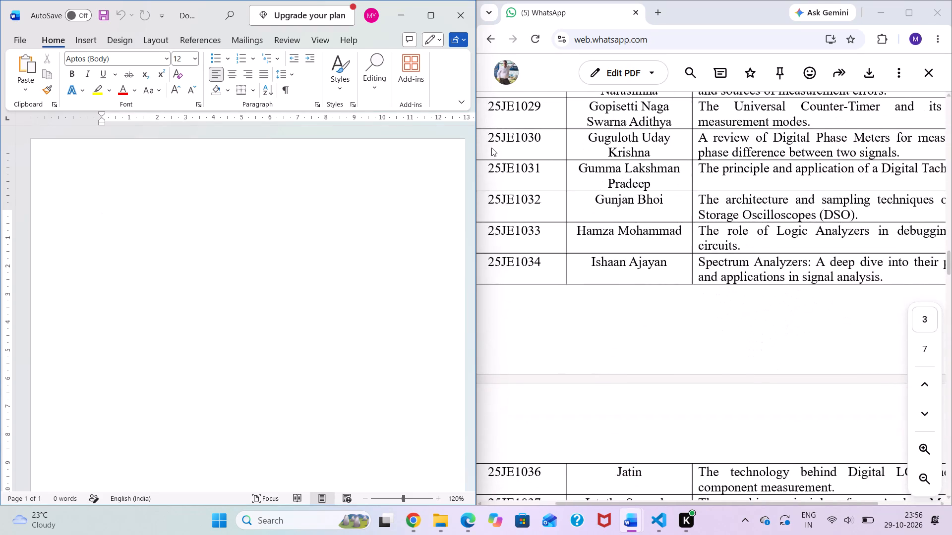
Look through the PDF's roll-number table of assigned topics in WhatsApp, down to the entries on page 5.
{"action": "scroll", "coordinate": [491, 148], "scroll_direction": "down", "scroll_amount": 7}
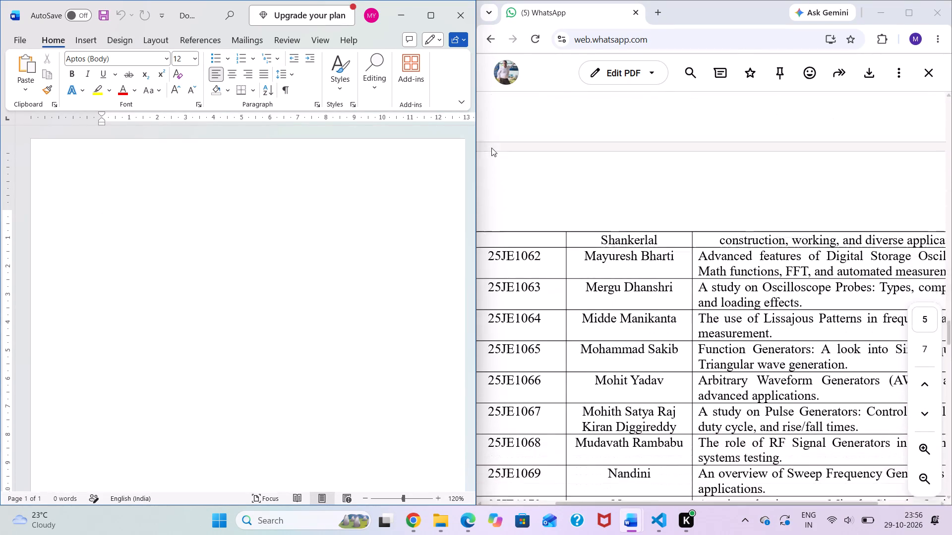
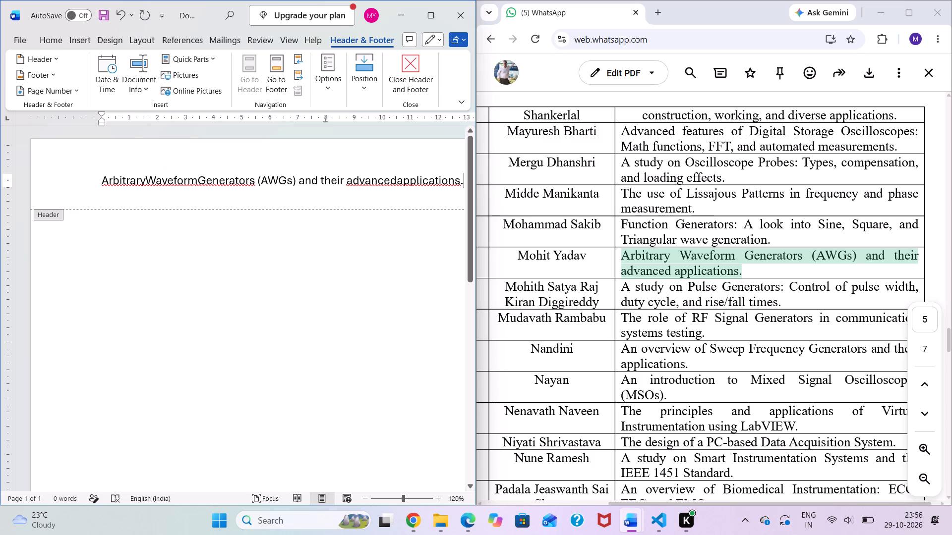
Insert the missing spaces in the header title so it reads "Arbitrary Waveform Generators (AWGs) and their advanced applications.".
{"action": "left_click", "coordinate": [144, 182]}
{"action": "key", "text": "space"}
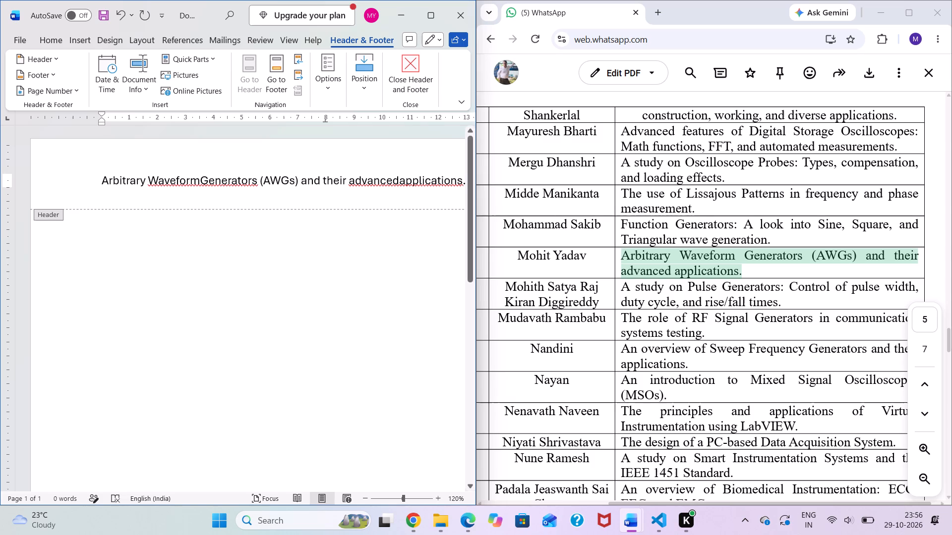
{"action": "left_click", "coordinate": [198, 181]}
{"action": "key", "text": "space"}
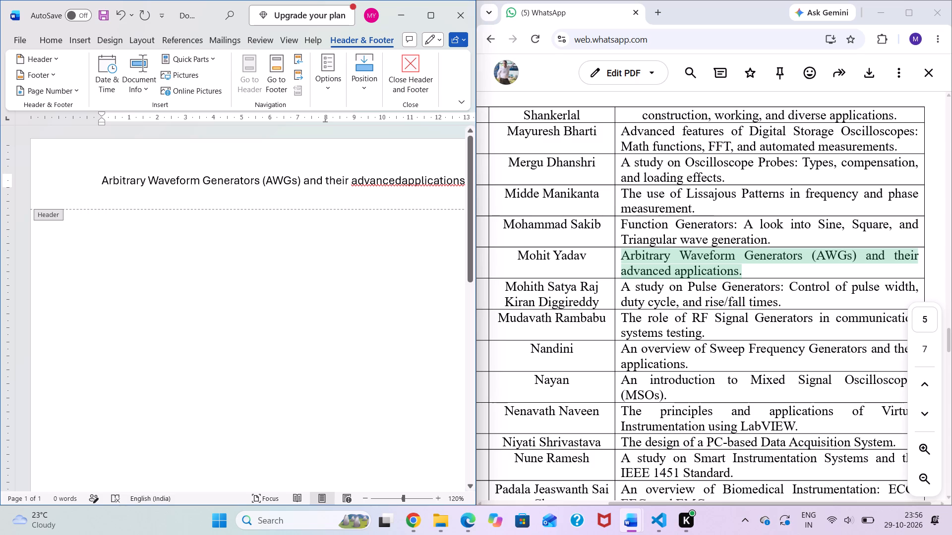
{"action": "left_click", "coordinate": [402, 182]}
{"action": "key", "text": "space"}
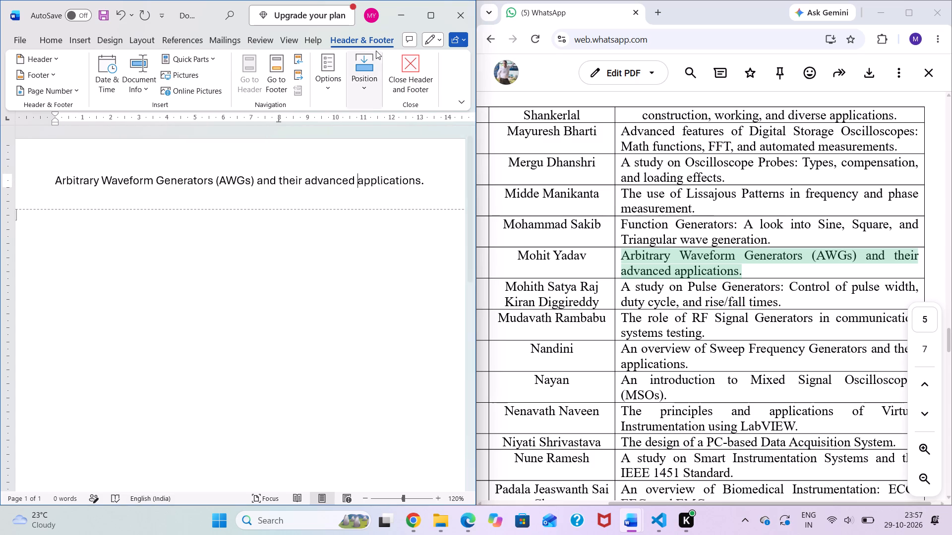
Maximize the new document's window.
{"action": "left_click", "coordinate": [437, 23]}
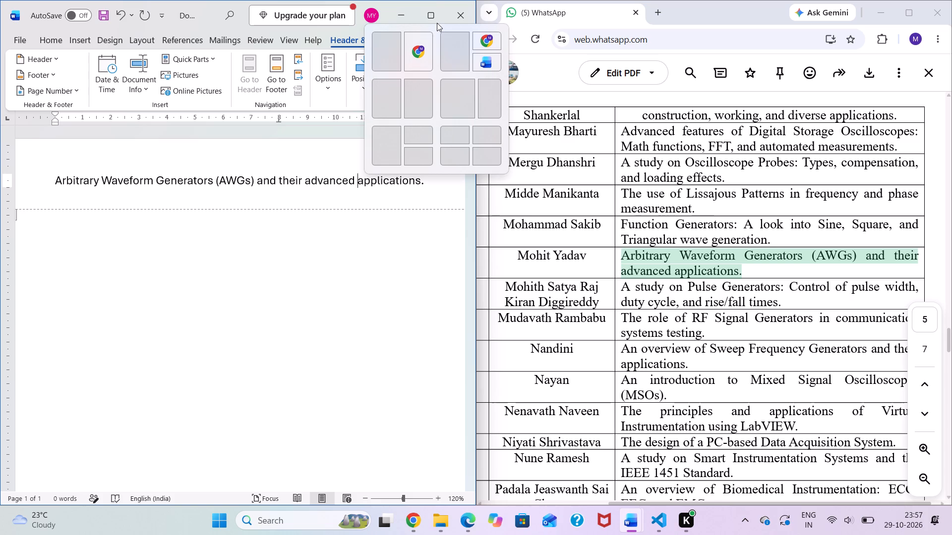
{"action": "left_click", "coordinate": [430, 16]}
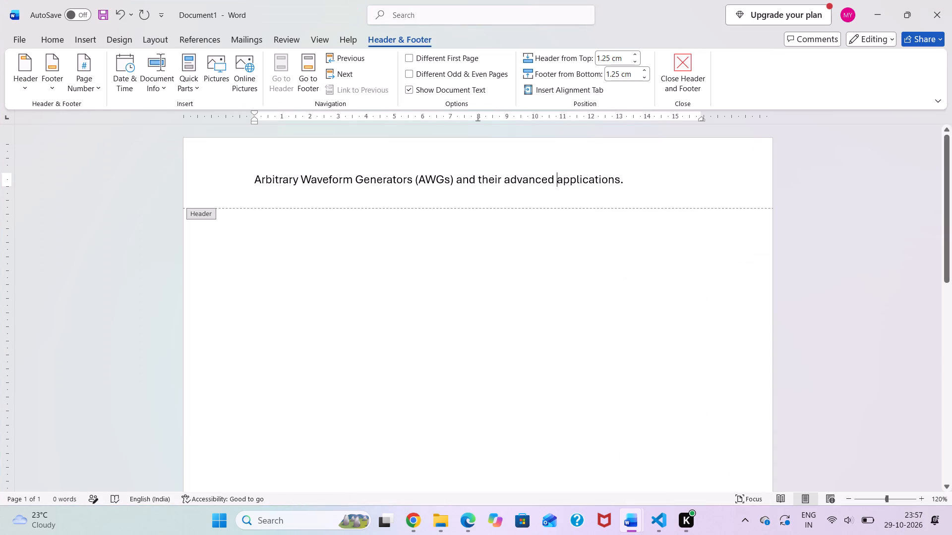
Leave header editing and return to the document body.
{"action": "left_click", "coordinate": [256, 181]}
{"action": "left_click", "coordinate": [329, 264]}
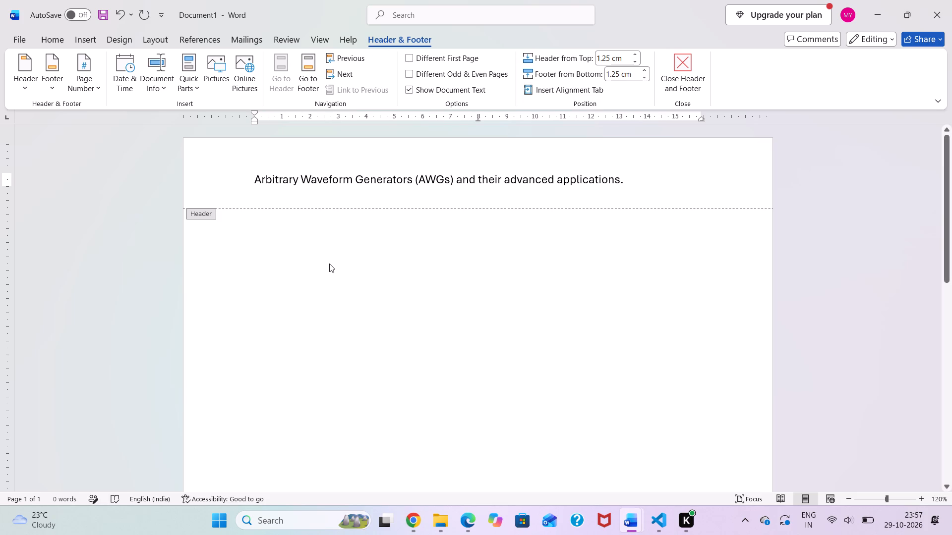
{"action": "left_click", "coordinate": [329, 264]}
{"action": "left_click", "coordinate": [242, 254]}
{"action": "triple_click", "coordinate": [242, 254]}
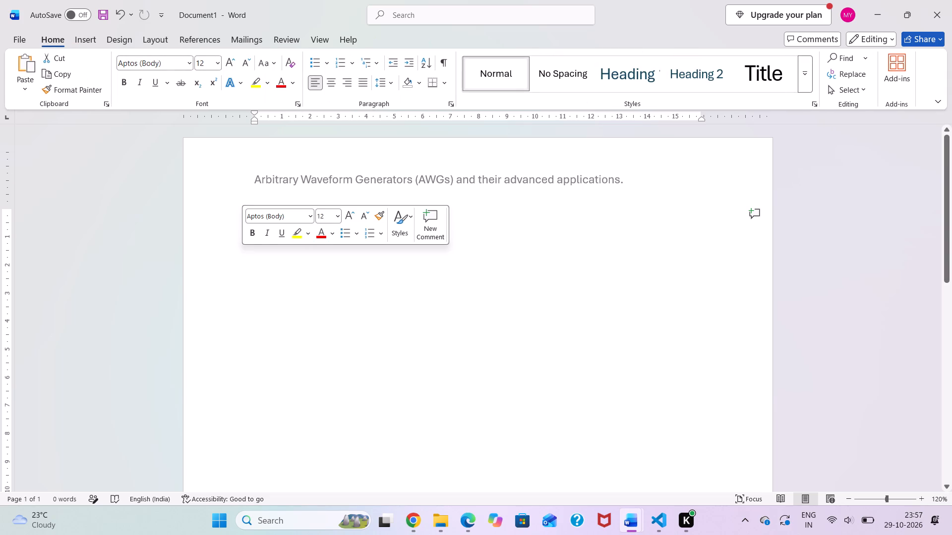
Try to apply the Title style to the header text from the document body.
{"action": "left_click", "coordinate": [268, 177]}
{"action": "left_click", "coordinate": [268, 177]}
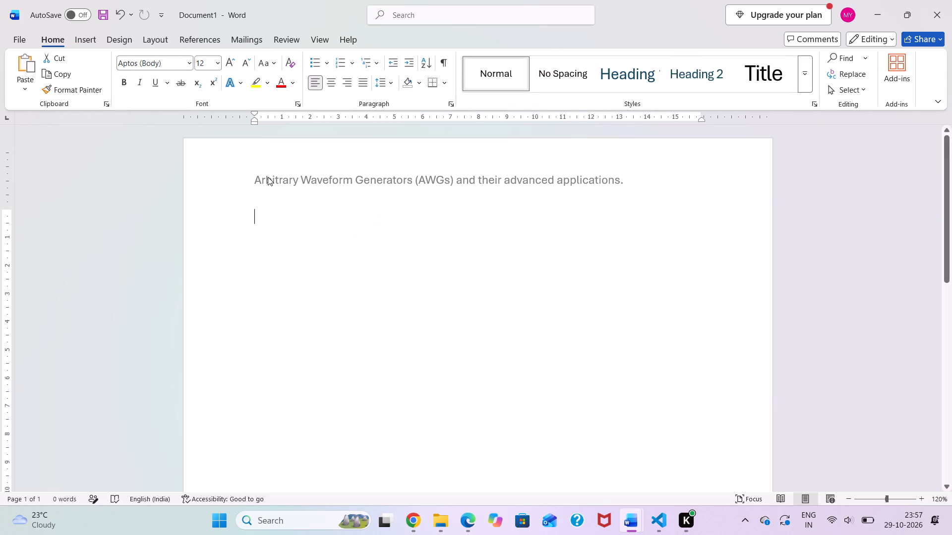
{"action": "right_click", "coordinate": [268, 177]}
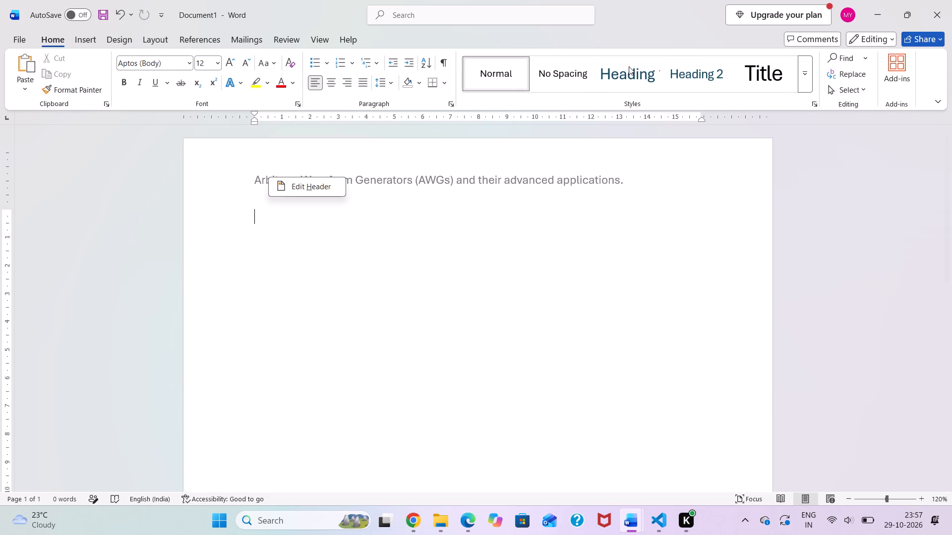
{"action": "left_click", "coordinate": [768, 65]}
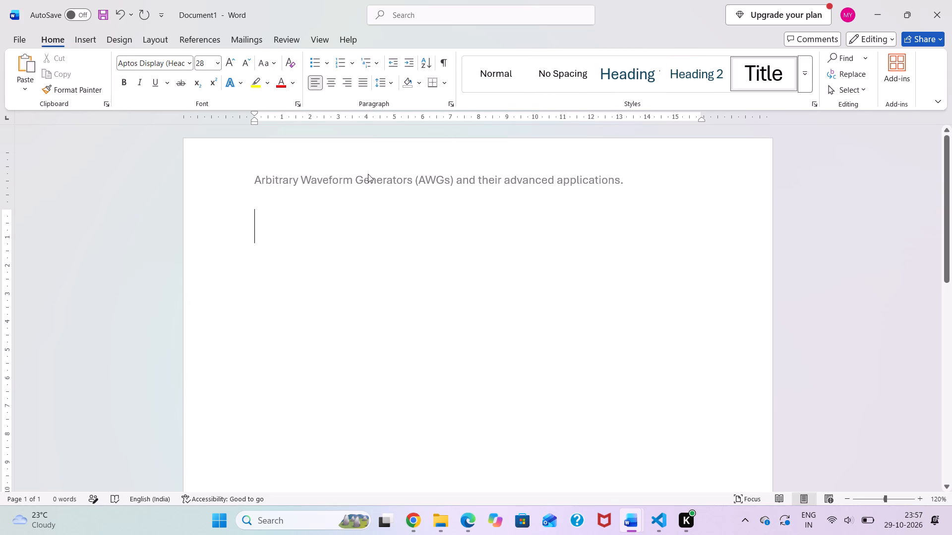
Reopen the header, select the whole title line and apply the Book Title style to it.
{"action": "left_click", "coordinate": [337, 175]}
{"action": "double_click", "coordinate": [337, 175]}
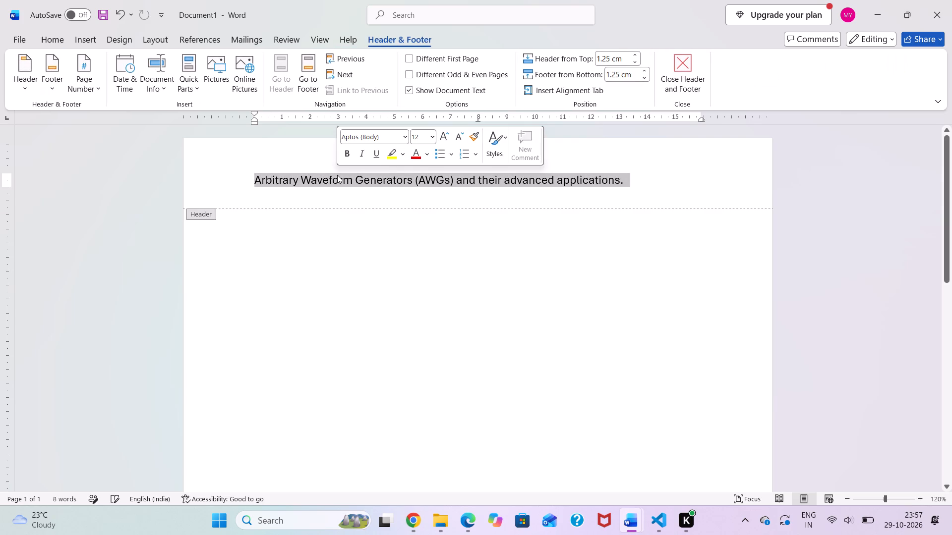
{"action": "left_click", "coordinate": [360, 285]}
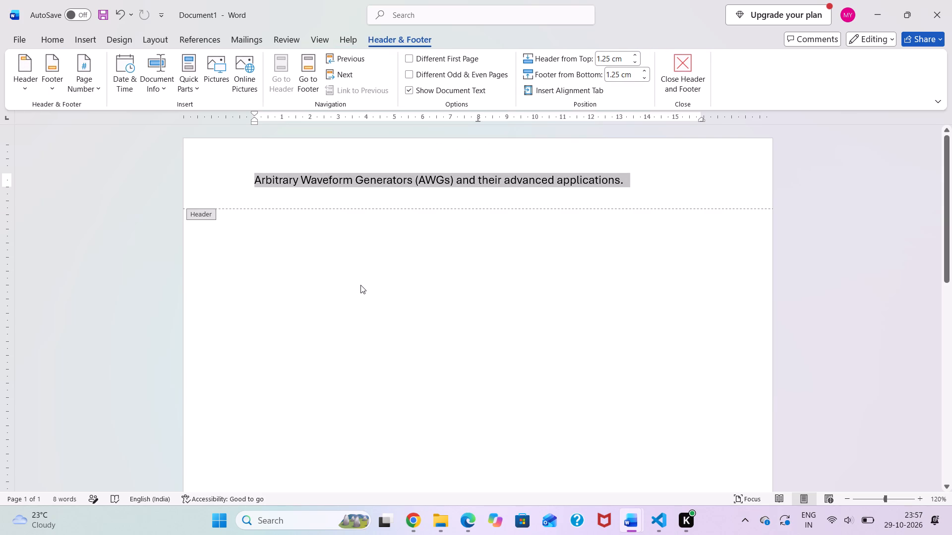
{"action": "right_click", "coordinate": [430, 194]}
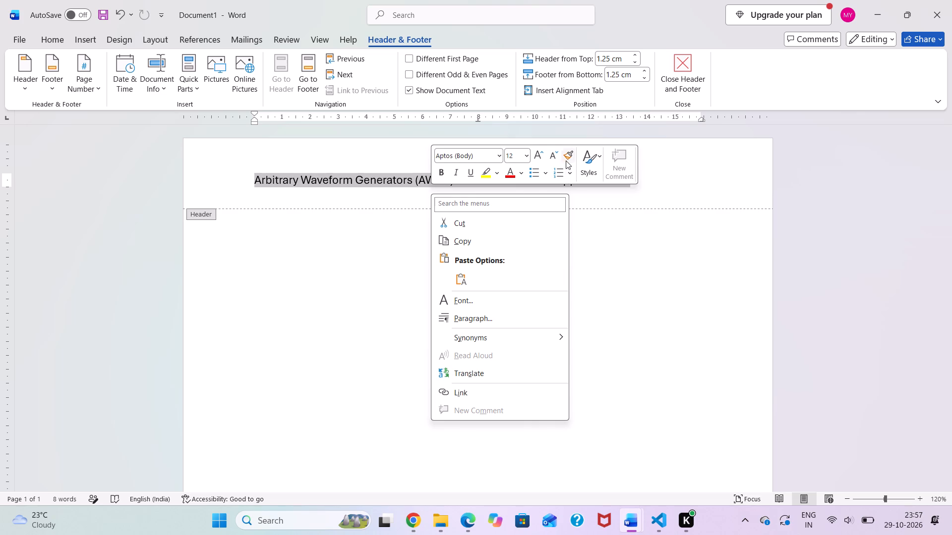
{"action": "left_click", "coordinate": [589, 163]}
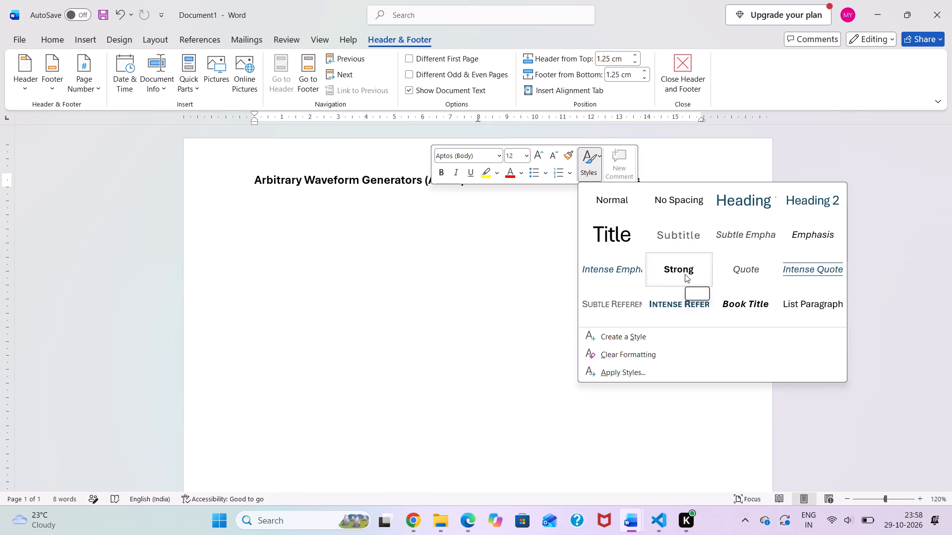
{"action": "left_click", "coordinate": [724, 301]}
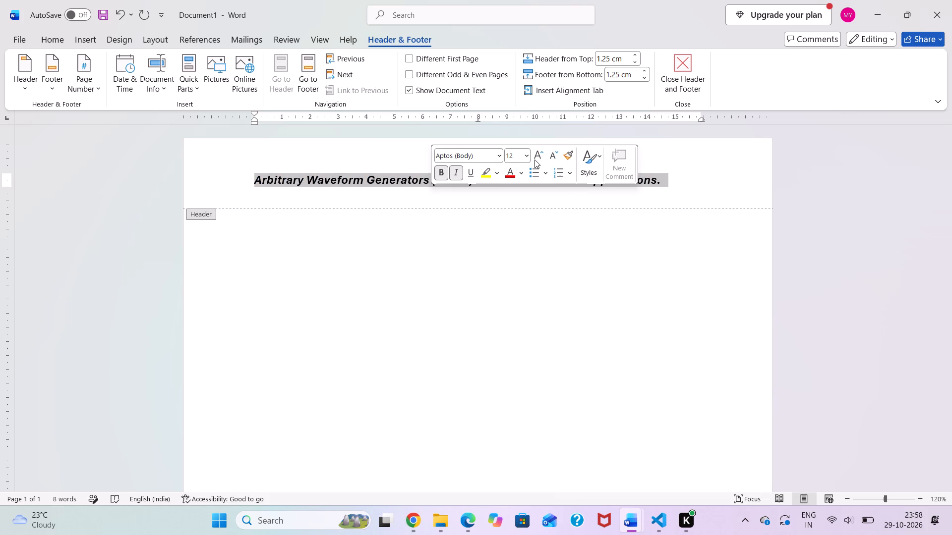
Change the header title's font color to the bright blue theme color.
{"action": "left_click", "coordinate": [510, 174]}
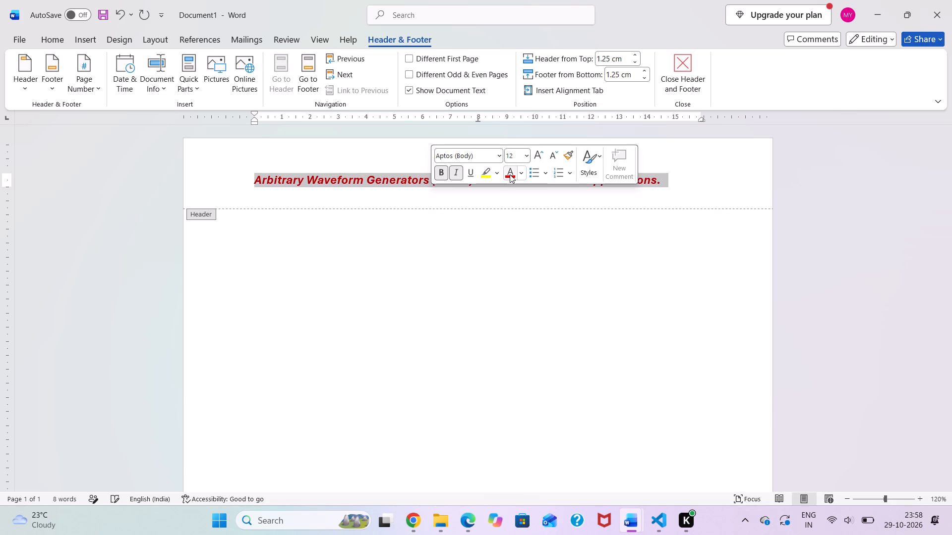
{"action": "left_click", "coordinate": [510, 174]}
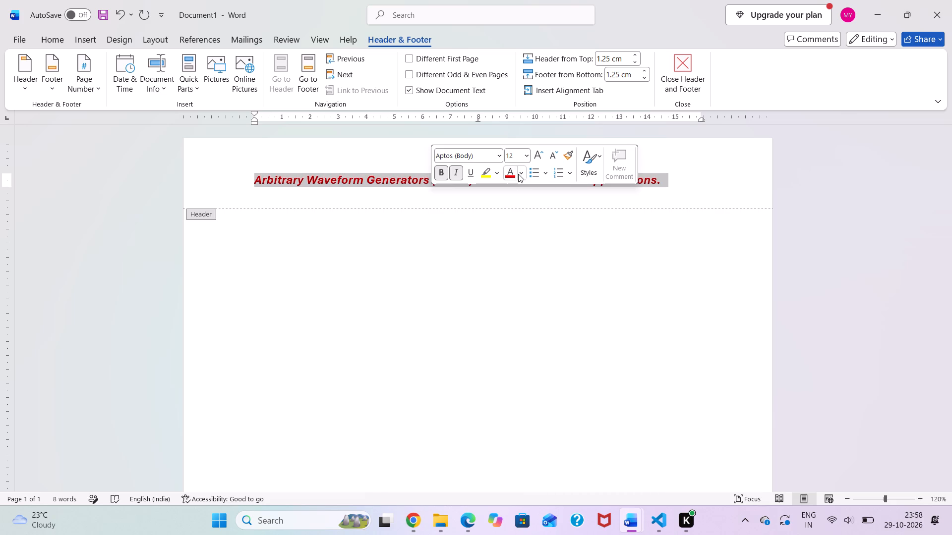
{"action": "left_click", "coordinate": [521, 173]}
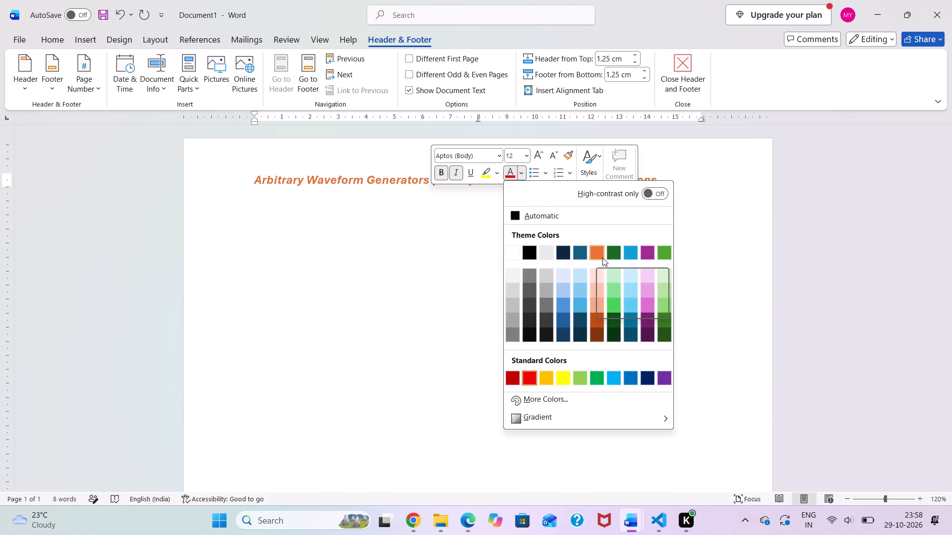
{"action": "left_click", "coordinate": [632, 255]}
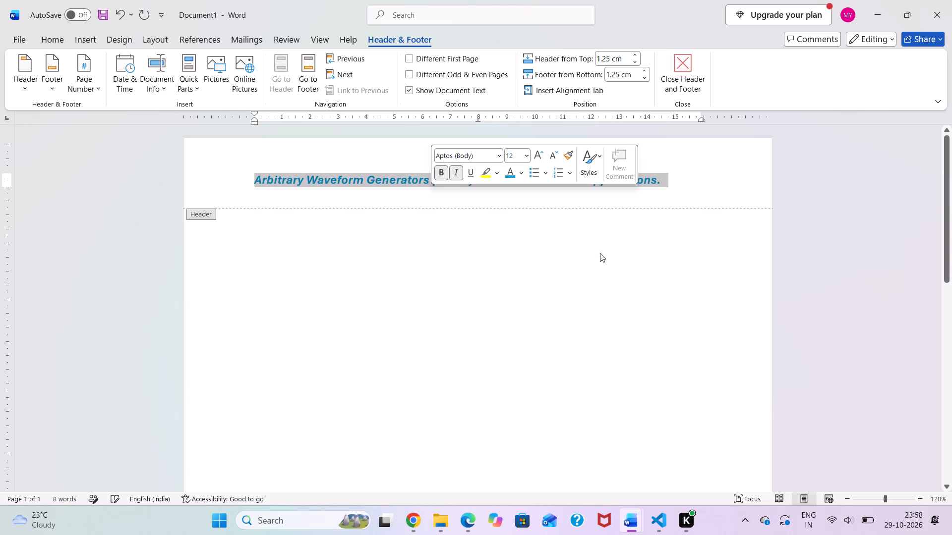
{"action": "left_click", "coordinate": [535, 253]}
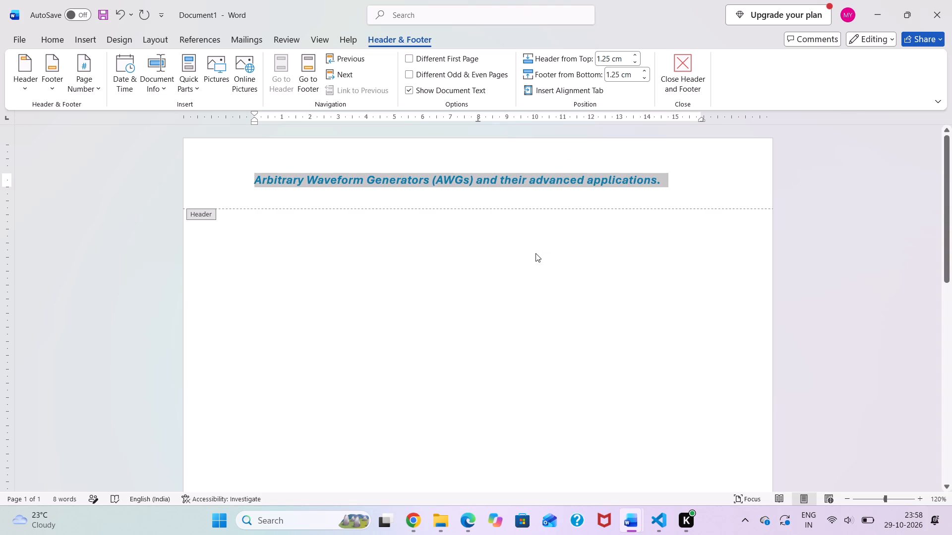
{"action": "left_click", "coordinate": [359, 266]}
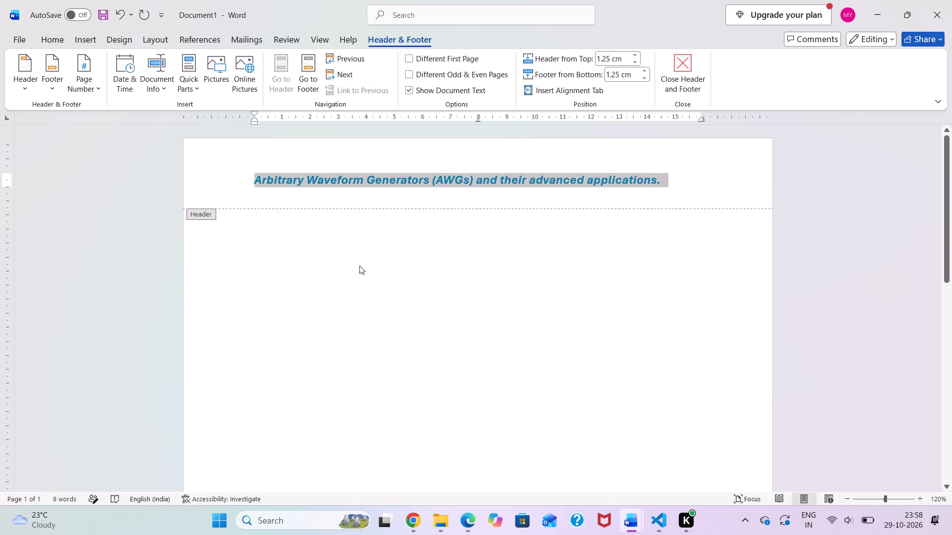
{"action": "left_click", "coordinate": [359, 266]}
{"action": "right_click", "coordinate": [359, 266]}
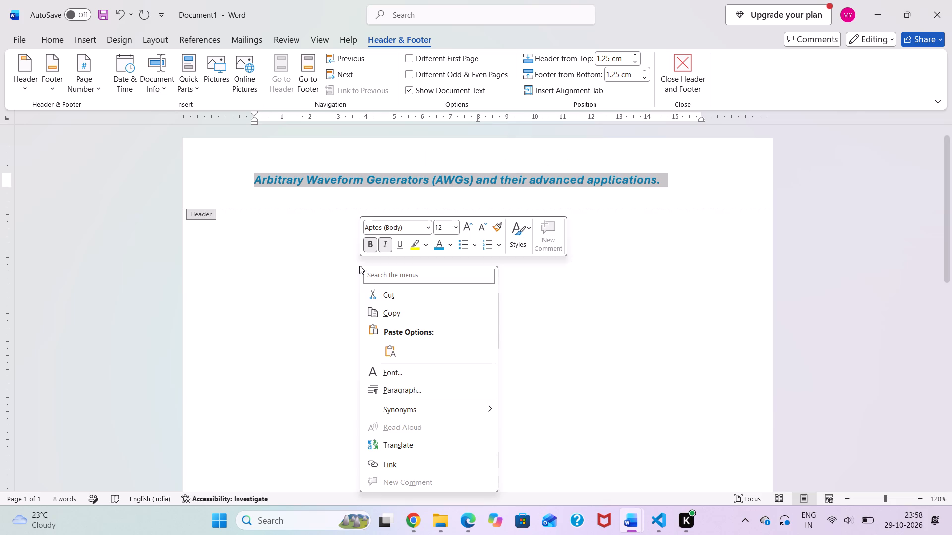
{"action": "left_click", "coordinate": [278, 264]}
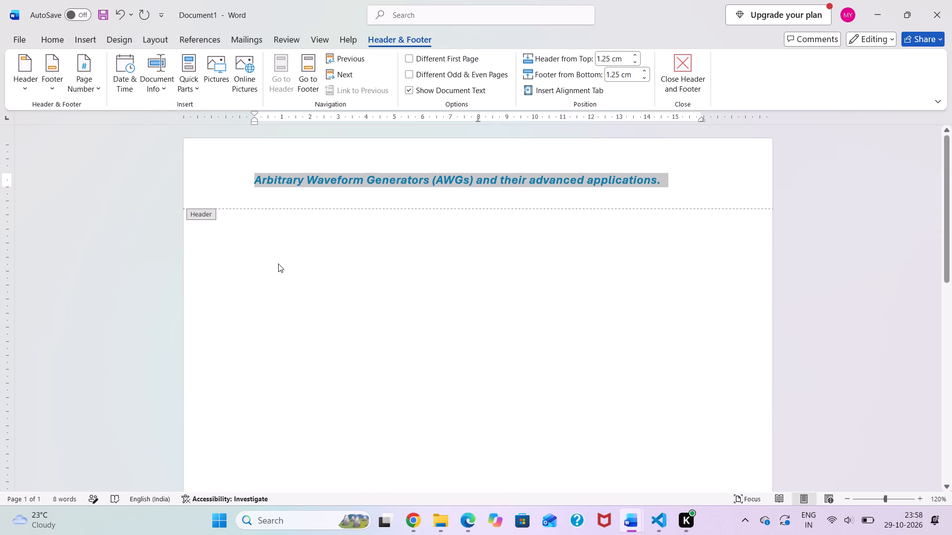
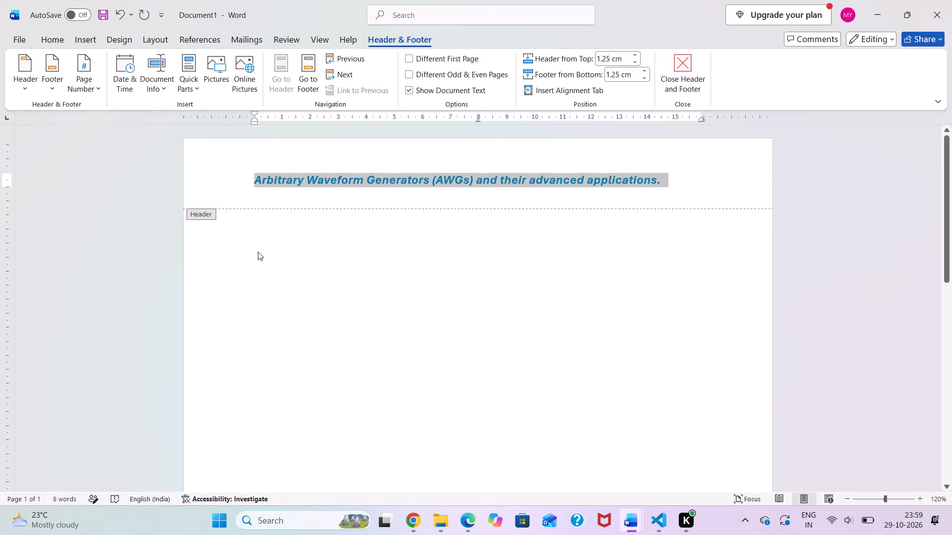
Leave header editing and place the insertion point on the empty first line of the document body.
{"action": "left_click", "coordinate": [260, 246]}
{"action": "left_click", "coordinate": [299, 302]}
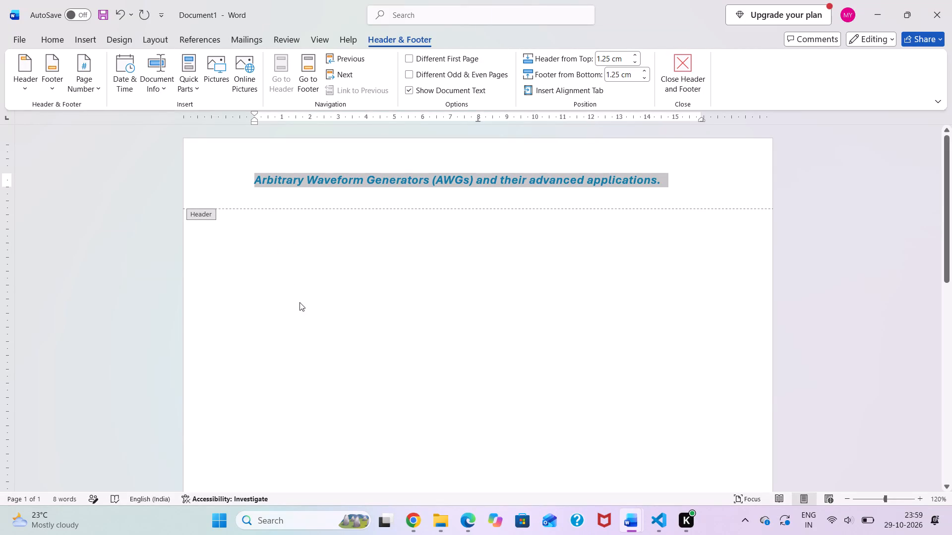
{"action": "left_click", "coordinate": [299, 302]}
{"action": "right_click", "coordinate": [299, 302]}
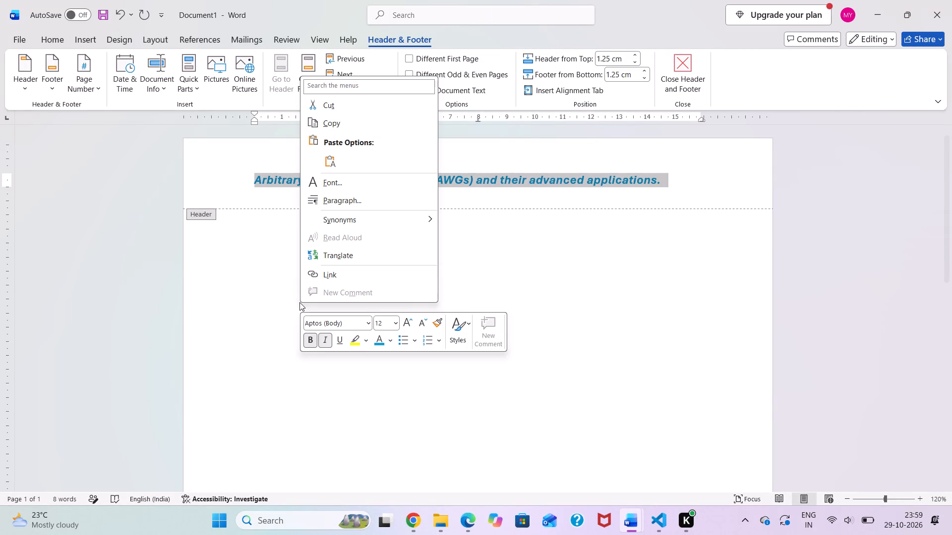
{"action": "double_click", "coordinate": [253, 290]}
{"action": "double_click", "coordinate": [253, 290]}
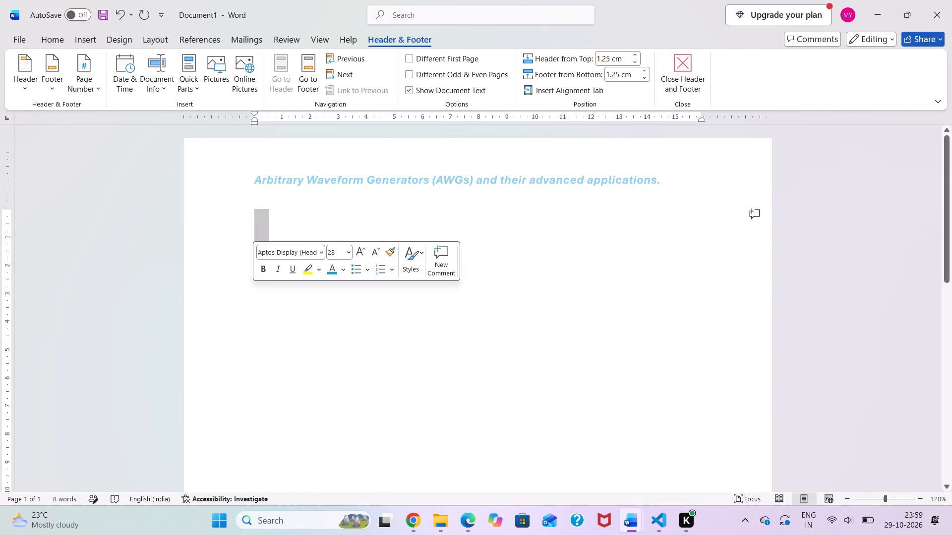
{"action": "left_click", "coordinate": [299, 307]}
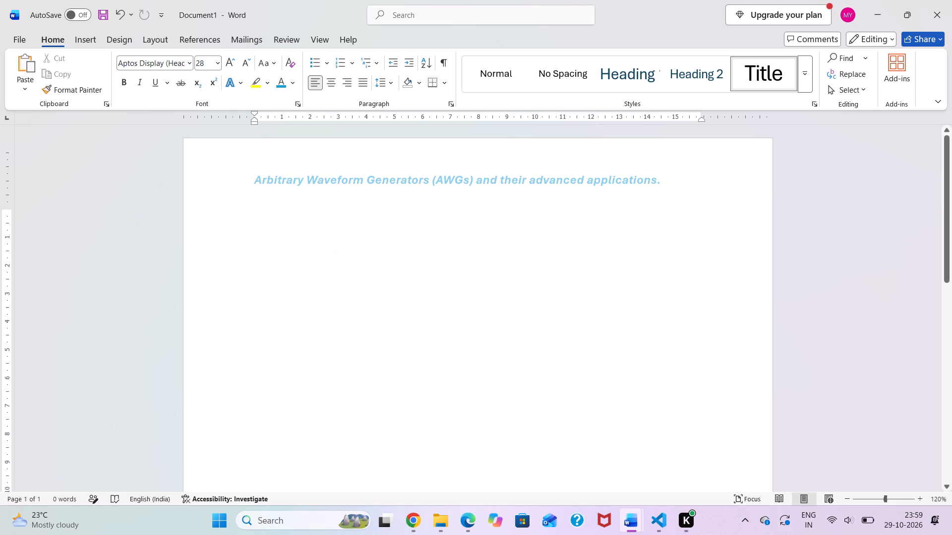
{"action": "key", "text": "h"}
{"action": "key", "text": "BackSpace"}
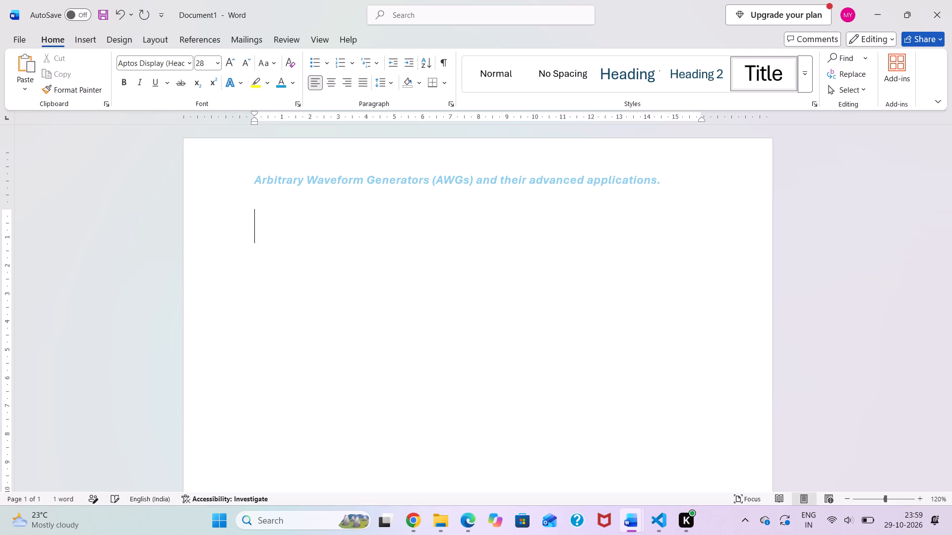
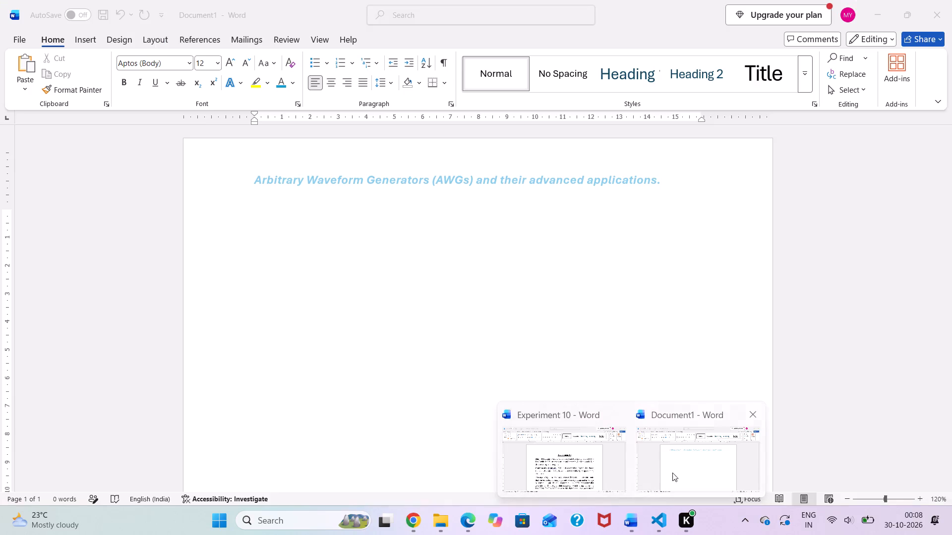
Switch to File Explorer and look through the Downloads folder for a logo image, previewing licensed-image.
{"action": "scroll", "coordinate": [576, 363], "scroll_direction": "up", "scroll_amount": 1}
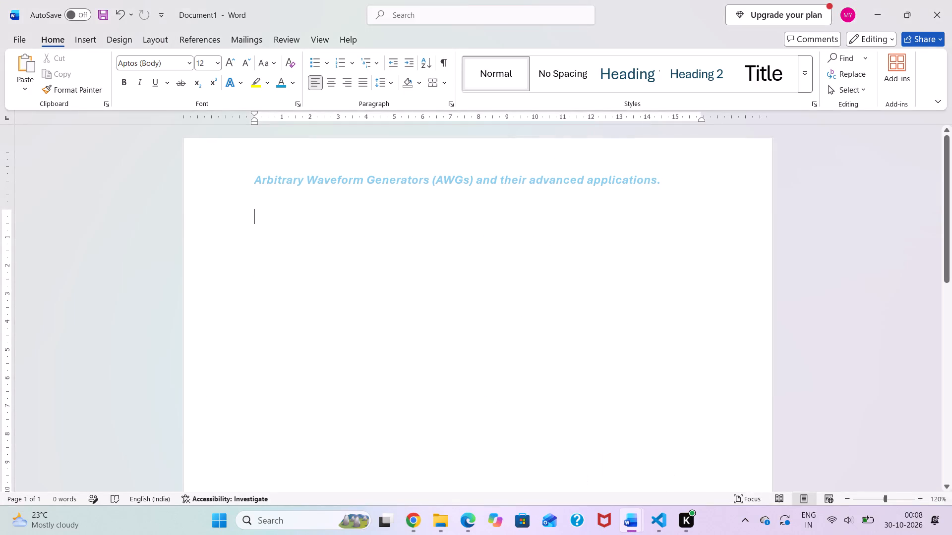
{"action": "left_click", "coordinate": [439, 522]}
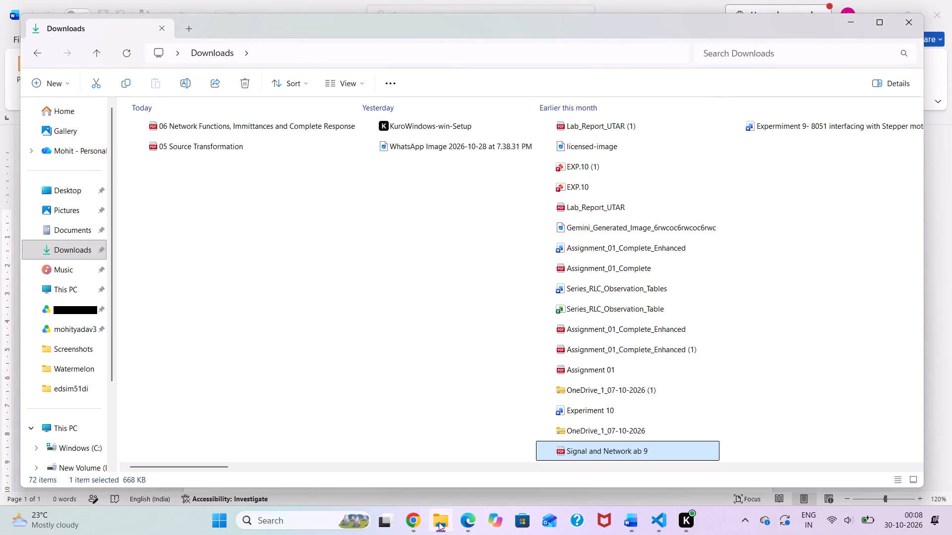
{"action": "scroll", "coordinate": [636, 393], "scroll_direction": "down", "scroll_amount": 1}
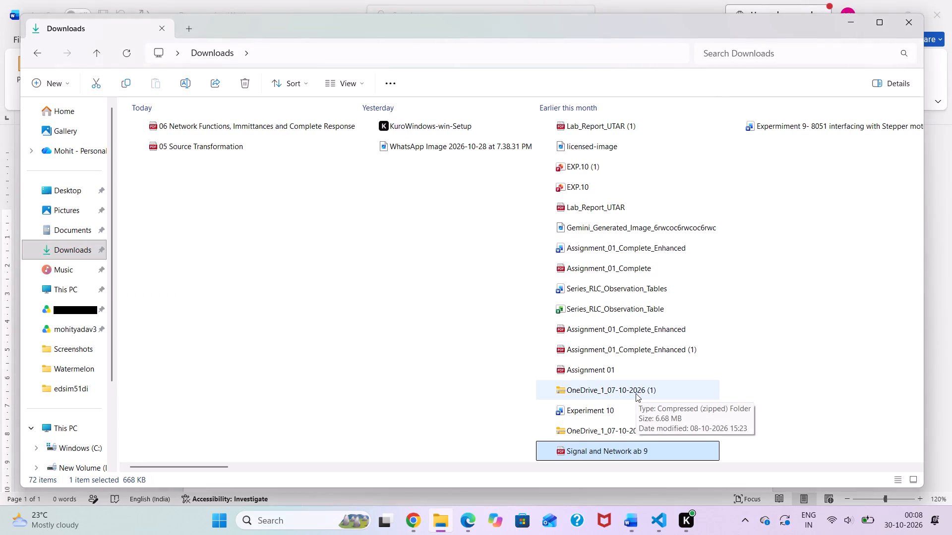
{"action": "scroll", "coordinate": [636, 393], "scroll_direction": "left", "scroll_amount": 2}
{"action": "double_click", "coordinate": [618, 153]}
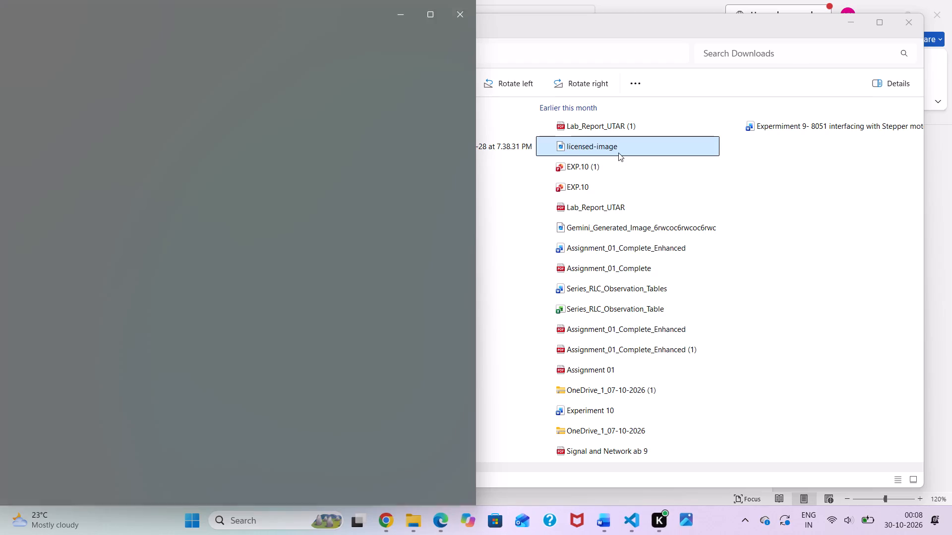
{"action": "left_click", "coordinate": [471, 25]}
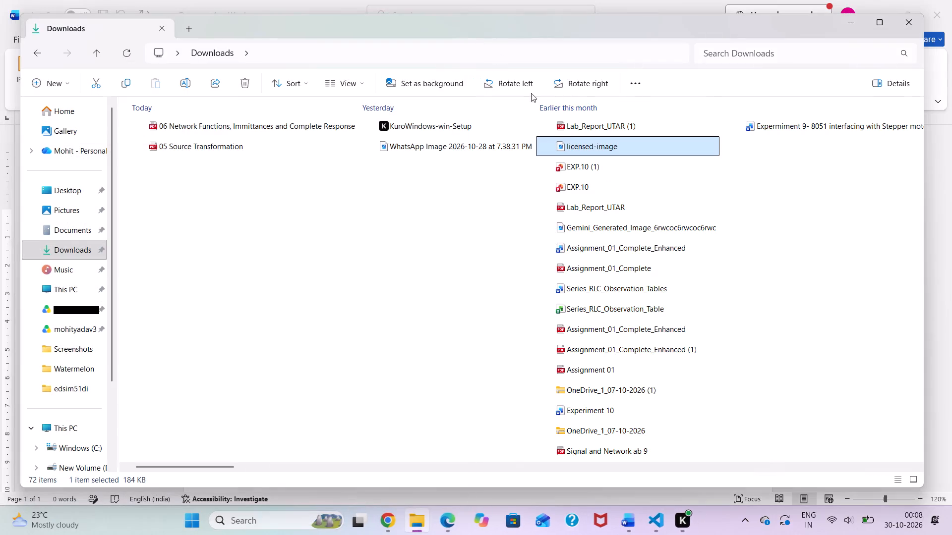
{"action": "scroll", "coordinate": [724, 165], "scroll_direction": "down", "scroll_amount": 1}
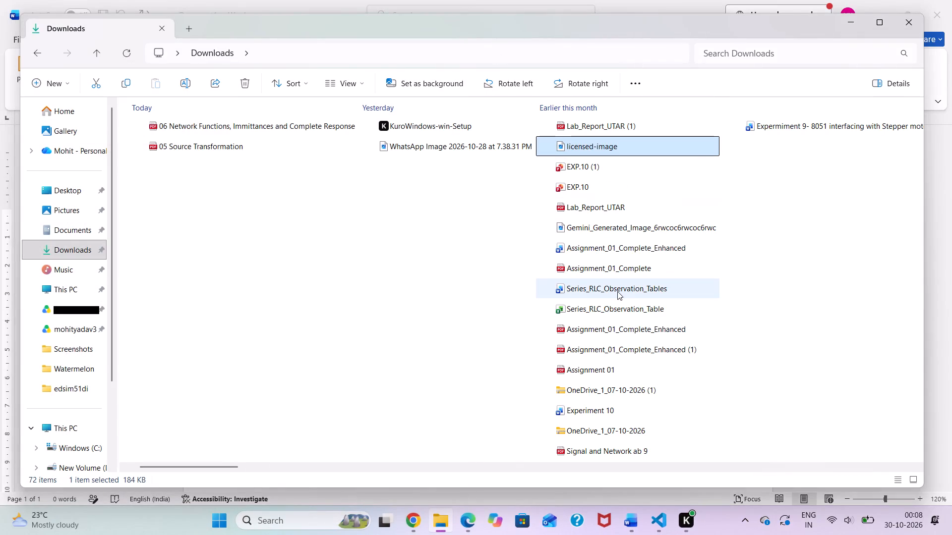
{"action": "scroll", "coordinate": [617, 291], "scroll_direction": "down", "scroll_amount": 1}
{"action": "scroll", "coordinate": [617, 291], "scroll_direction": "up", "scroll_amount": 1, "text": "ctrl"}
{"action": "scroll", "coordinate": [617, 291], "scroll_direction": "down", "scroll_amount": 1, "text": "ctrl"}
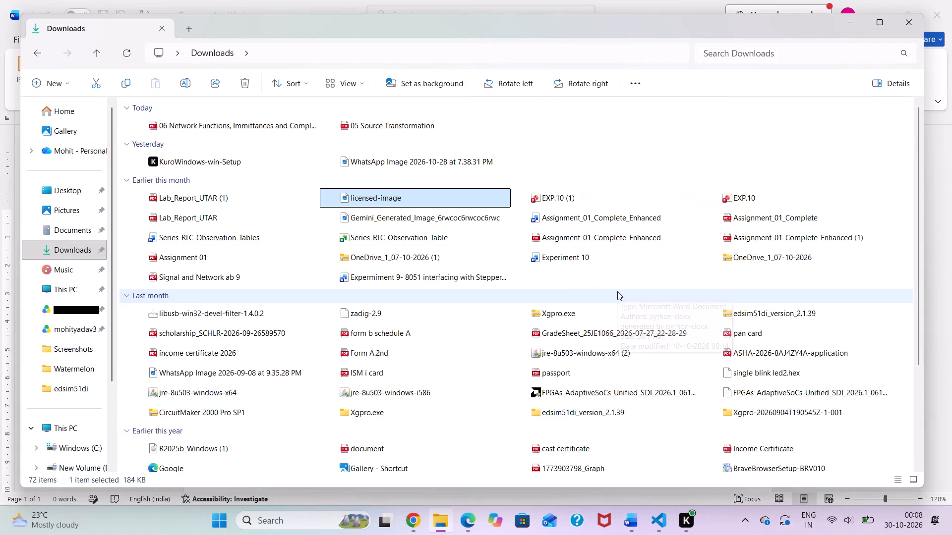
{"action": "scroll", "coordinate": [582, 287], "scroll_direction": "down", "scroll_amount": 1}
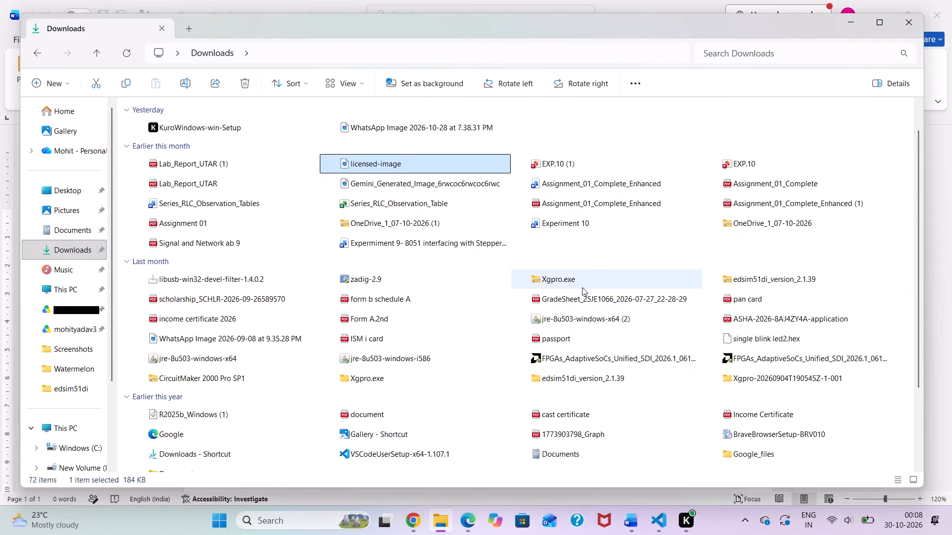
{"action": "scroll", "coordinate": [582, 287], "scroll_direction": "down", "scroll_amount": 1}
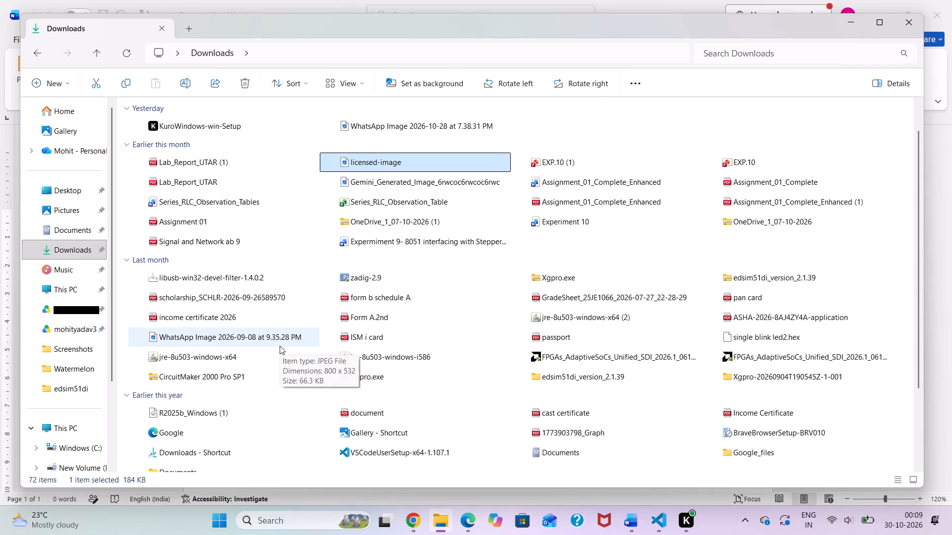
{"action": "scroll", "coordinate": [280, 346], "scroll_direction": "down", "scroll_amount": 8}
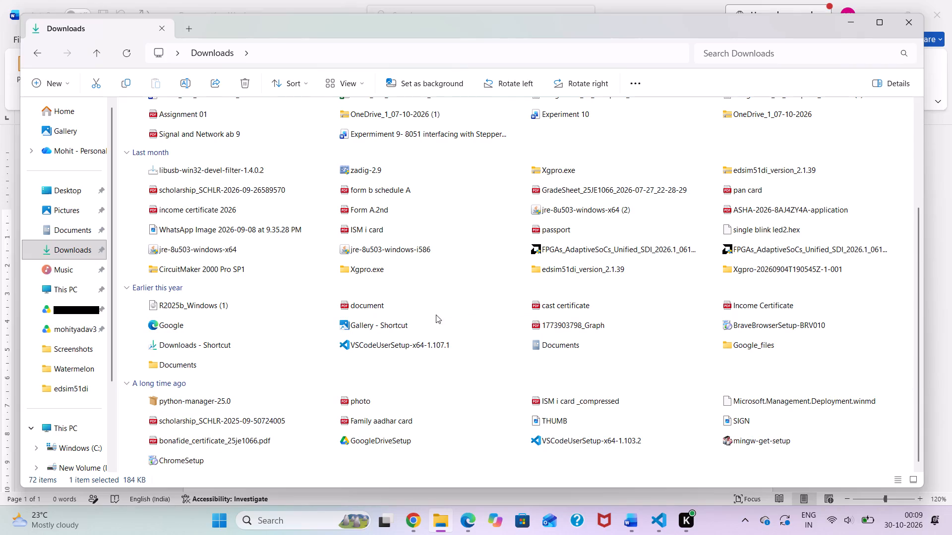
{"action": "left_click", "coordinate": [82, 357]}
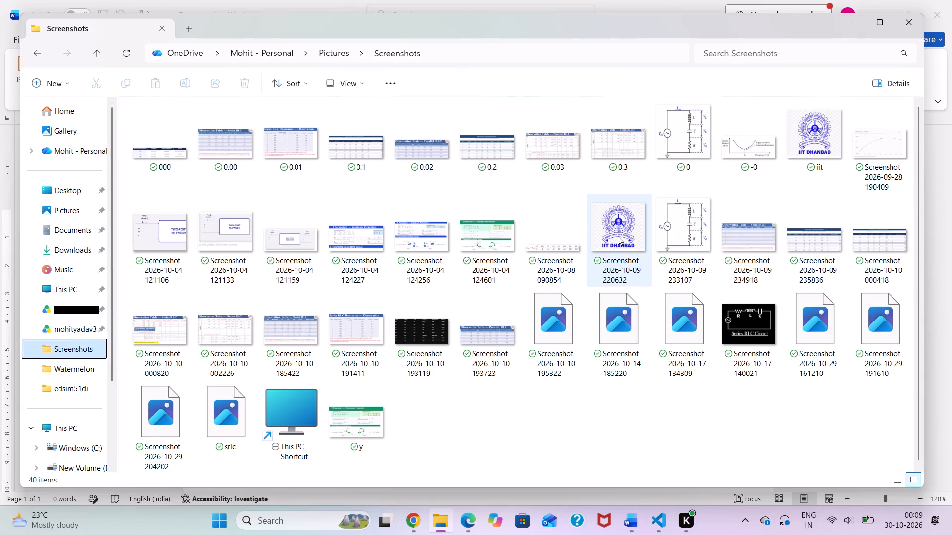
{"action": "left_click", "coordinate": [618, 236]}
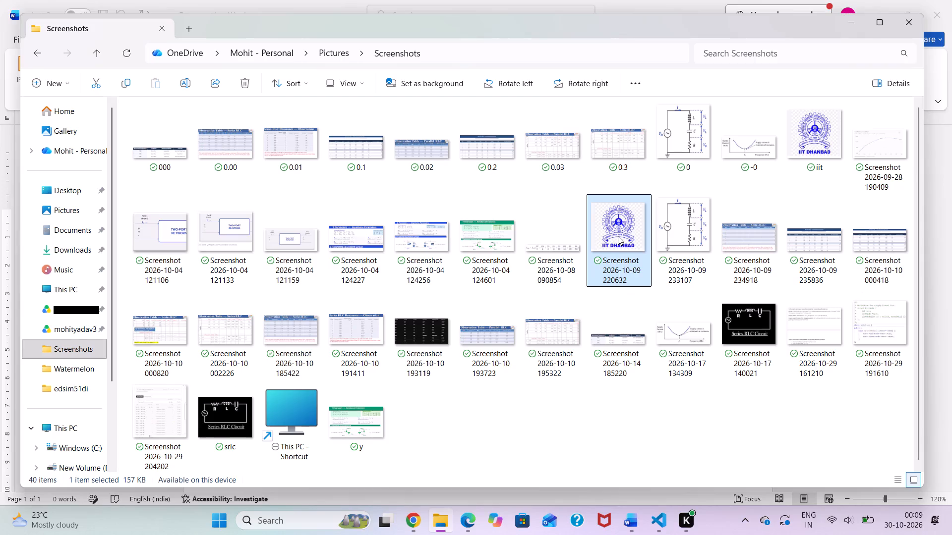
{"action": "double_click", "coordinate": [618, 236]}
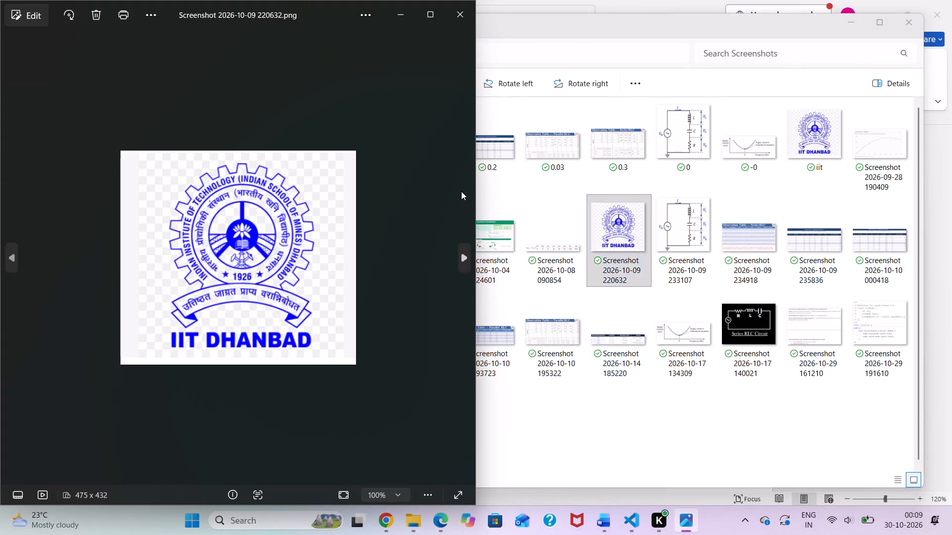
{"action": "left_click", "coordinate": [462, 17]}
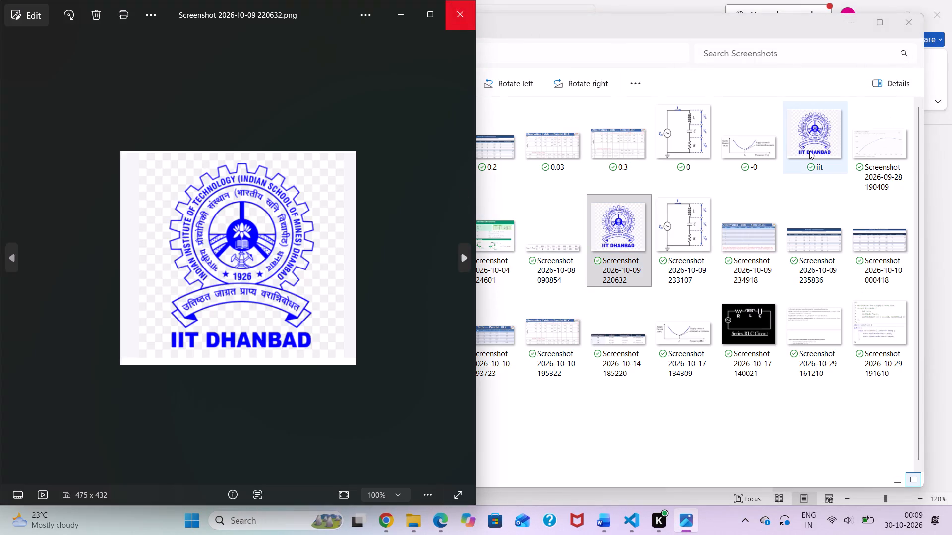
{"action": "double_click", "coordinate": [809, 151]}
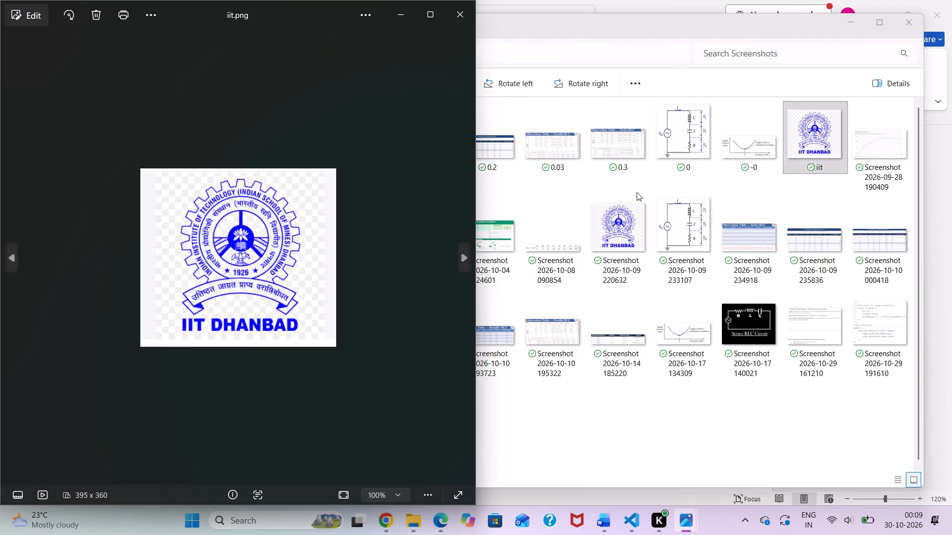
{"action": "left_click", "coordinate": [473, 16]}
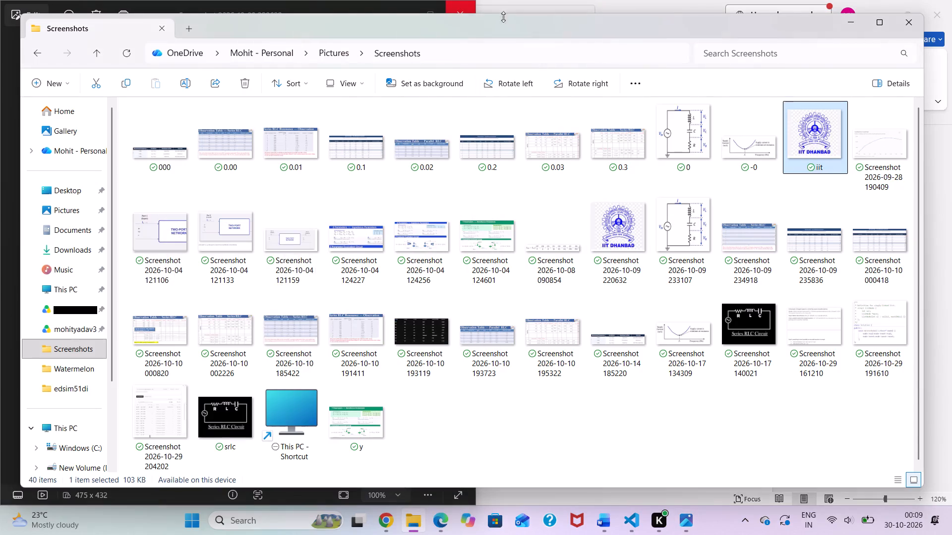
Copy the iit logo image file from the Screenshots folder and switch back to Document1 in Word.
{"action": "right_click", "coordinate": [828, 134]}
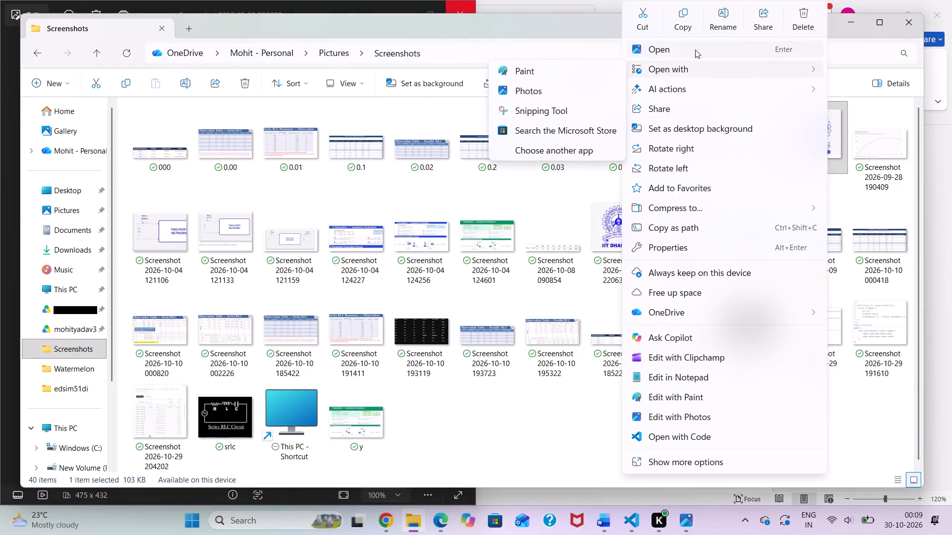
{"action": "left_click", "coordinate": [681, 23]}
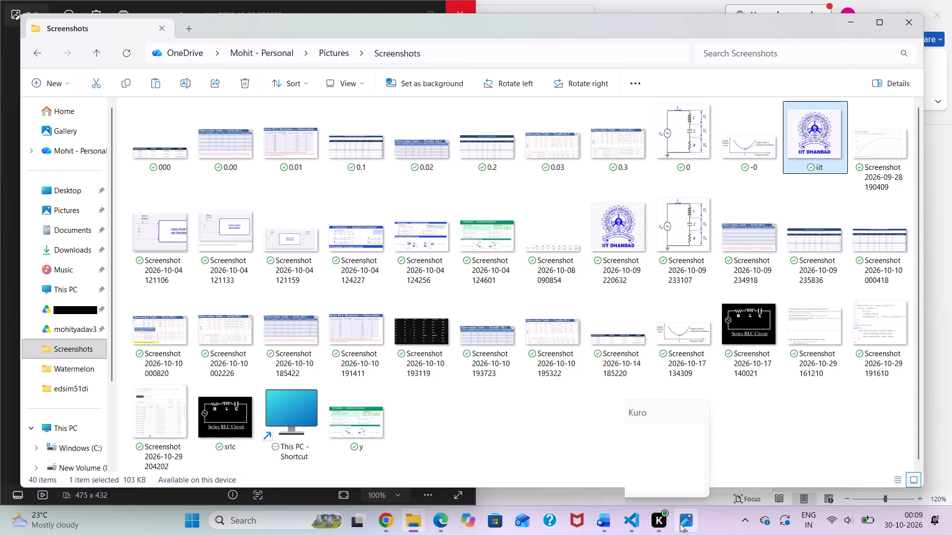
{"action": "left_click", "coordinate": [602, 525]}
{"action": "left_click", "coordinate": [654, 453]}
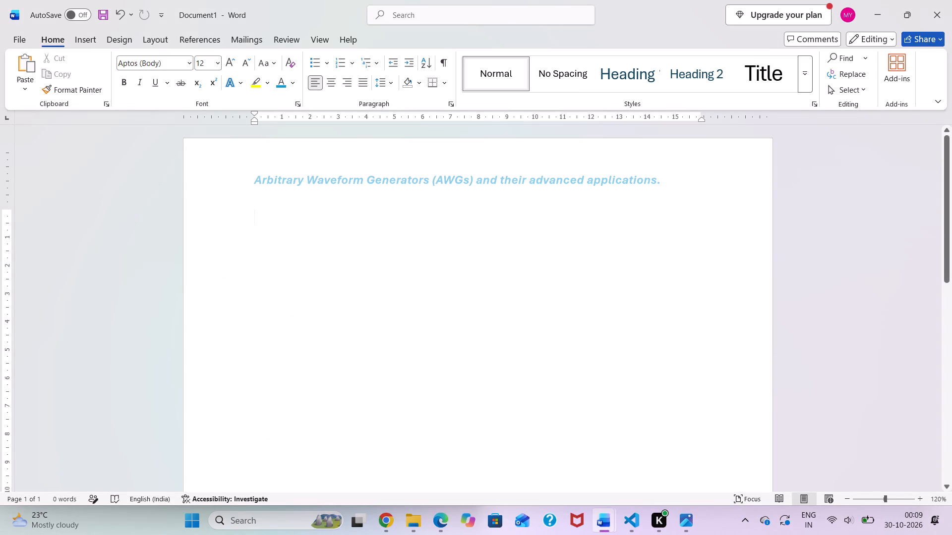
Cut the title "Arbitrary Waveform Generators (AWGs) and their advanced applications." from the page header and return to the document body.
{"action": "scroll", "coordinate": [350, 238], "scroll_direction": "up", "scroll_amount": 1}
{"action": "left_click", "coordinate": [284, 156]}
{"action": "triple_click", "coordinate": [284, 156]}
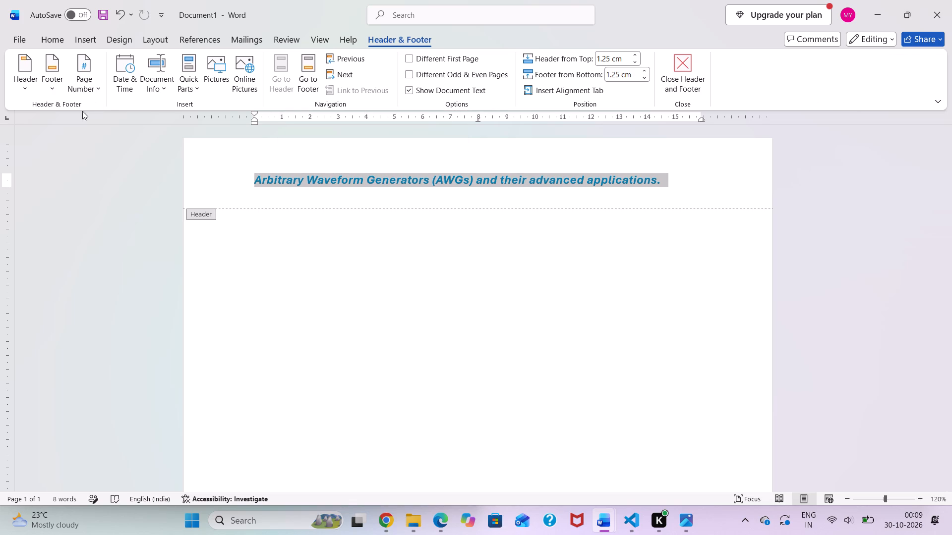
{"action": "left_click", "coordinate": [87, 203]}
{"action": "left_click", "coordinate": [75, 213]}
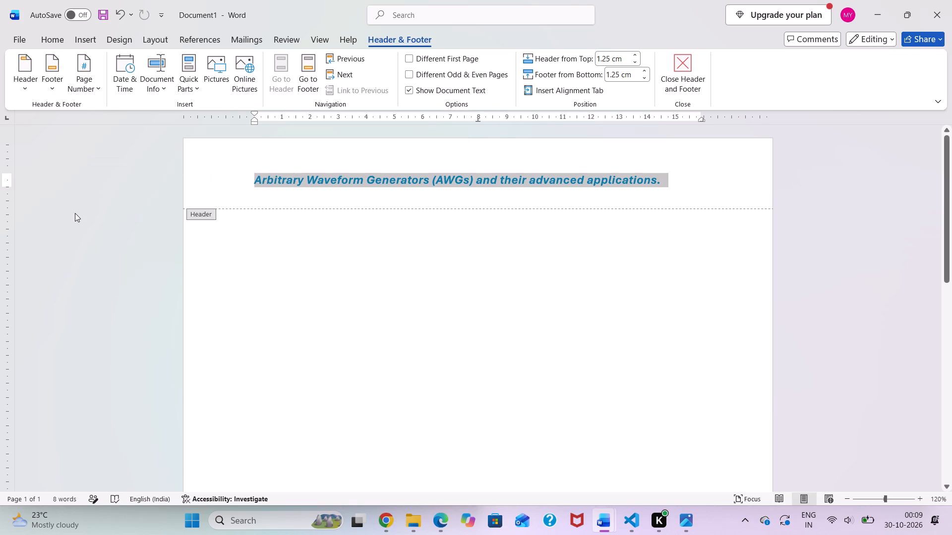
{"action": "left_click", "coordinate": [88, 38]}
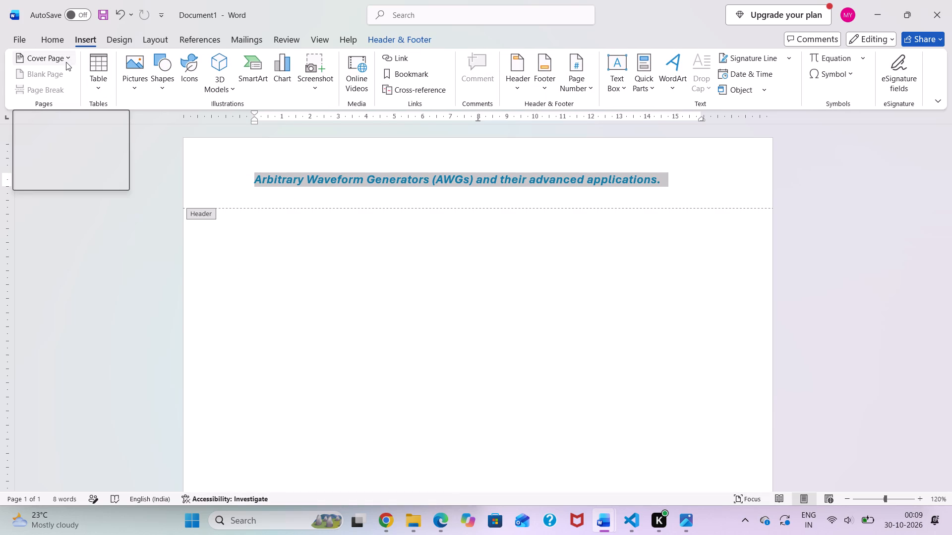
{"action": "left_click", "coordinate": [292, 377]}
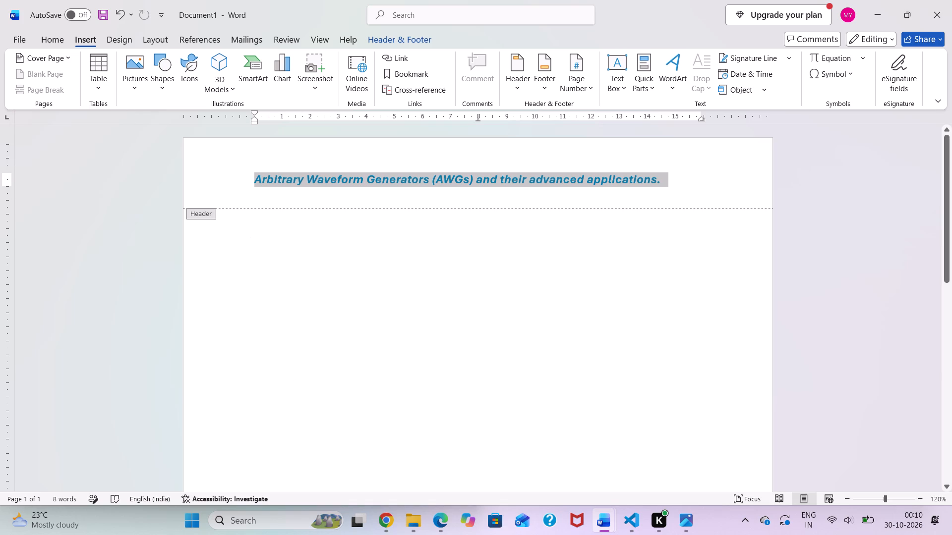
{"action": "left_click", "coordinate": [244, 193]}
{"action": "right_click", "coordinate": [244, 193]}
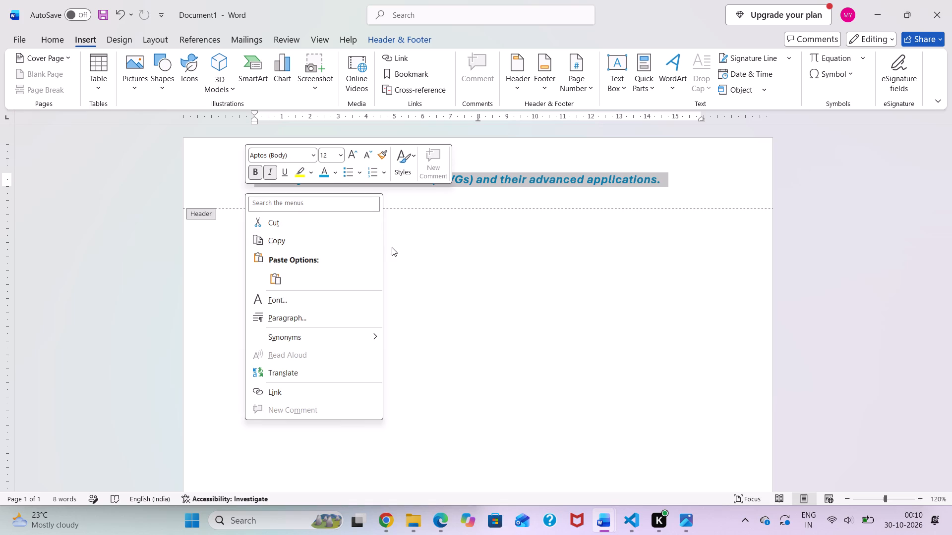
{"action": "left_click", "coordinate": [312, 224]}
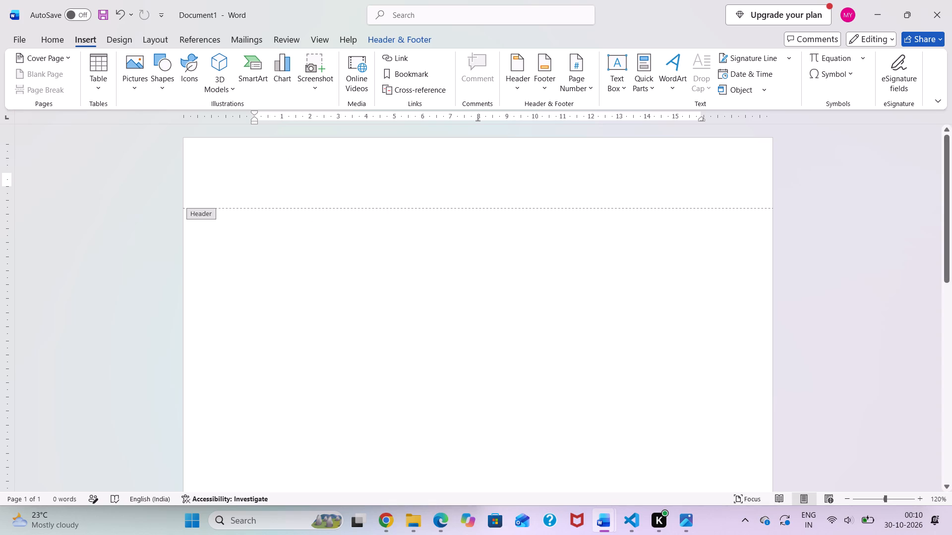
{"action": "left_click", "coordinate": [323, 294]}
{"action": "triple_click", "coordinate": [323, 294]}
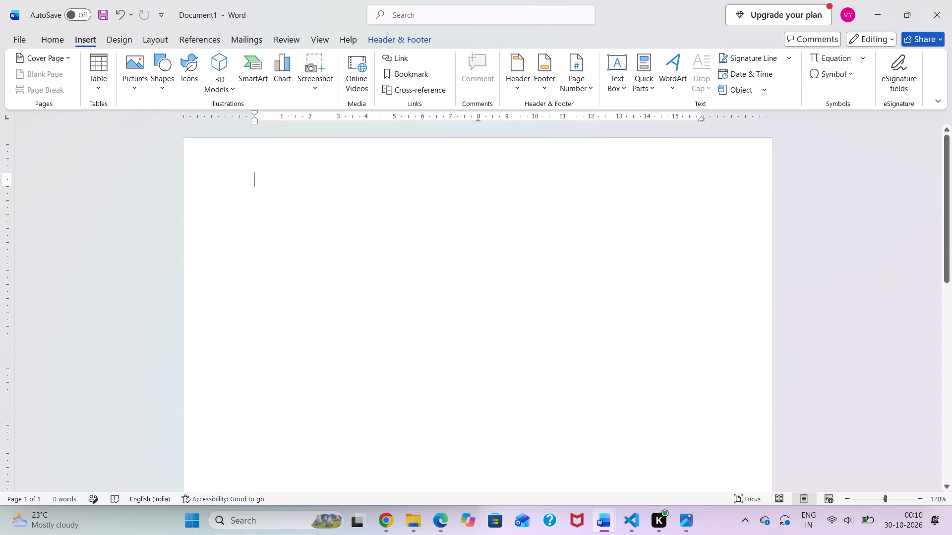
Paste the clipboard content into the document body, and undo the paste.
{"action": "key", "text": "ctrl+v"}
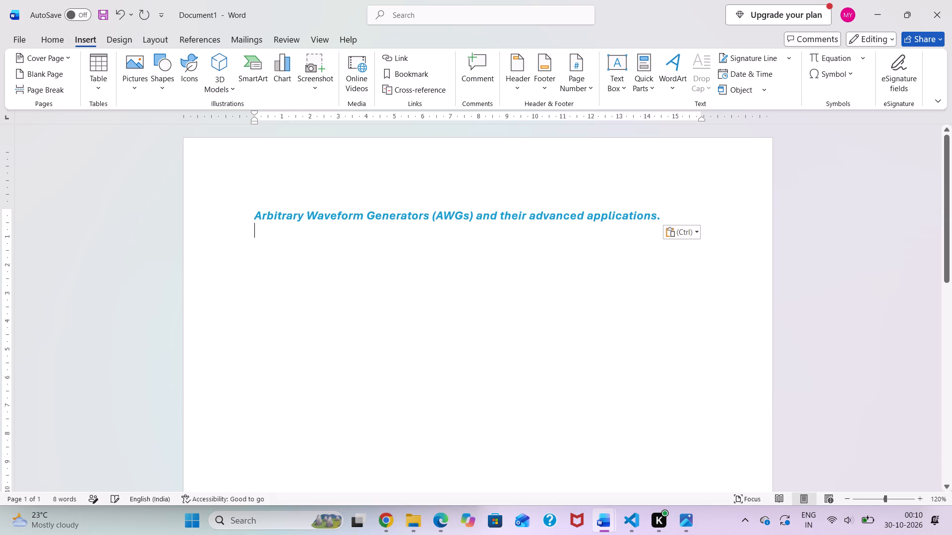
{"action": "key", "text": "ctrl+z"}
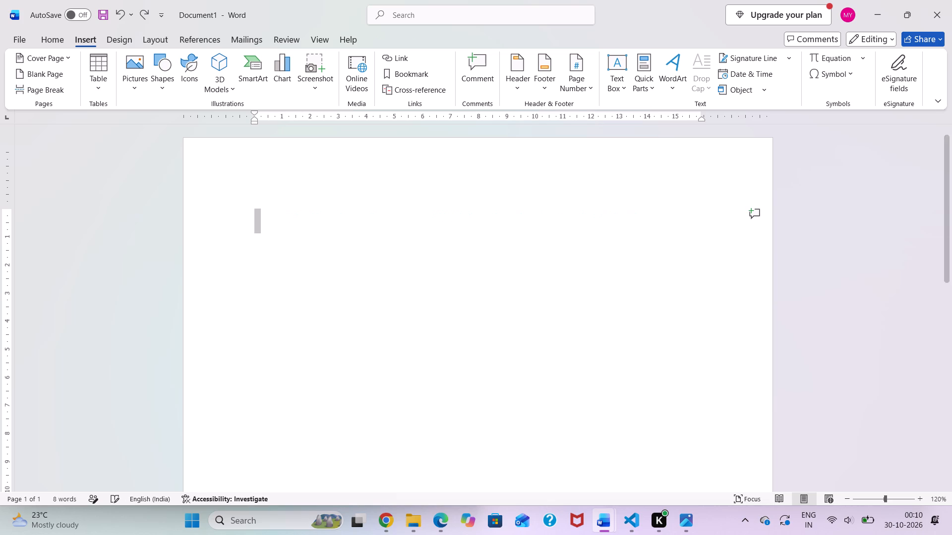
Copy the IIT Dhanbad logo, Screenshot 2026-10-09 220632.png, from Photos and paste it into the body of Document1 in Word.
{"action": "left_click", "coordinate": [688, 525]}
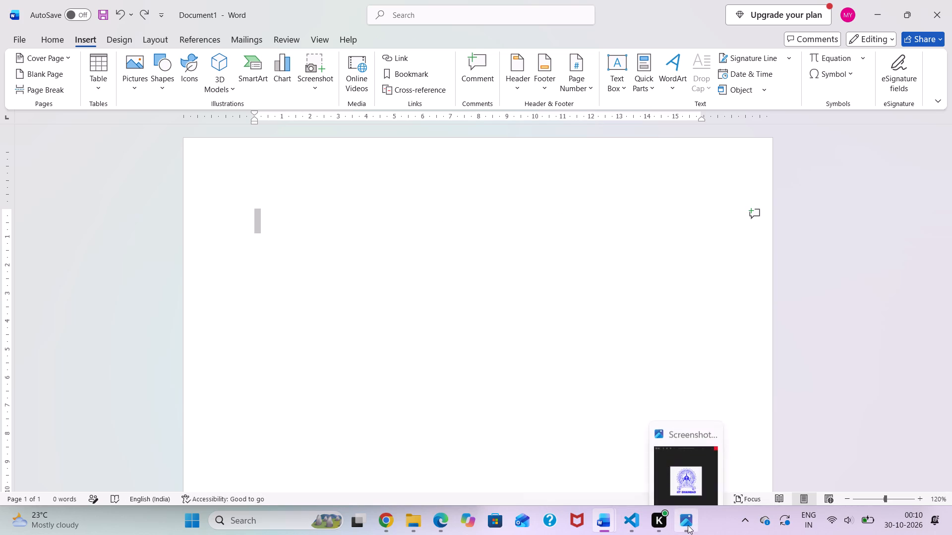
{"action": "right_click", "coordinate": [362, 321]}
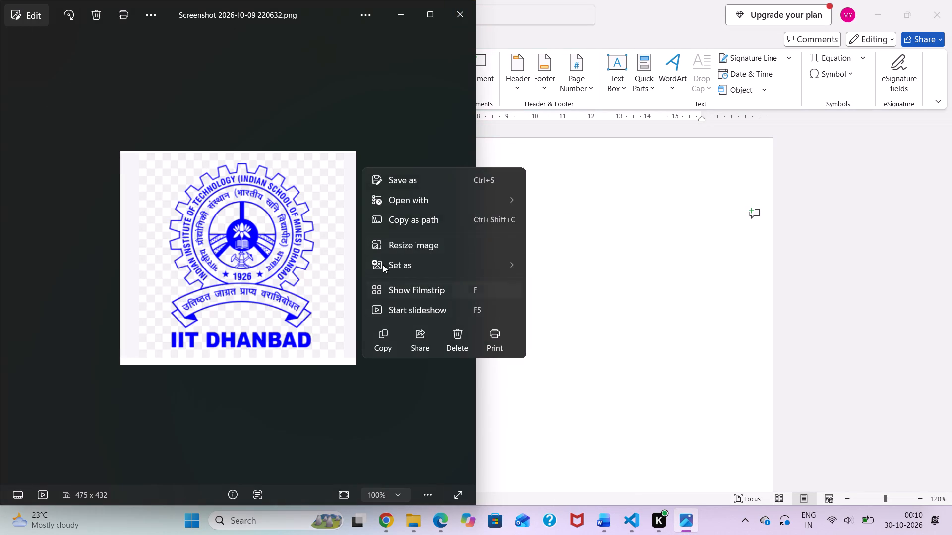
{"action": "left_click", "coordinate": [383, 346]}
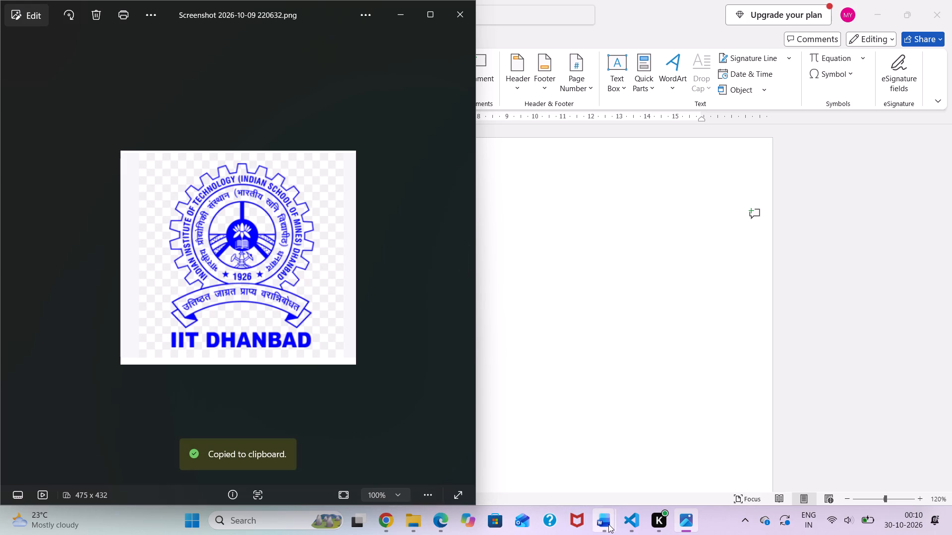
{"action": "left_click", "coordinate": [651, 476]}
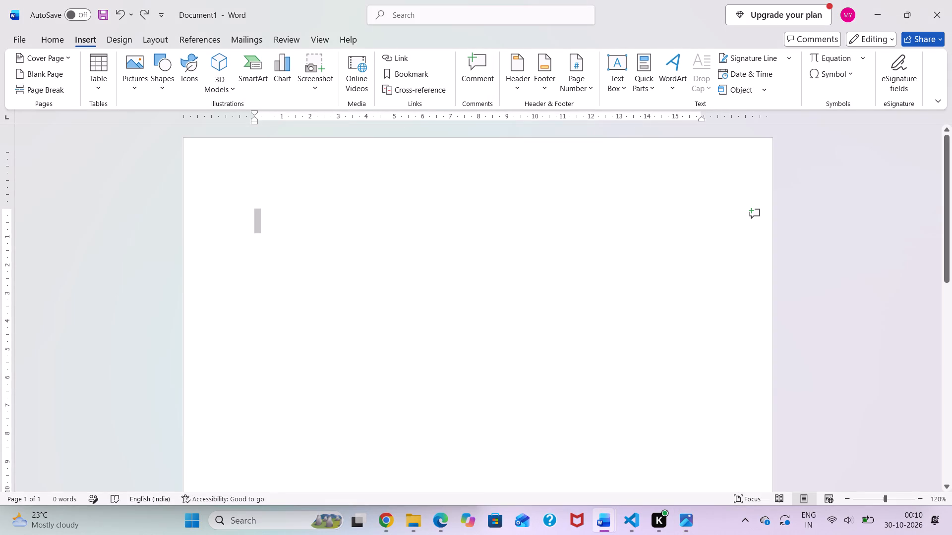
{"action": "key", "text": "ctrl+v"}
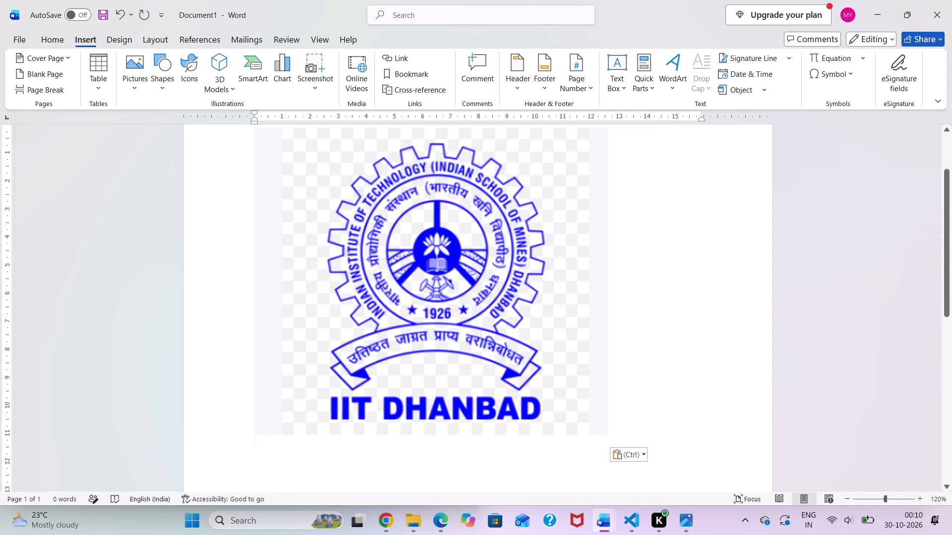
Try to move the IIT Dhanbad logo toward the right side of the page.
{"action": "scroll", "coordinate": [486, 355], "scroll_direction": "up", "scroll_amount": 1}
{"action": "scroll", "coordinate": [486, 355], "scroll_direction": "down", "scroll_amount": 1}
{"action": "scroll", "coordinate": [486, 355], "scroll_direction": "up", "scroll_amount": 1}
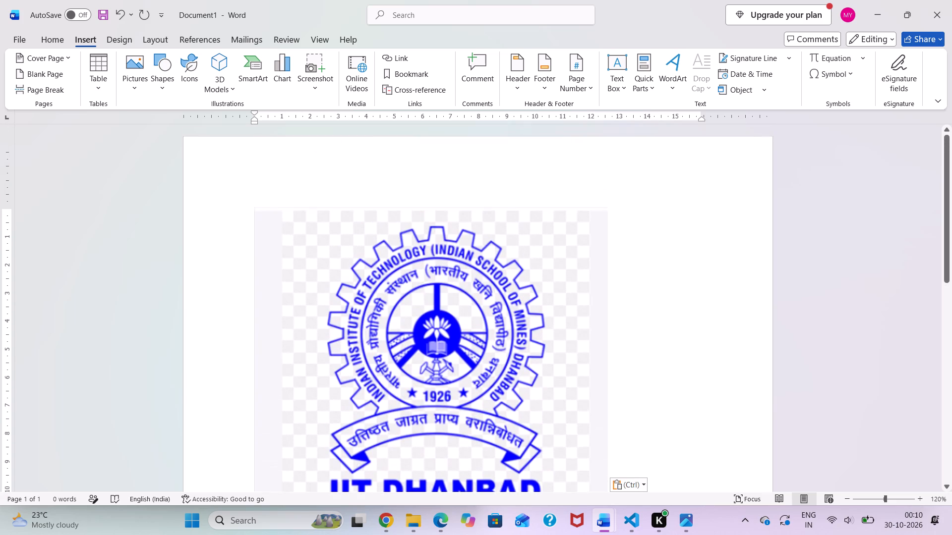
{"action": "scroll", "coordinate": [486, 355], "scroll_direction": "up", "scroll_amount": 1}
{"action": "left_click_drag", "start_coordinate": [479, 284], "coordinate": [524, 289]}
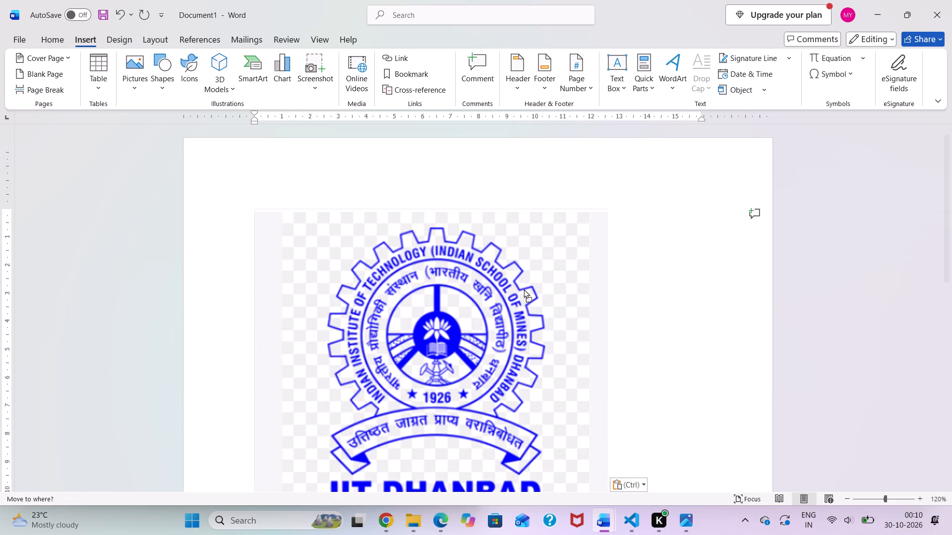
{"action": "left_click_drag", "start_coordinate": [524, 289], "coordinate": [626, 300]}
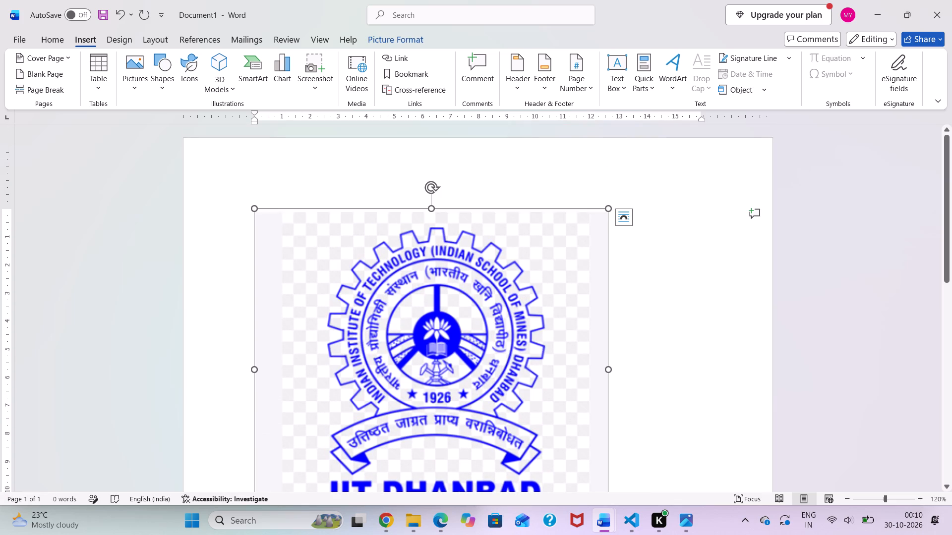
Enlarge the IIT Dhanbad logo proportionally to about 15.6 cm wide, nearly filling the width between the page margins.
{"action": "left_click_drag", "start_coordinate": [609, 326], "coordinate": [610, 326]}
{"action": "left_click_drag", "start_coordinate": [610, 326], "coordinate": [680, 326]}
{"action": "scroll", "coordinate": [680, 326], "scroll_direction": "down", "scroll_amount": 1}
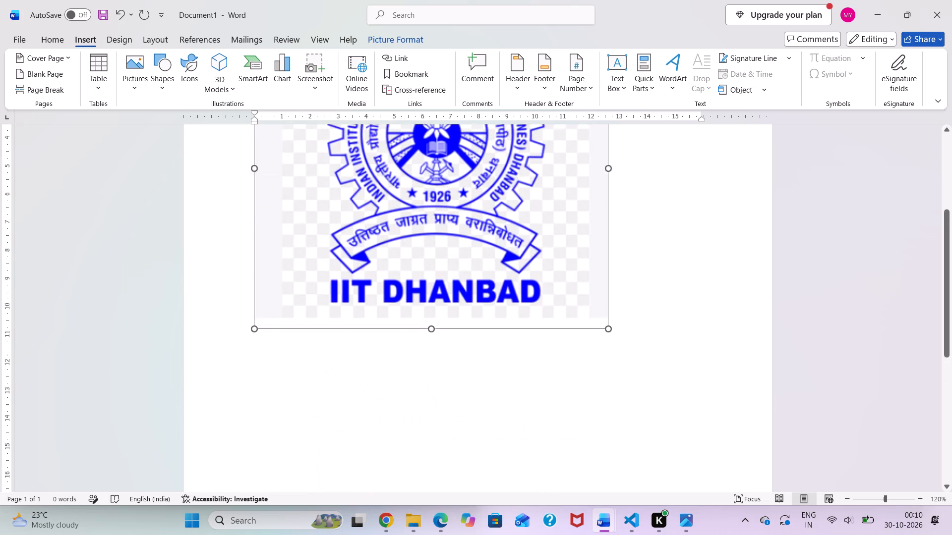
{"action": "scroll", "coordinate": [680, 326], "scroll_direction": "down", "scroll_amount": 1}
{"action": "scroll", "coordinate": [680, 326], "scroll_direction": "down", "scroll_amount": 1, "text": "ctrl"}
{"action": "scroll", "coordinate": [680, 326], "scroll_direction": "up", "scroll_amount": 1}
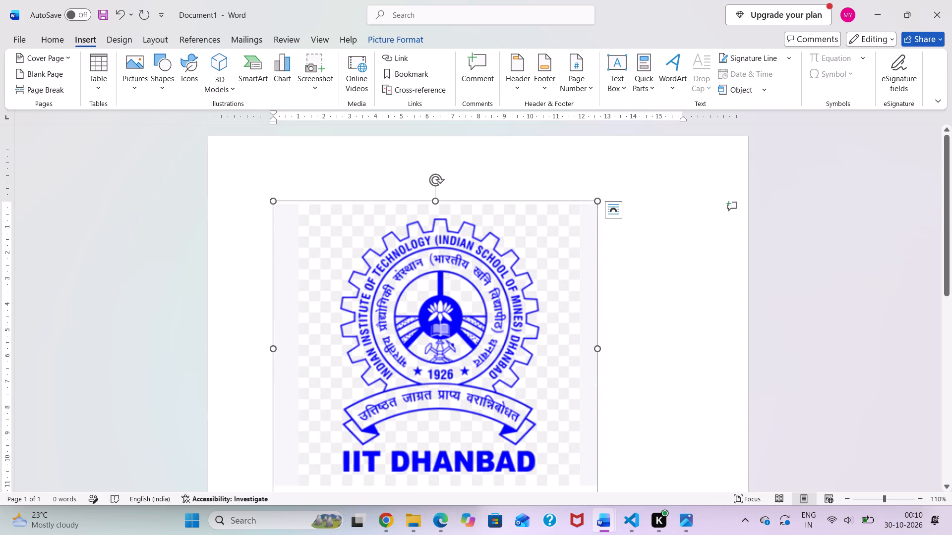
{"action": "left_click_drag", "start_coordinate": [597, 323], "coordinate": [683, 316]}
{"action": "left_click_drag", "start_coordinate": [597, 201], "coordinate": [675, 195]}
{"action": "scroll", "coordinate": [675, 195], "scroll_direction": "down", "scroll_amount": 3}
{"action": "scroll", "coordinate": [675, 195], "scroll_direction": "up", "scroll_amount": 1}
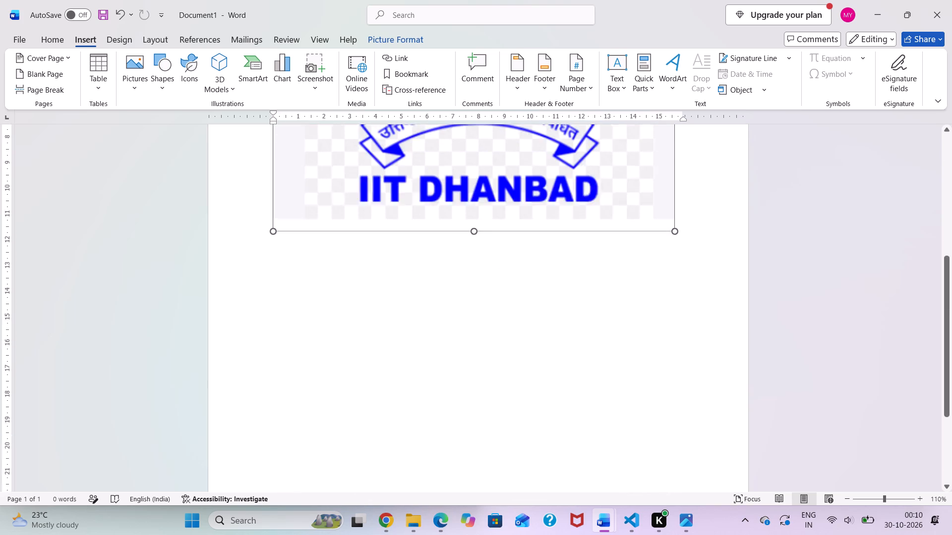
{"action": "scroll", "coordinate": [675, 195], "scroll_direction": "up", "scroll_amount": 1}
{"action": "scroll", "coordinate": [675, 195], "scroll_direction": "down", "scroll_amount": 1, "text": "ctrl"}
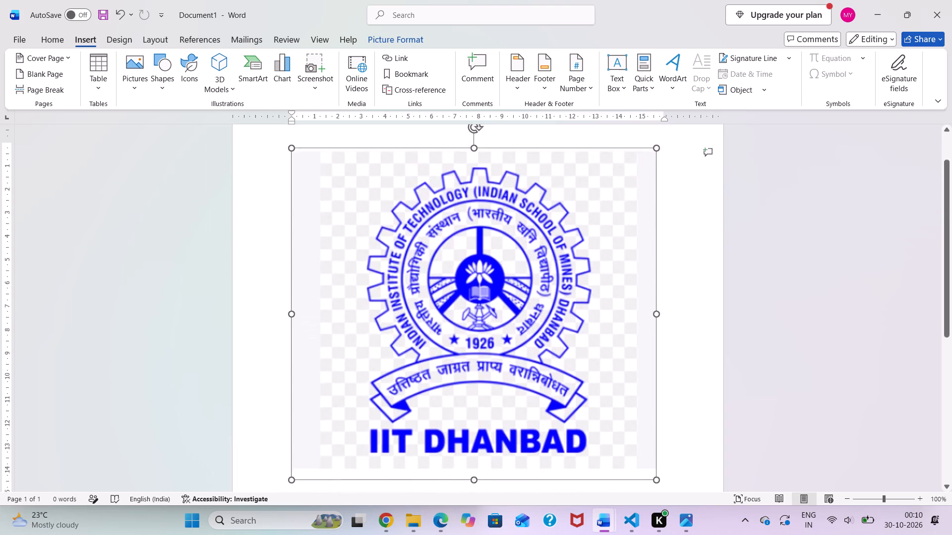
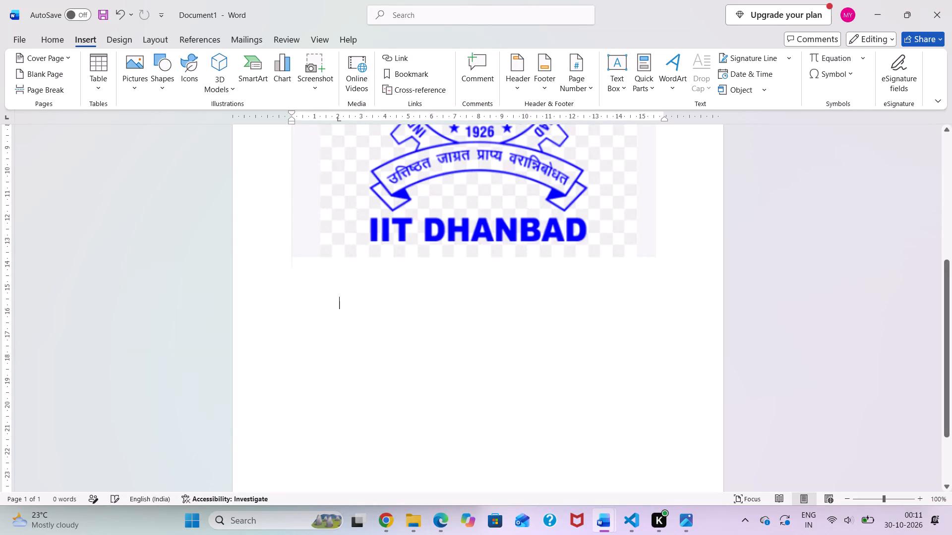
Add an indented line reading TERM PAPER in capitals a little below the IIT Dhanbad logo.
{"action": "key", "text": "Return"}
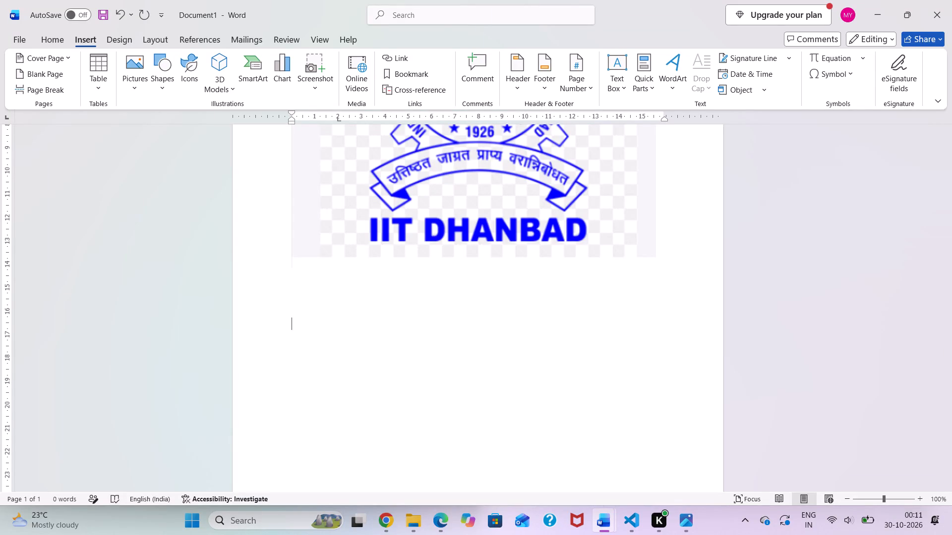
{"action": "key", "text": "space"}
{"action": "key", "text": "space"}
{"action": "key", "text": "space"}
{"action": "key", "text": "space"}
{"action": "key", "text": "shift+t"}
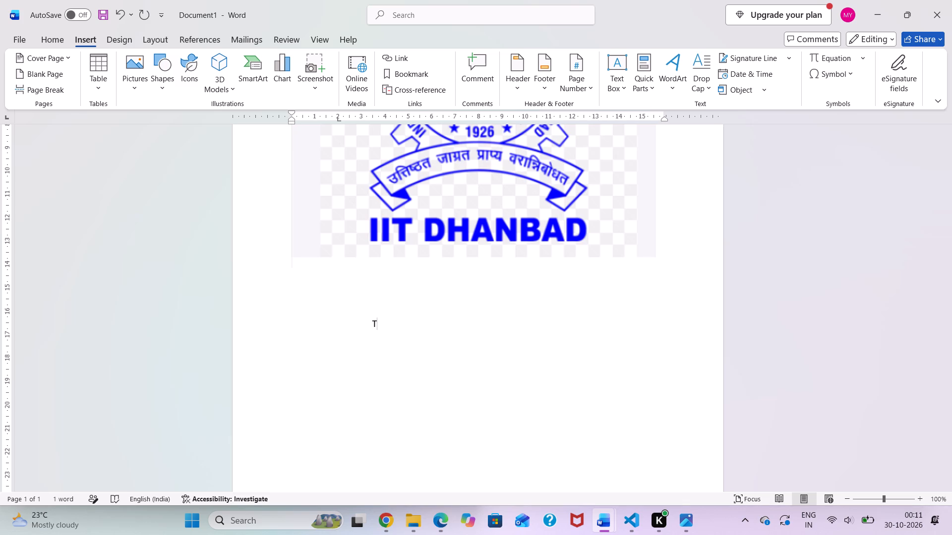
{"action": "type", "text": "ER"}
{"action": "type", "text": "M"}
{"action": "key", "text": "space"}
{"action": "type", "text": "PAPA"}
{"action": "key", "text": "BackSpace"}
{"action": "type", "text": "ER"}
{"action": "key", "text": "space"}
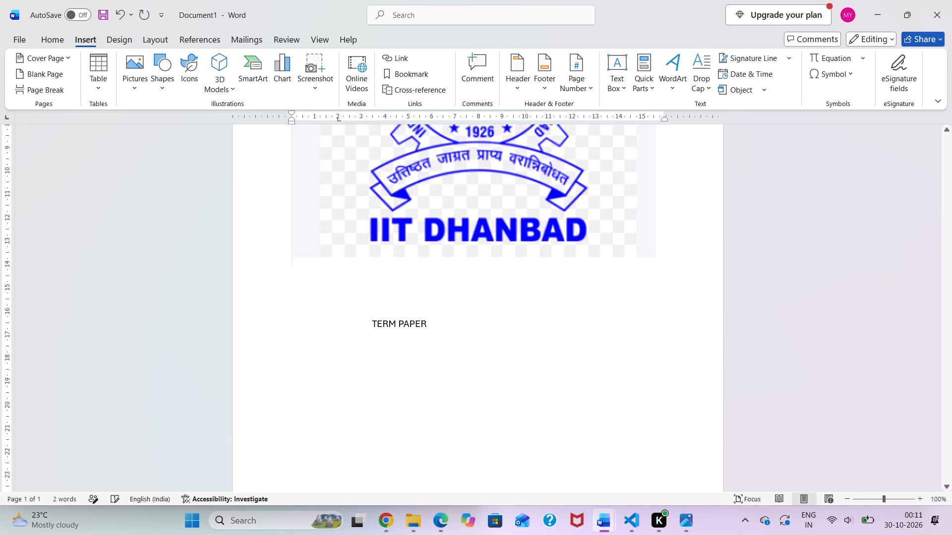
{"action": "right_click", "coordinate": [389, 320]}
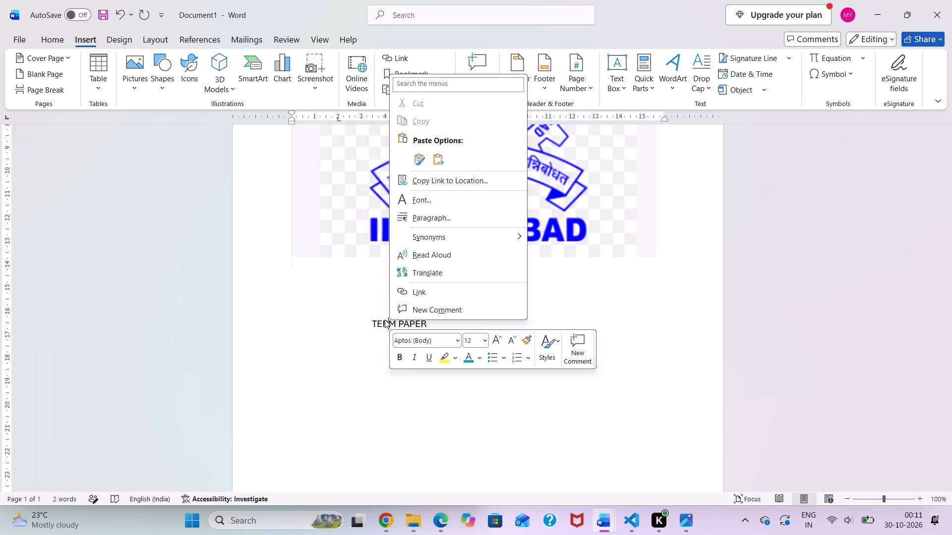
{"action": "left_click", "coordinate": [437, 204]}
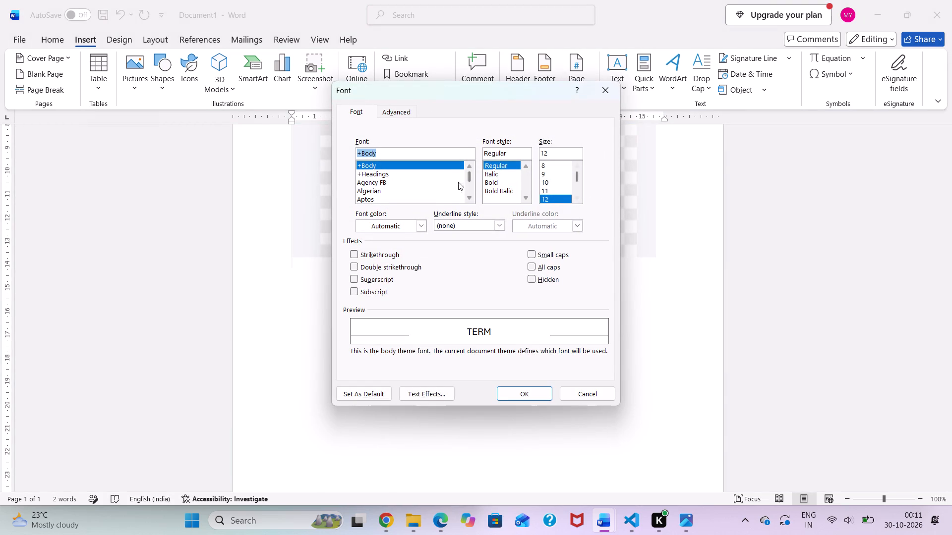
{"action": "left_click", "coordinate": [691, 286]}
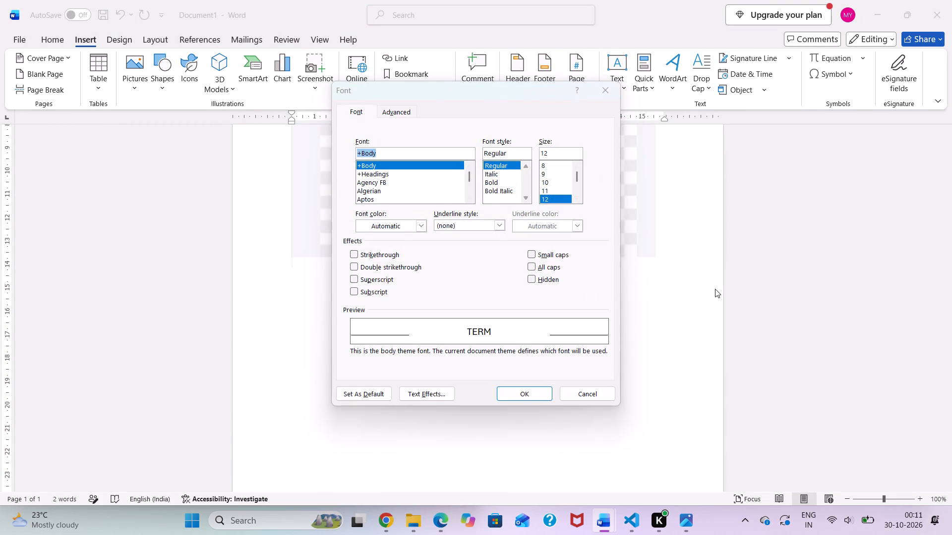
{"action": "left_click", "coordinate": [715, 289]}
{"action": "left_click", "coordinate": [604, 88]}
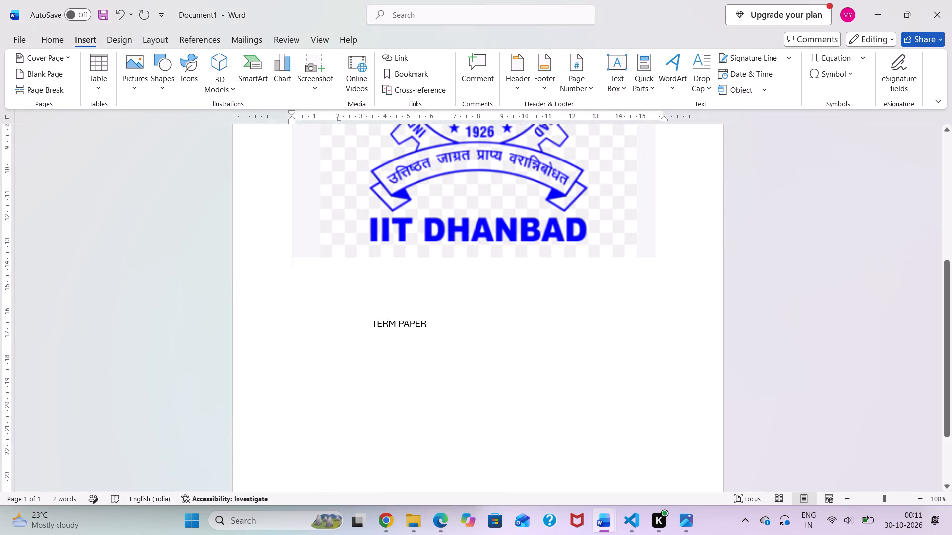
Apply the Title style to the TERM PAPER line.
{"action": "right_click", "coordinate": [375, 308]}
{"action": "left_click", "coordinate": [332, 334]}
{"action": "double_click", "coordinate": [366, 333]}
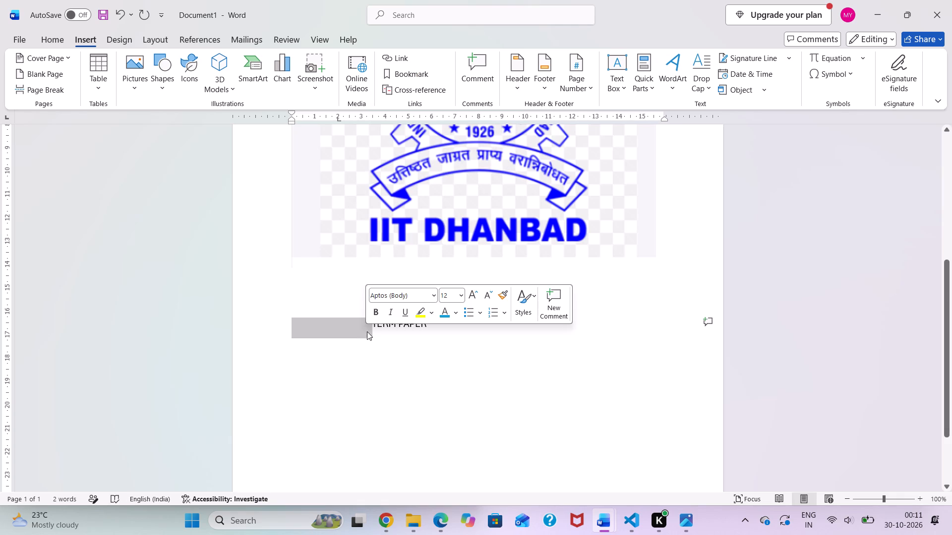
{"action": "left_click", "coordinate": [394, 333]}
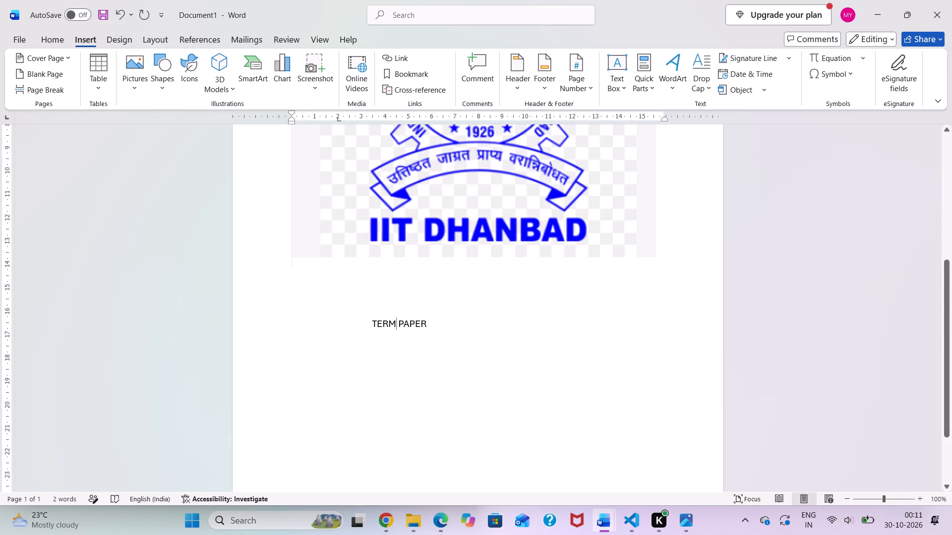
{"action": "left_click", "coordinate": [374, 323]}
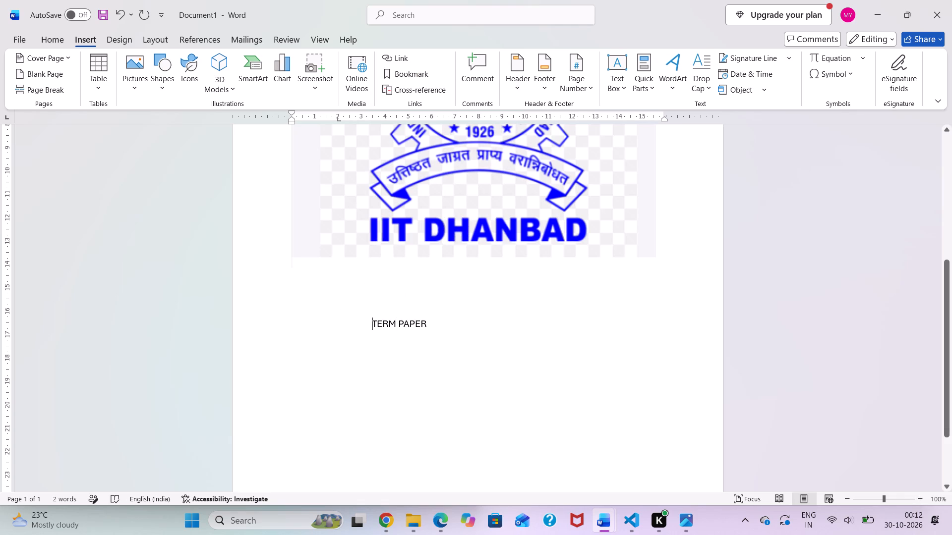
{"action": "right_click", "coordinate": [374, 323]}
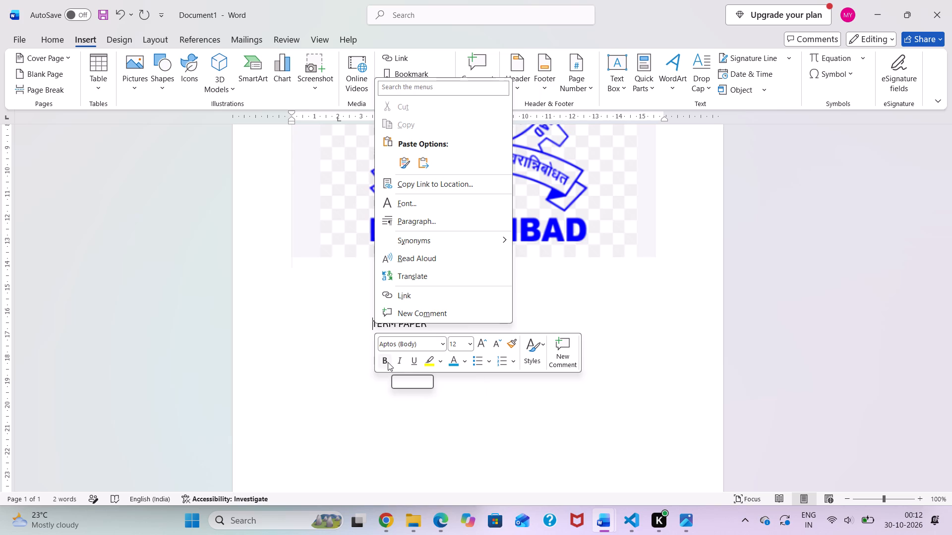
{"action": "left_click", "coordinate": [533, 348]}
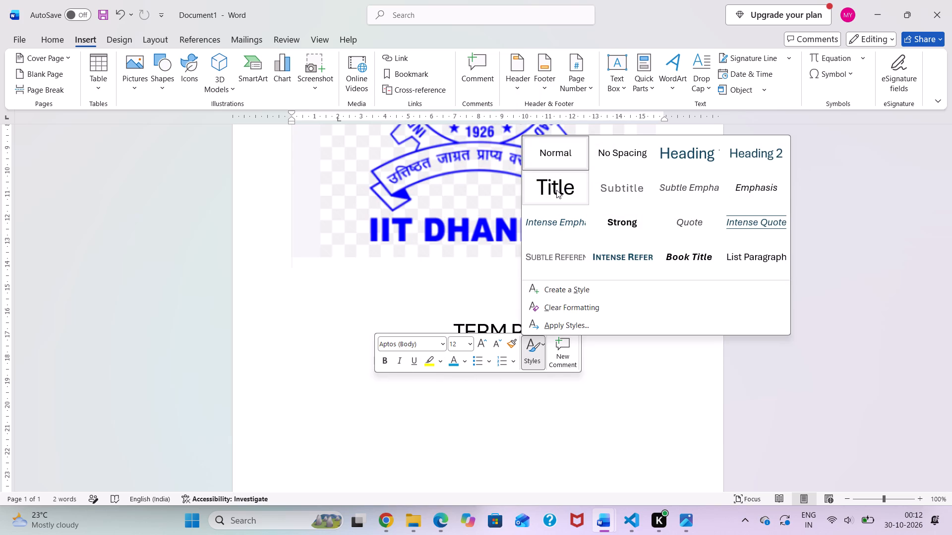
{"action": "left_click", "coordinate": [556, 190]}
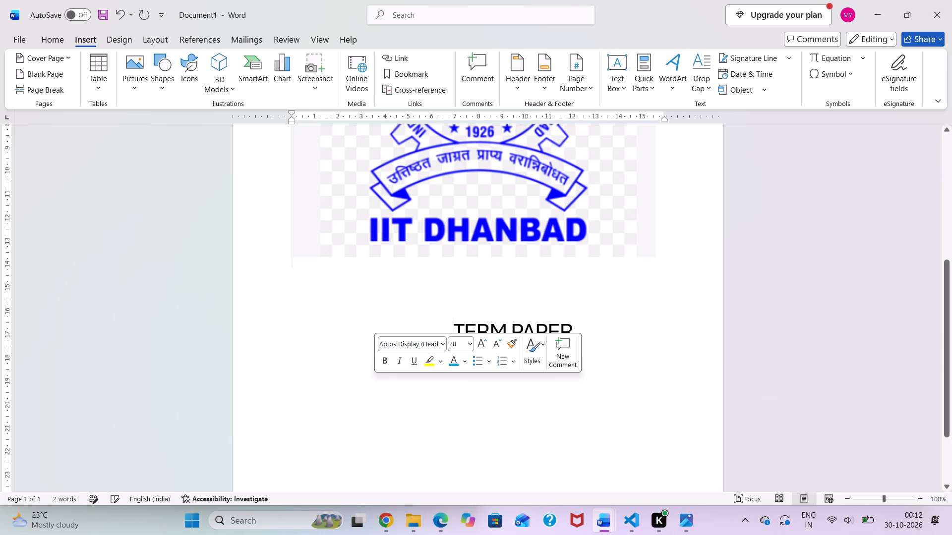
{"action": "left_click", "coordinate": [577, 310]}
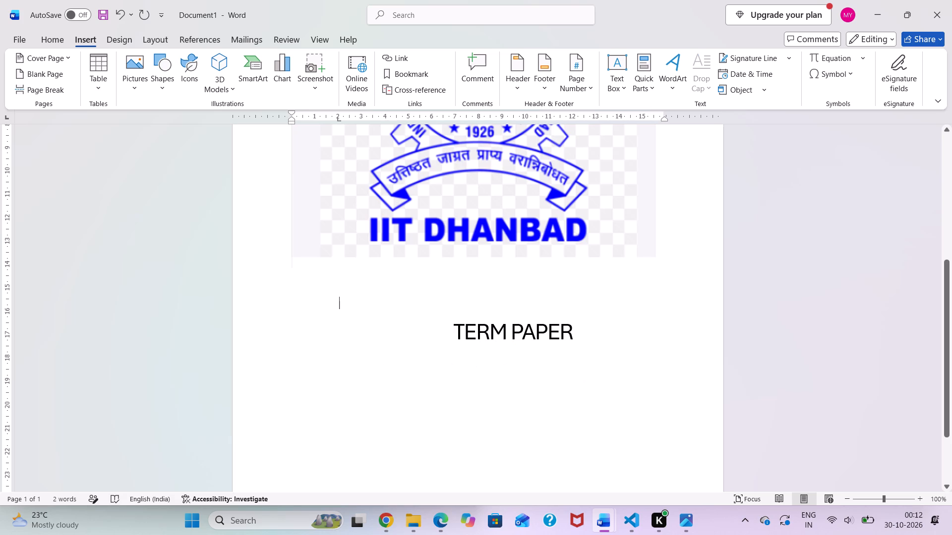
Below the TERM PAPER title, at about the 4 cm tab position, add a line reading NAME : followed by the author's name in capitals.
{"action": "scroll", "coordinate": [535, 364], "scroll_direction": "down", "scroll_amount": 1}
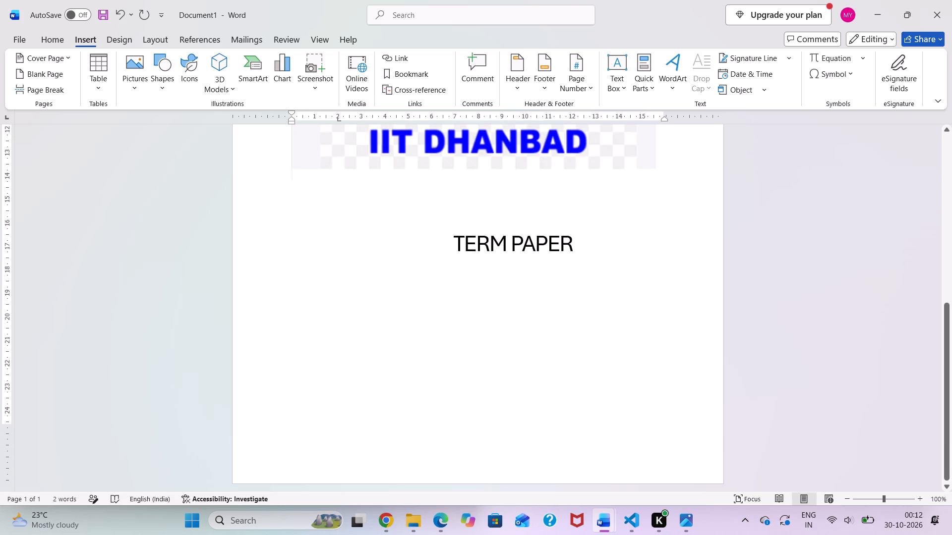
{"action": "left_click", "coordinate": [384, 301]}
{"action": "left_click", "coordinate": [384, 301]}
{"action": "left_click", "coordinate": [384, 301]}
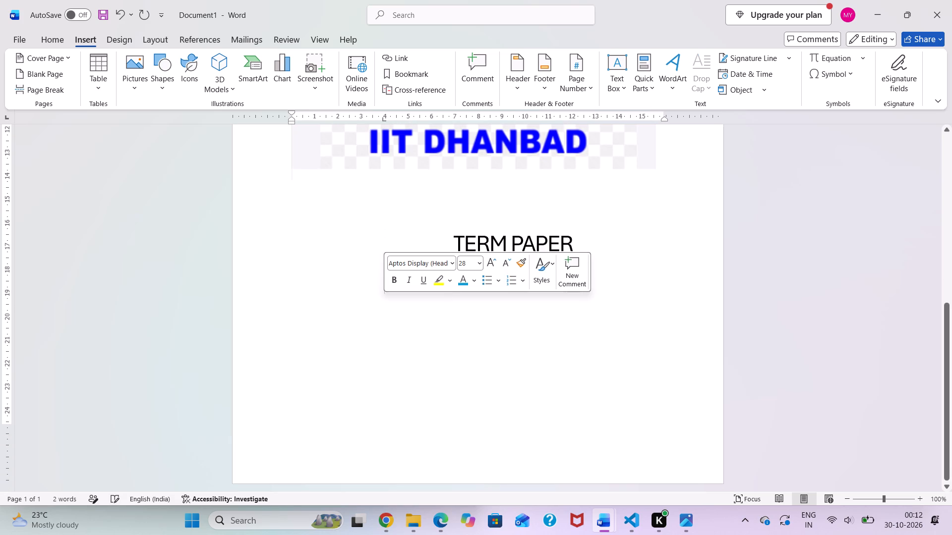
{"action": "left_click", "coordinate": [384, 301]}
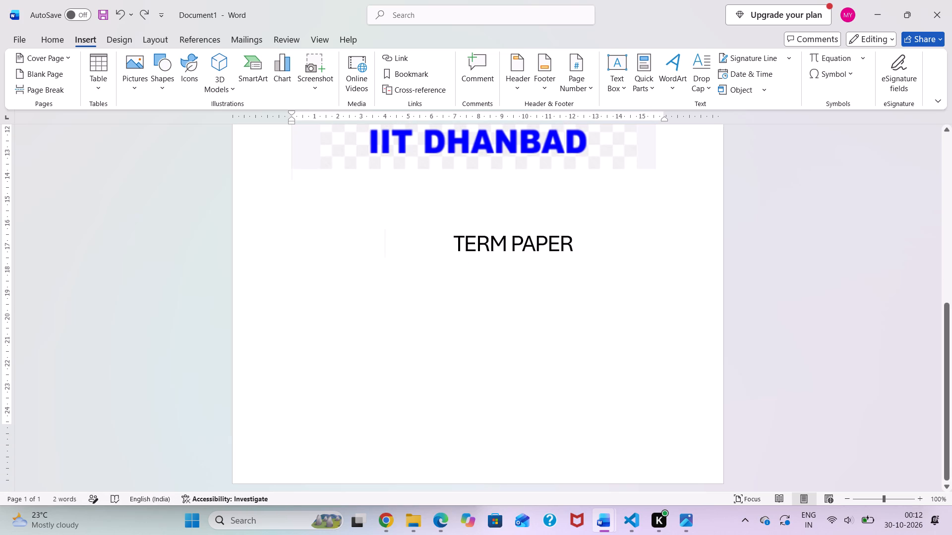
{"action": "left_click", "coordinate": [384, 301]}
{"action": "left_click", "coordinate": [384, 301]}
{"action": "left_click", "coordinate": [384, 301]}
{"action": "left_click", "coordinate": [384, 301]}
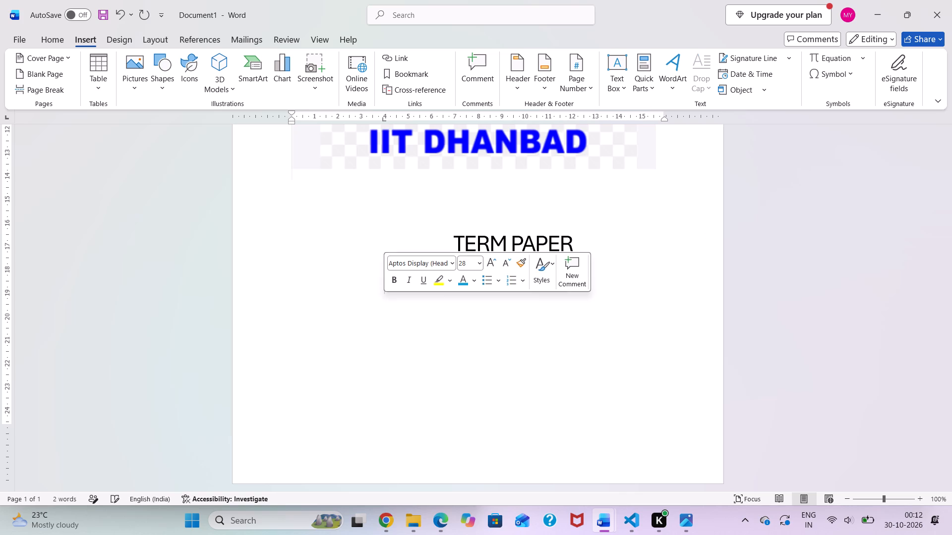
{"action": "left_click", "coordinate": [384, 301]}
{"action": "left_click", "coordinate": [384, 301]}
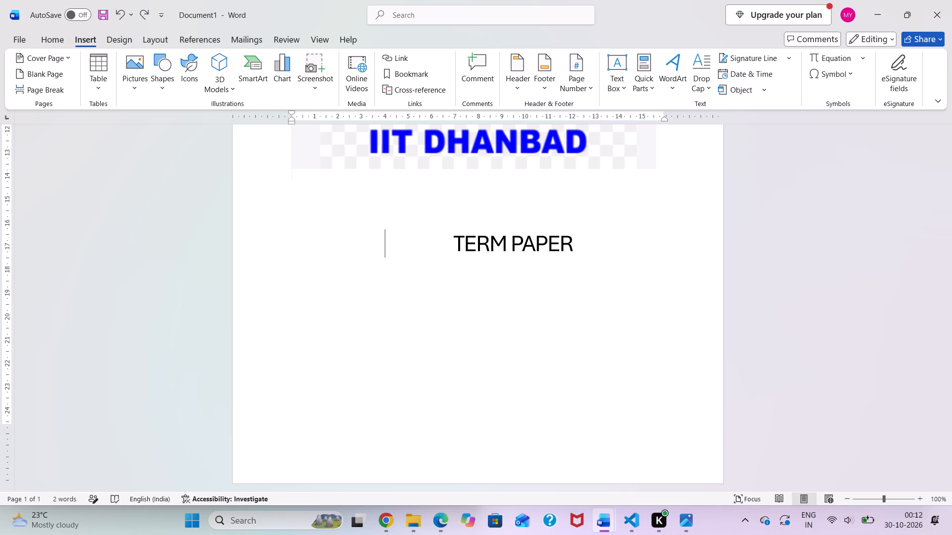
{"action": "left_click", "coordinate": [384, 301]}
{"action": "left_click", "coordinate": [384, 301]}
{"action": "left_click", "coordinate": [384, 301]}
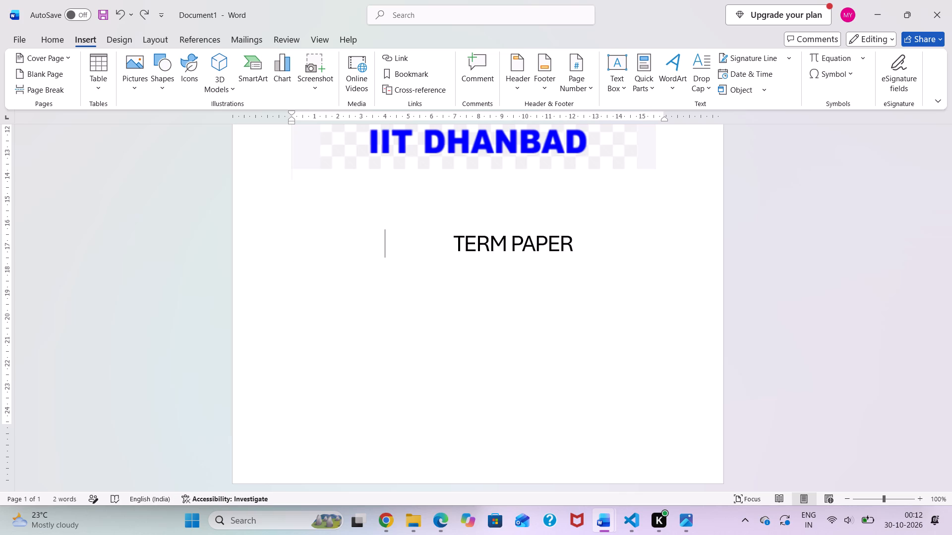
{"action": "left_click", "coordinate": [384, 301]}
{"action": "double_click", "coordinate": [384, 301]}
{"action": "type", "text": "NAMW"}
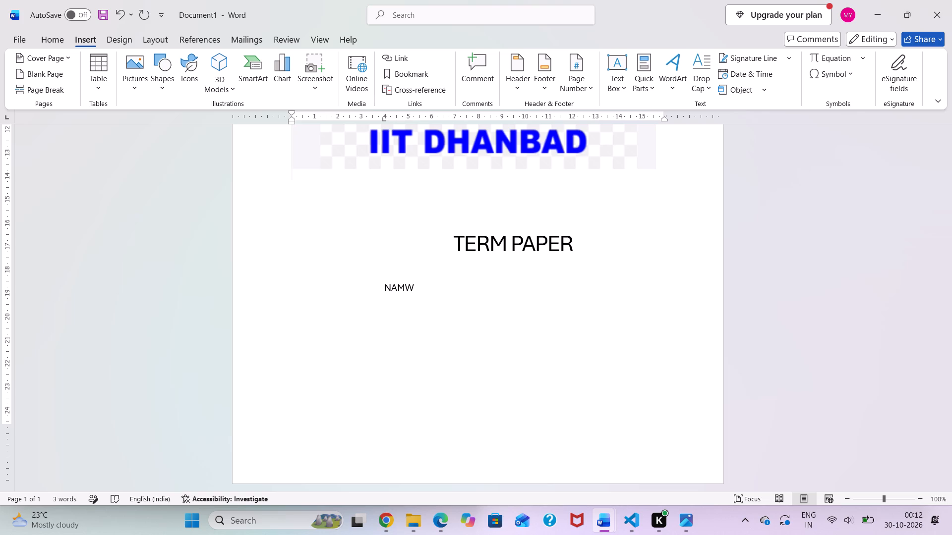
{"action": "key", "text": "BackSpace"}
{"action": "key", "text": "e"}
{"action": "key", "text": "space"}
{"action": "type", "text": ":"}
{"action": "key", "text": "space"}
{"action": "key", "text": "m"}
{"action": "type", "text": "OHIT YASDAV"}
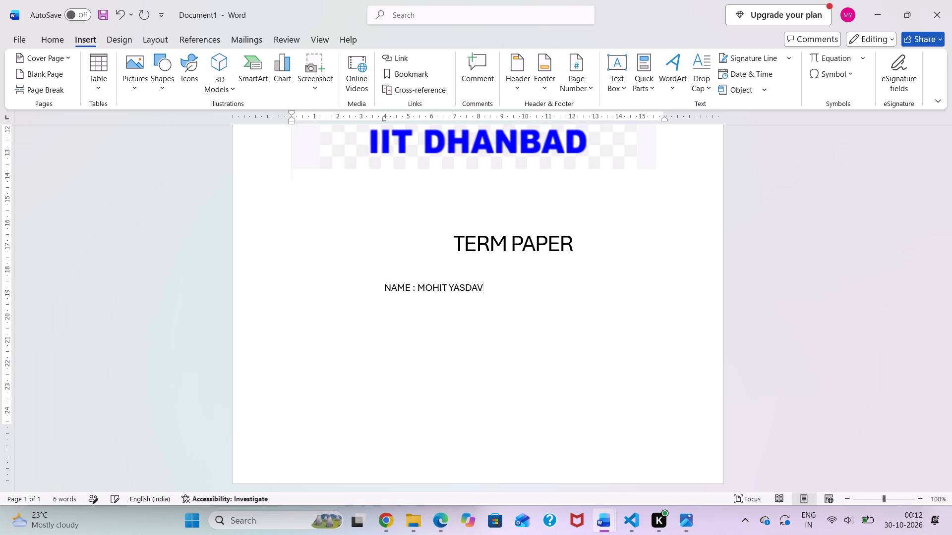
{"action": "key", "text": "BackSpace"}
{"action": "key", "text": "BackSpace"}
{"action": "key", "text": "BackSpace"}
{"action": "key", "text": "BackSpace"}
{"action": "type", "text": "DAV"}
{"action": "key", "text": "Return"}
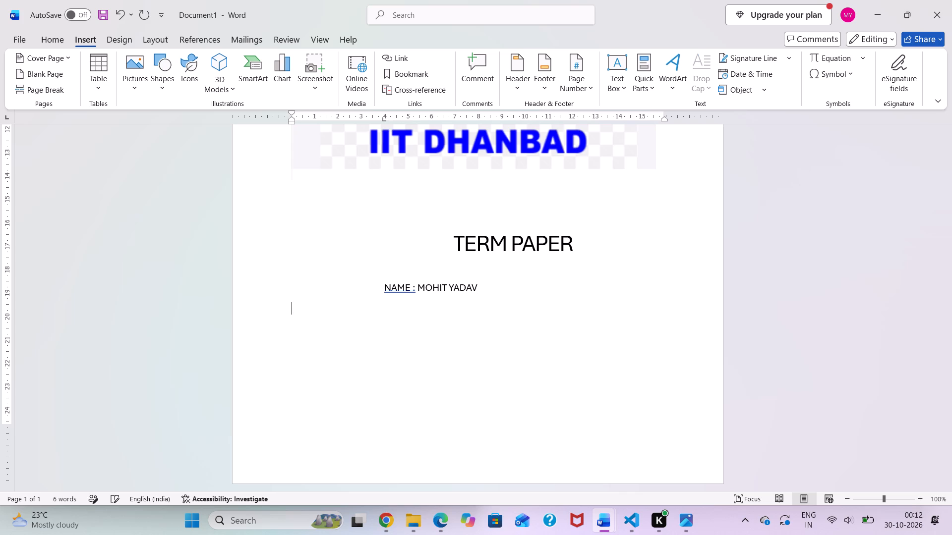
Remove the space before the colon in the NAME line below the TERM PAPER title.
{"action": "left_click", "coordinate": [387, 307]}
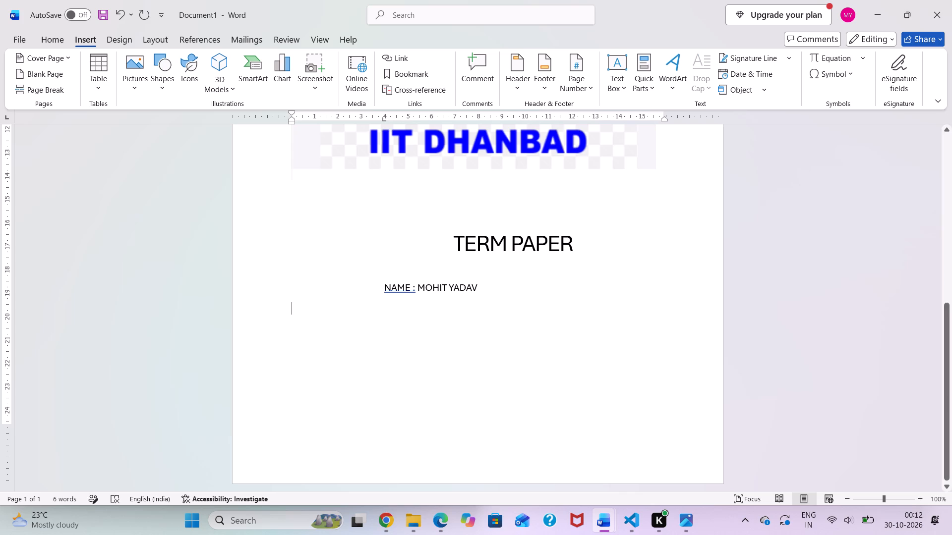
{"action": "left_click", "coordinate": [387, 307]}
{"action": "triple_click", "coordinate": [387, 307]}
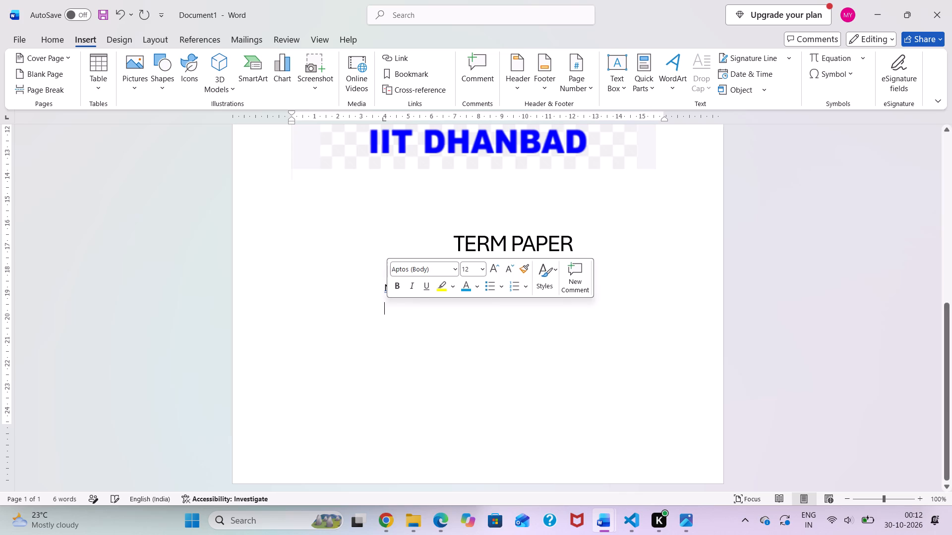
{"action": "left_click", "coordinate": [387, 307]}
{"action": "left_click", "coordinate": [388, 306]}
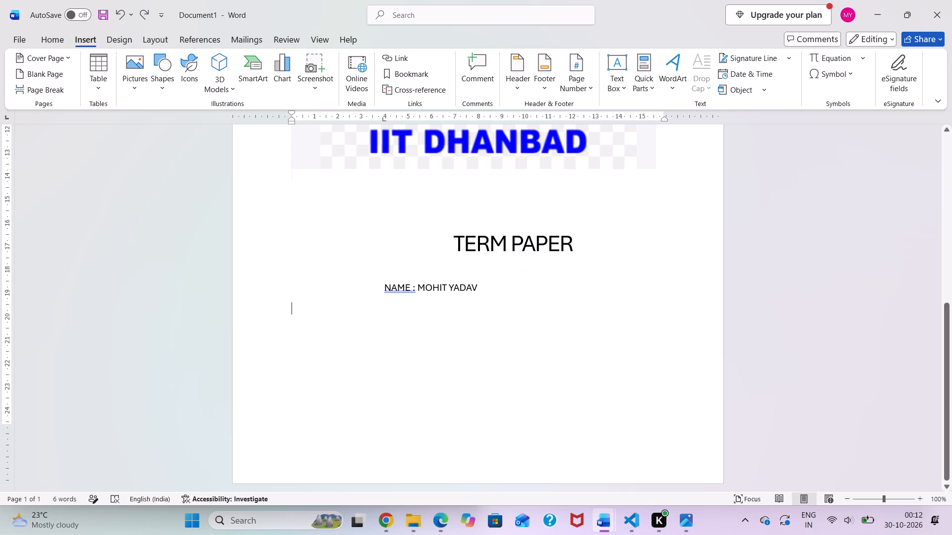
{"action": "left_click", "coordinate": [405, 297]}
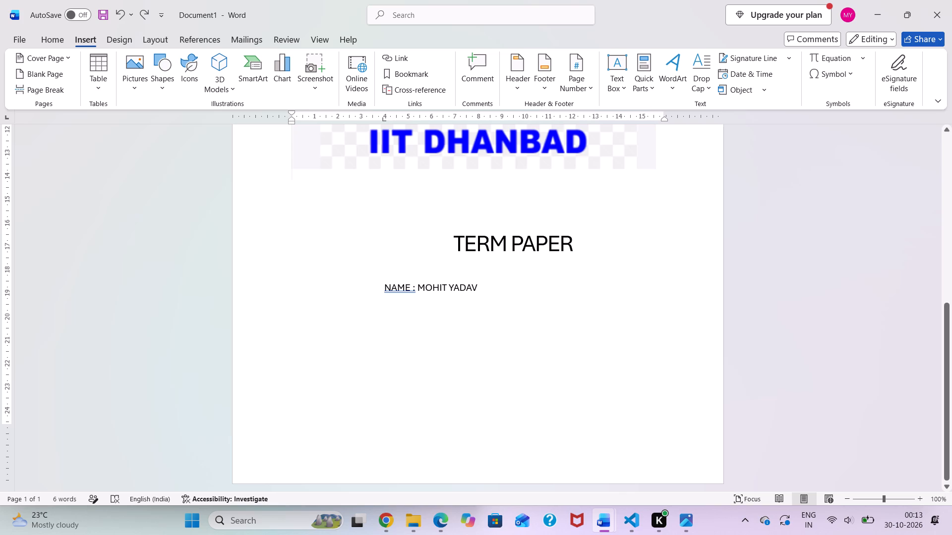
{"action": "left_click", "coordinate": [413, 286]}
{"action": "key", "text": "BackSpace"}
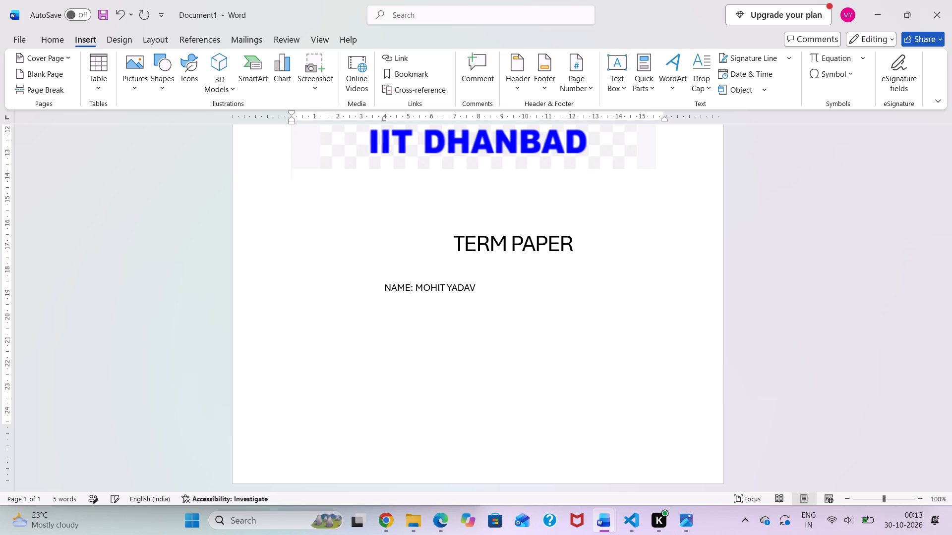
Below the NAME line, at the 4 cm tab position, add a line labelled ADMISSION NO. : in capitals.
{"action": "left_click", "coordinate": [393, 300]}
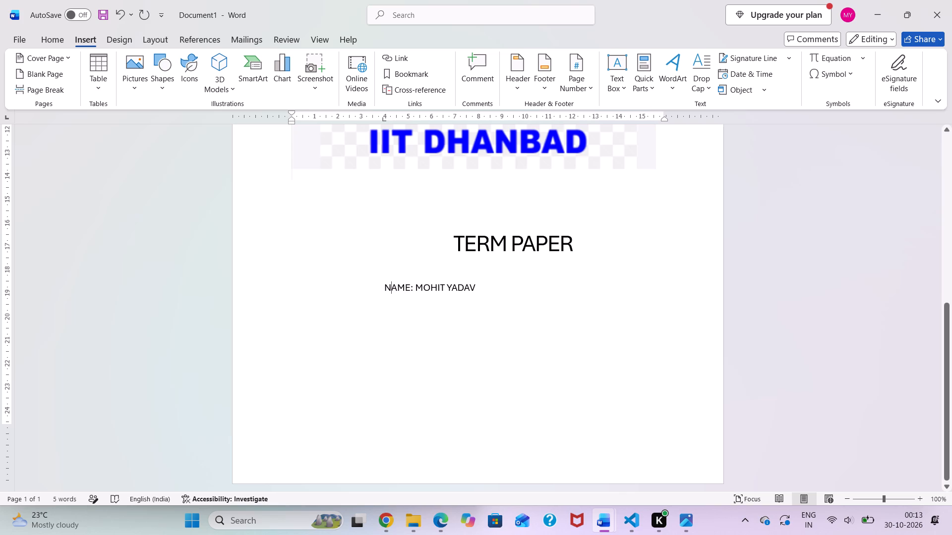
{"action": "left_click", "coordinate": [393, 300]}
{"action": "left_click", "coordinate": [393, 300]}
{"action": "triple_click", "coordinate": [393, 300]}
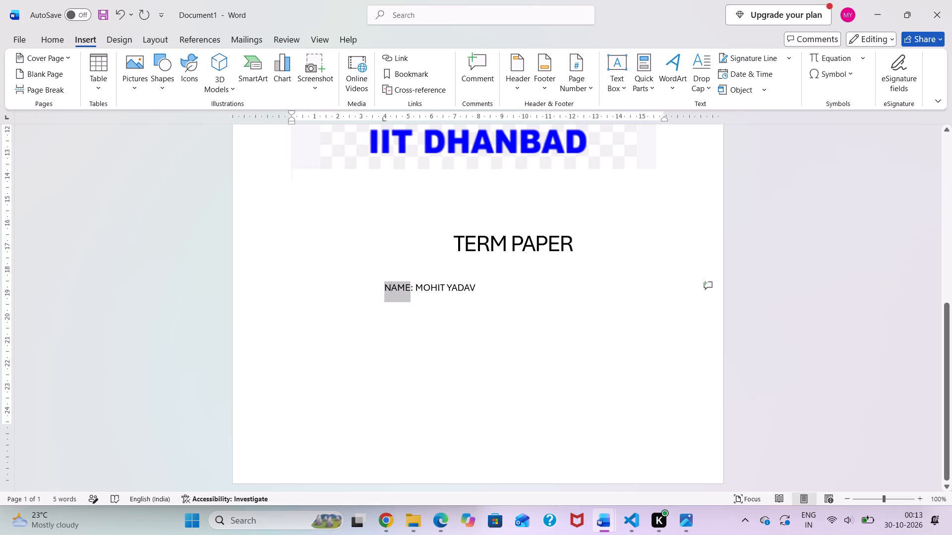
{"action": "left_click", "coordinate": [393, 300]}
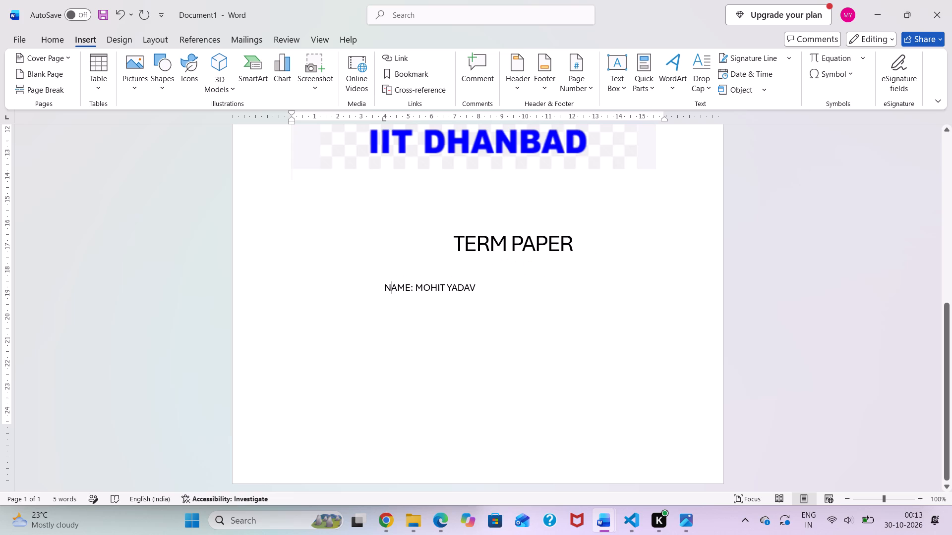
{"action": "left_click", "coordinate": [387, 303]}
{"action": "key", "text": "Tab"}
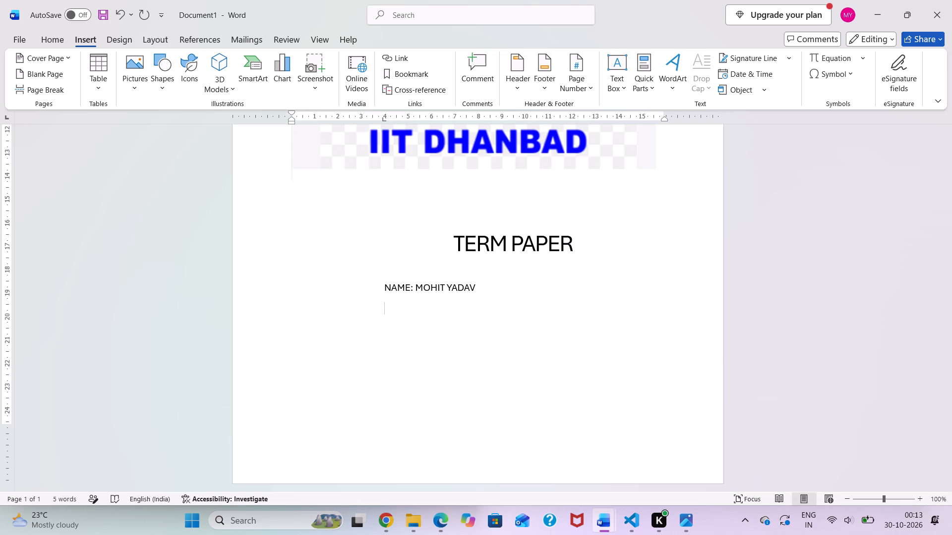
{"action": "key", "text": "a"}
{"action": "key", "text": "BackSpace"}
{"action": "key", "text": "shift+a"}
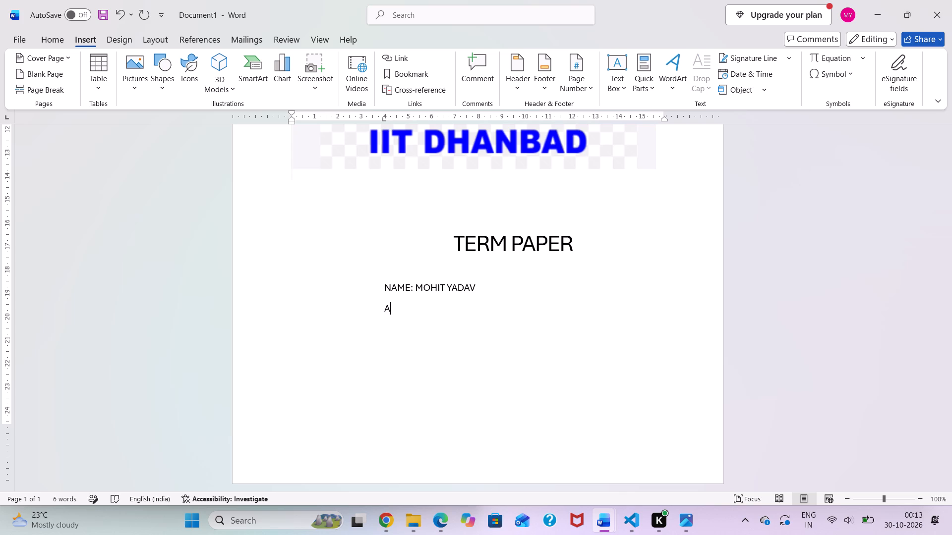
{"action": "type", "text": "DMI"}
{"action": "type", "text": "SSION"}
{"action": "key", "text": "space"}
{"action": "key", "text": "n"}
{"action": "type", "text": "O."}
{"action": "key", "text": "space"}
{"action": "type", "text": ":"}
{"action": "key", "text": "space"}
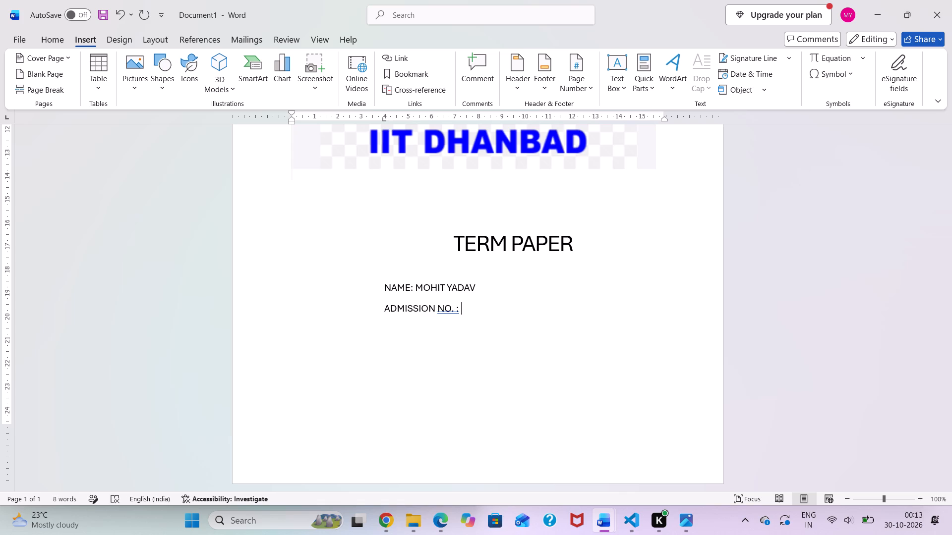
Shorten the new line's label to ADMISSION NO: and append the author's admission number directly after the colon.
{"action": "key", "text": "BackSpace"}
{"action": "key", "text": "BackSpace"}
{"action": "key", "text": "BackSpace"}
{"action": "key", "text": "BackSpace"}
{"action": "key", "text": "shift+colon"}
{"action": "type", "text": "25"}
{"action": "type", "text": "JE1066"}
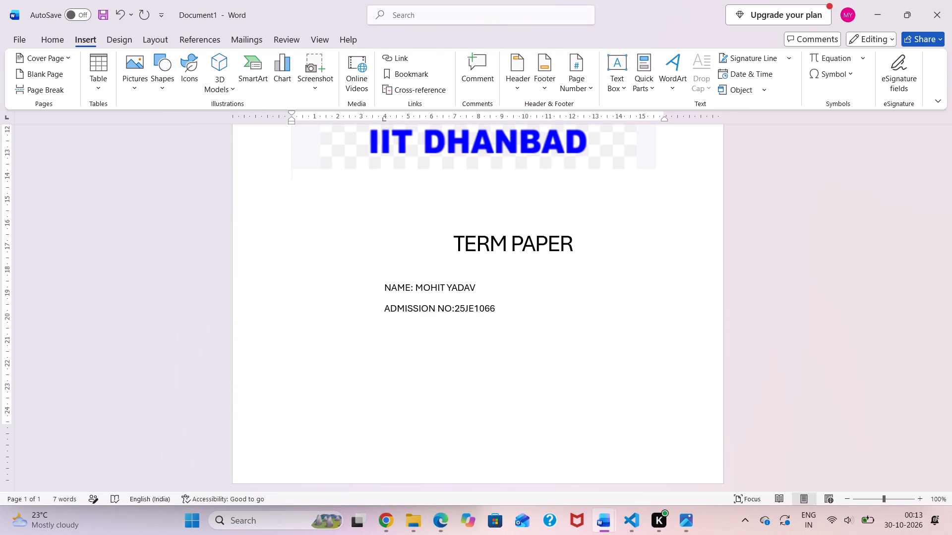
Insert a blank page after the admission number line that ends the cover page.
{"action": "left_click", "coordinate": [501, 368]}
{"action": "scroll", "coordinate": [501, 368], "scroll_direction": "down", "scroll_amount": 2}
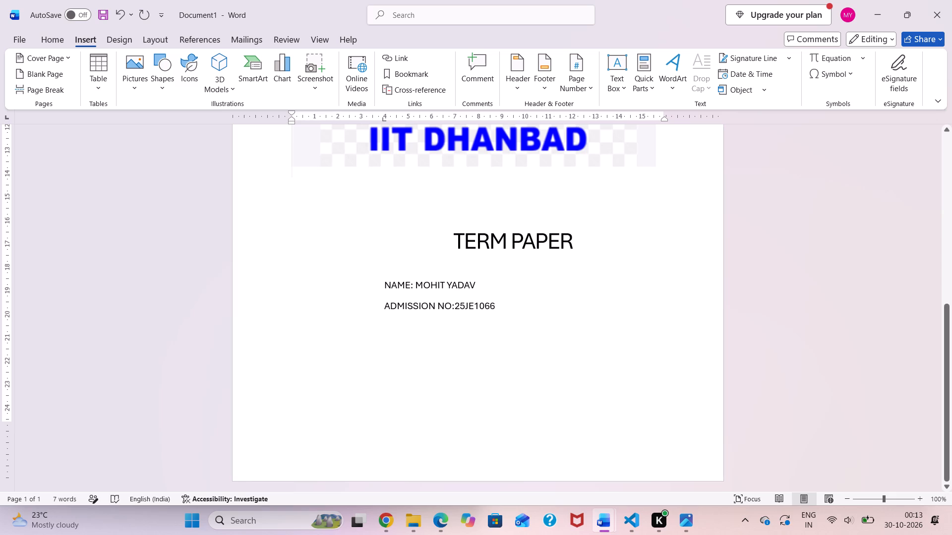
{"action": "scroll", "coordinate": [501, 368], "scroll_direction": "down", "scroll_amount": 3}
{"action": "left_click", "coordinate": [766, 369]}
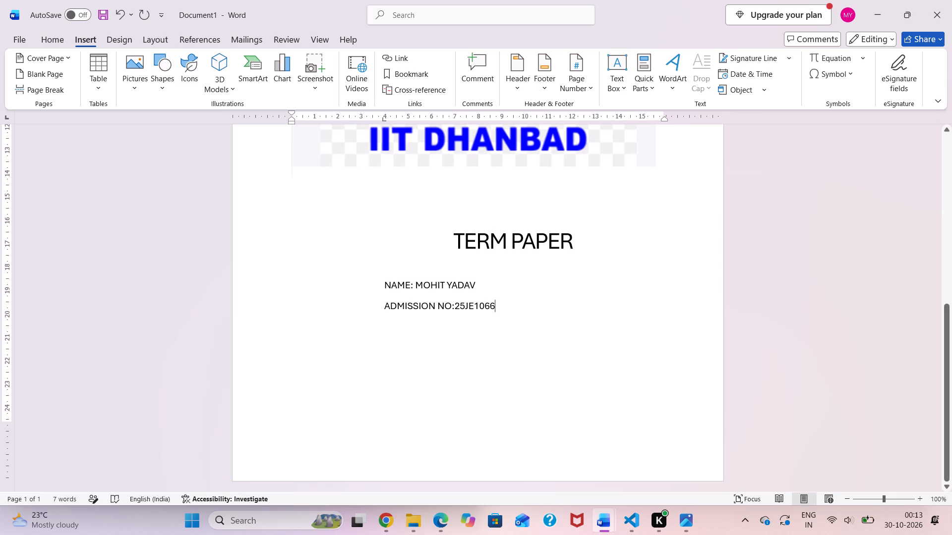
{"action": "left_click", "coordinate": [766, 369]}
{"action": "left_click", "coordinate": [766, 369]}
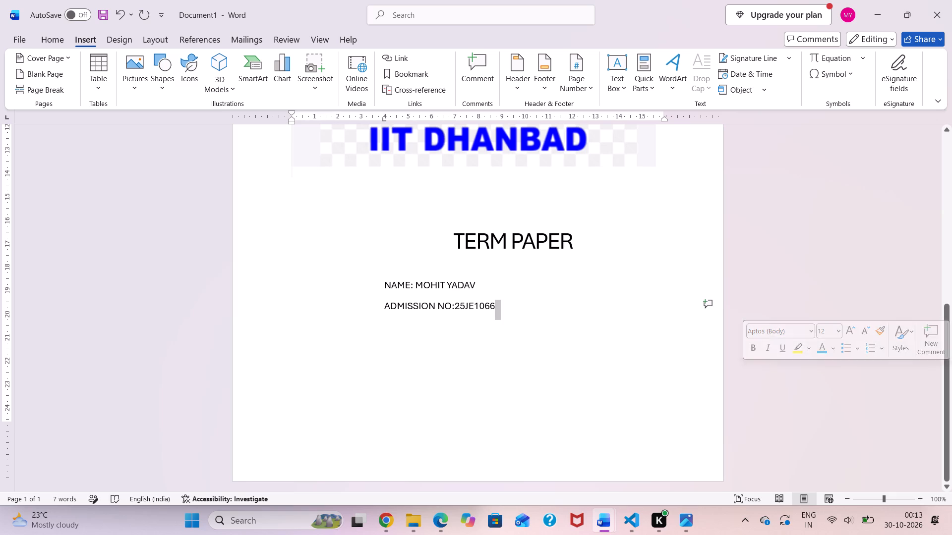
{"action": "left_click", "coordinate": [739, 390]}
{"action": "scroll", "coordinate": [575, 381], "scroll_direction": "down", "scroll_amount": 3}
{"action": "scroll", "coordinate": [575, 381], "scroll_direction": "up", "scroll_amount": 5}
{"action": "scroll", "coordinate": [575, 381], "scroll_direction": "down", "scroll_amount": 5}
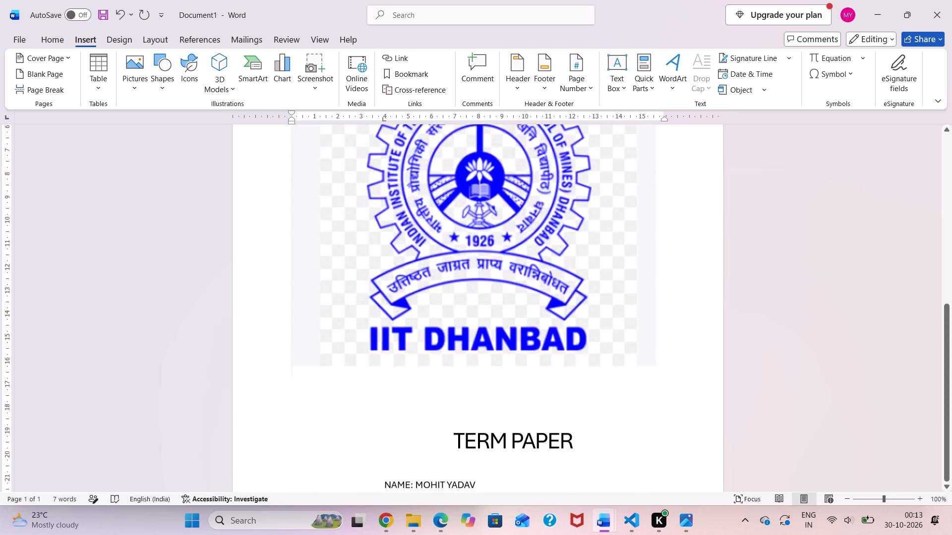
{"action": "scroll", "coordinate": [575, 381], "scroll_direction": "down", "scroll_amount": 1}
{"action": "scroll", "coordinate": [575, 381], "scroll_direction": "up", "scroll_amount": 5}
{"action": "scroll", "coordinate": [575, 381], "scroll_direction": "down", "scroll_amount": 4}
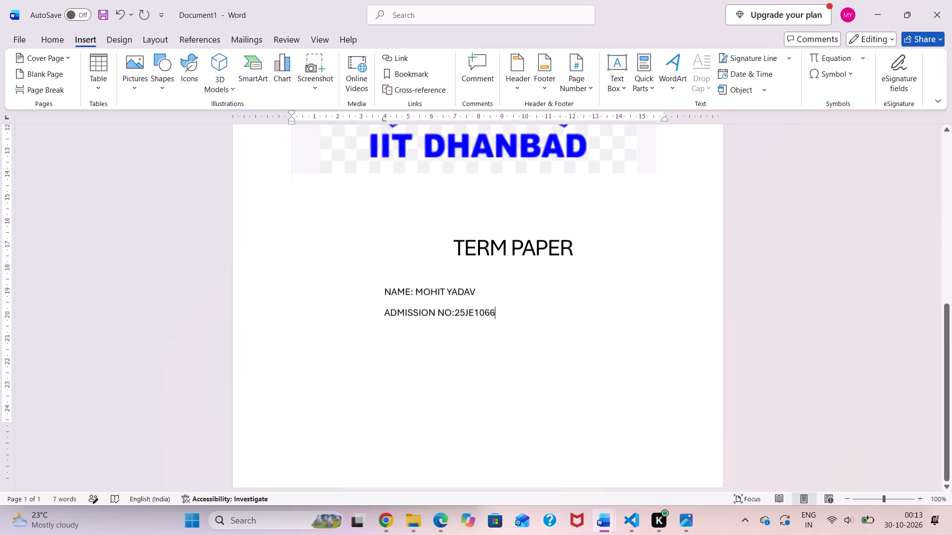
{"action": "scroll", "coordinate": [575, 381], "scroll_direction": "down", "scroll_amount": 3, "text": "ctrl"}
{"action": "scroll", "coordinate": [575, 381], "scroll_direction": "down", "scroll_amount": 3}
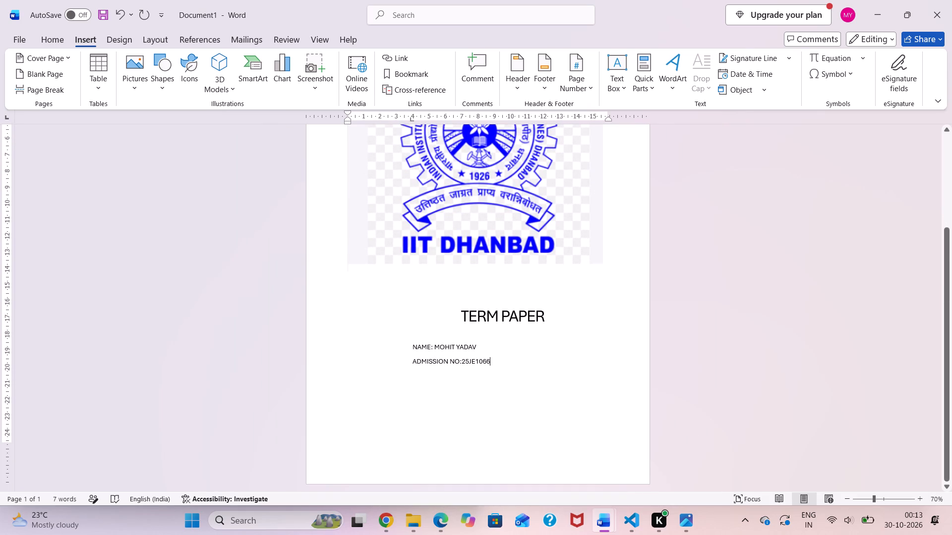
{"action": "scroll", "coordinate": [575, 381], "scroll_direction": "down", "scroll_amount": 1}
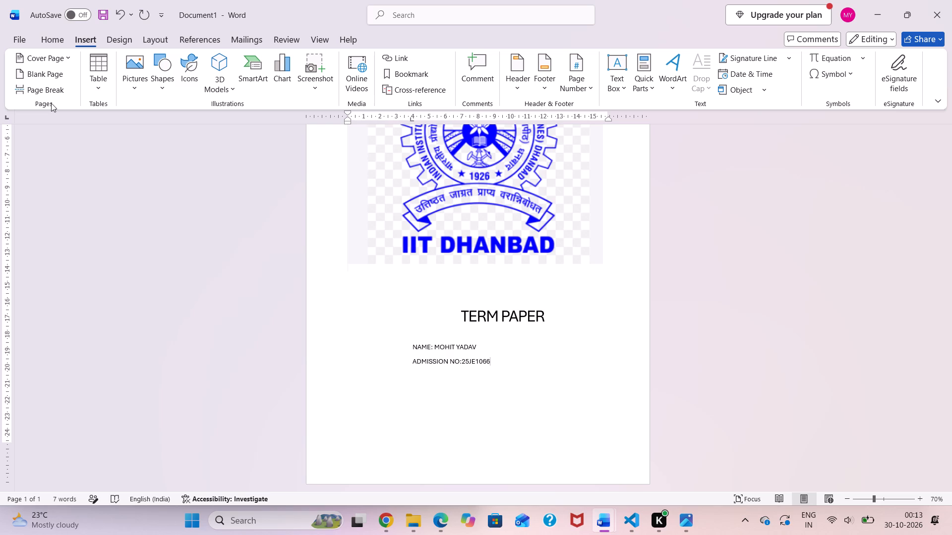
{"action": "left_click", "coordinate": [57, 68]}
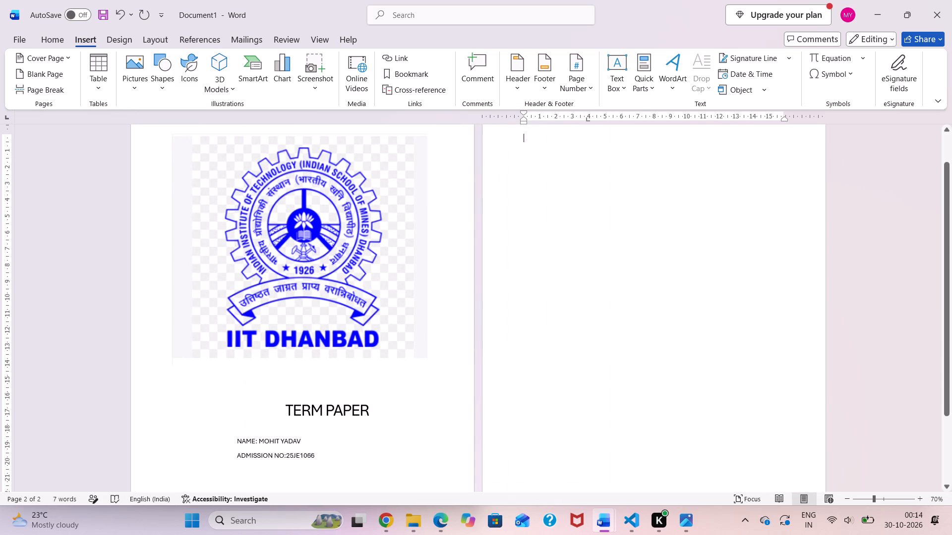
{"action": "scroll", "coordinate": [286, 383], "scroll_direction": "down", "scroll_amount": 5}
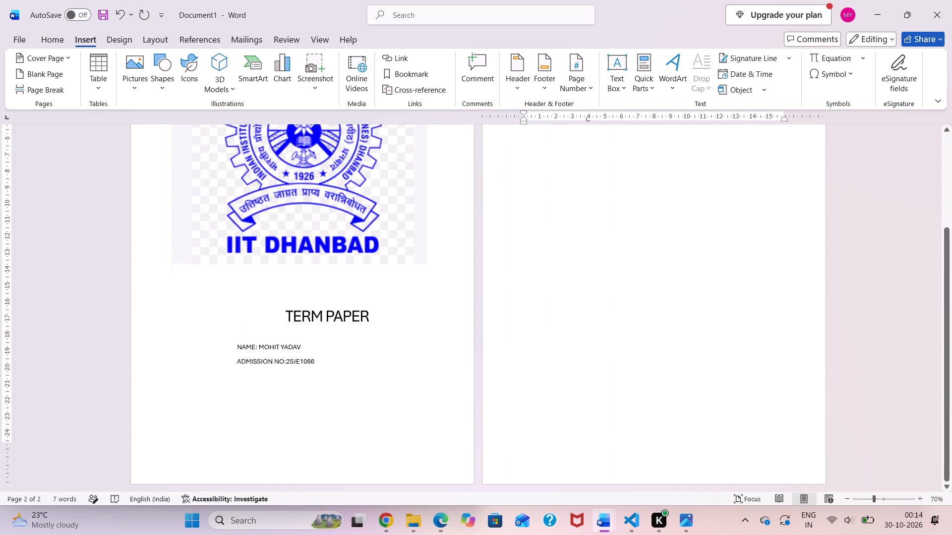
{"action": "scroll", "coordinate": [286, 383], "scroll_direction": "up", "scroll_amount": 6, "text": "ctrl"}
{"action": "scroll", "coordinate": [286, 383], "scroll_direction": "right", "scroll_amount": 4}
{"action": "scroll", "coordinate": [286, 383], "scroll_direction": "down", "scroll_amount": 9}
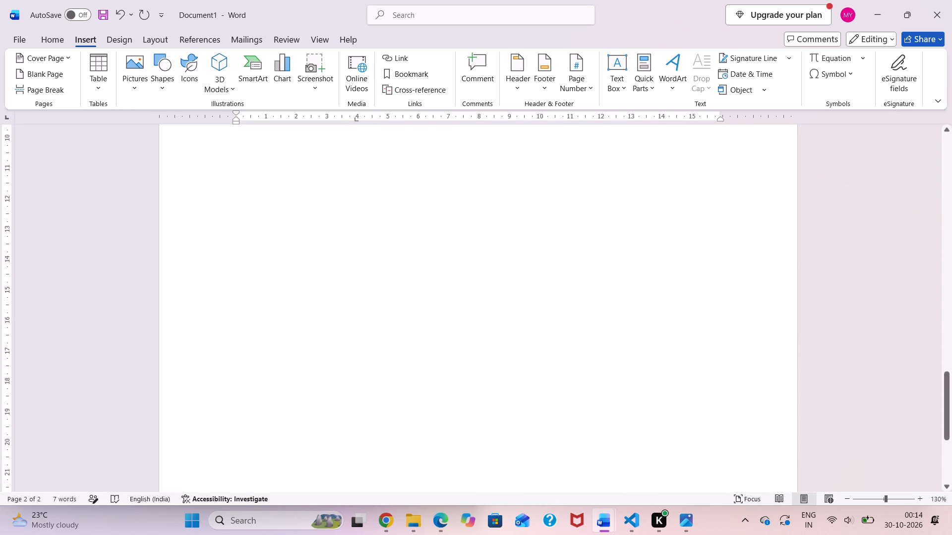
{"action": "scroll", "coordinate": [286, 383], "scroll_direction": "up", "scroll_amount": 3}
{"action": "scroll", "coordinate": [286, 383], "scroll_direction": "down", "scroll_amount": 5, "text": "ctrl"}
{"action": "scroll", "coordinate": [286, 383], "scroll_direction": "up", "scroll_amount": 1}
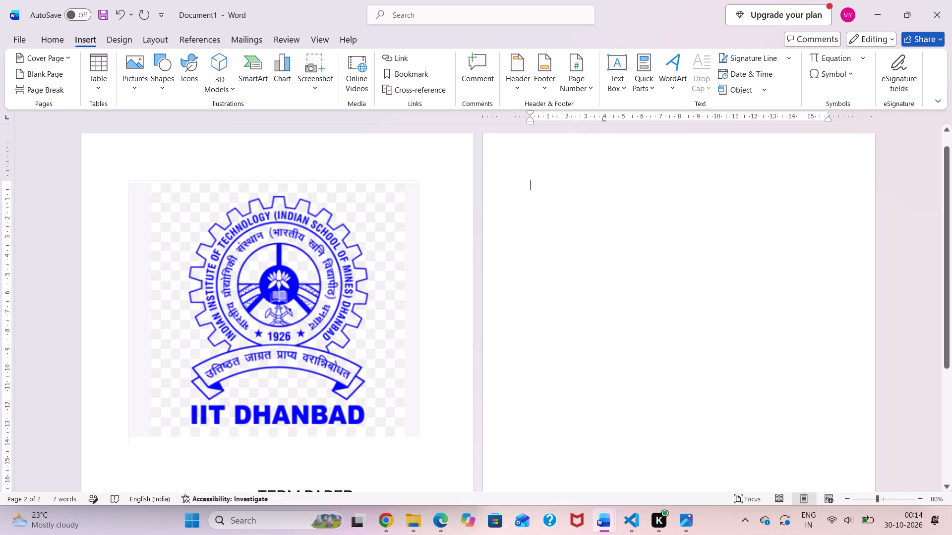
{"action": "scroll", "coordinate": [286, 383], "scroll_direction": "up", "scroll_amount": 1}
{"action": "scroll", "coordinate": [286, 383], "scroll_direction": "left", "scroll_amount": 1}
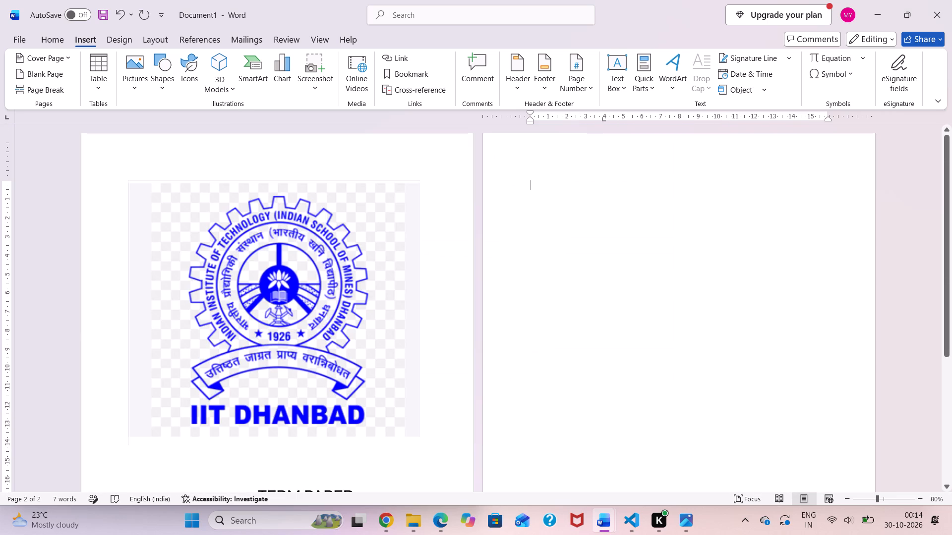
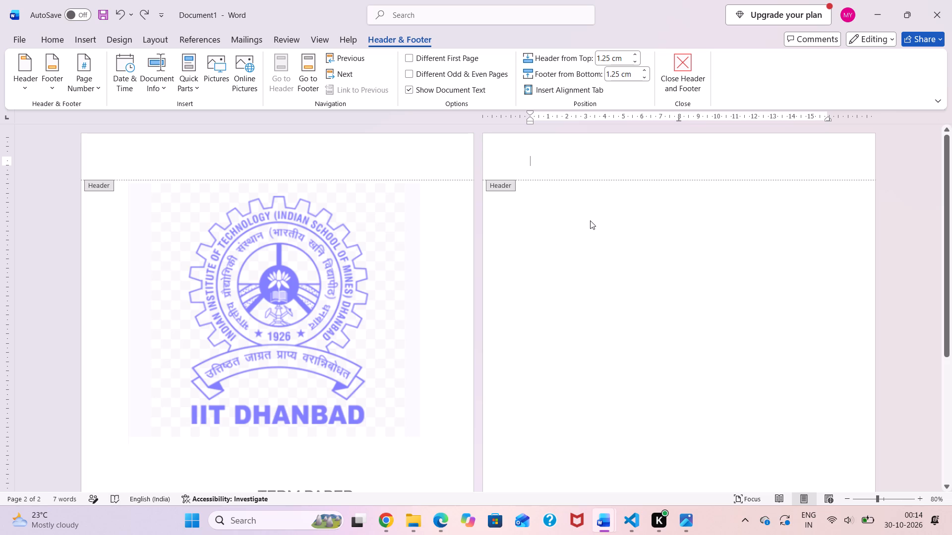
Leave the header, paste the copied topic title onto the blank second page and apply the Heading 1 style.
{"action": "left_click", "coordinate": [590, 220]}
{"action": "double_click", "coordinate": [590, 220]}
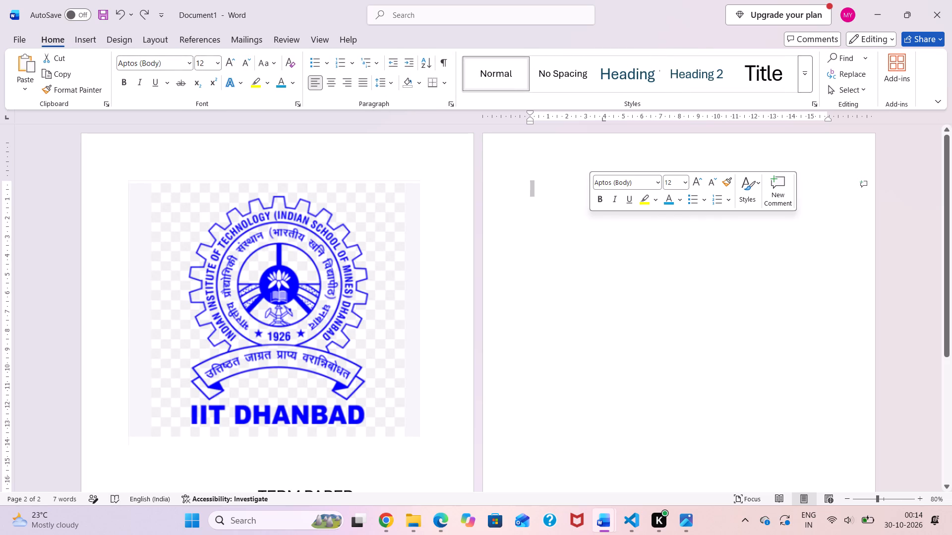
{"action": "left_click", "coordinate": [567, 214]}
{"action": "key", "text": "ctrl+v"}
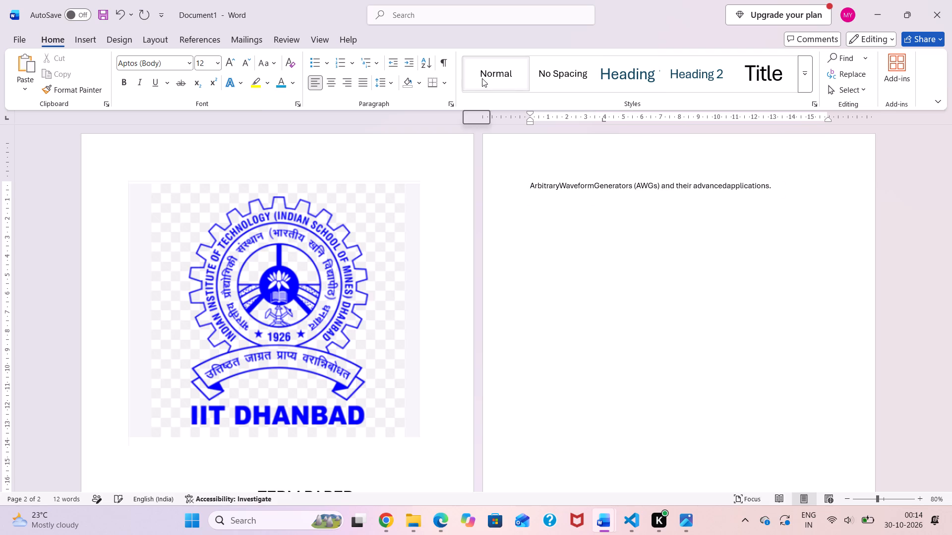
{"action": "left_click", "coordinate": [645, 70]}
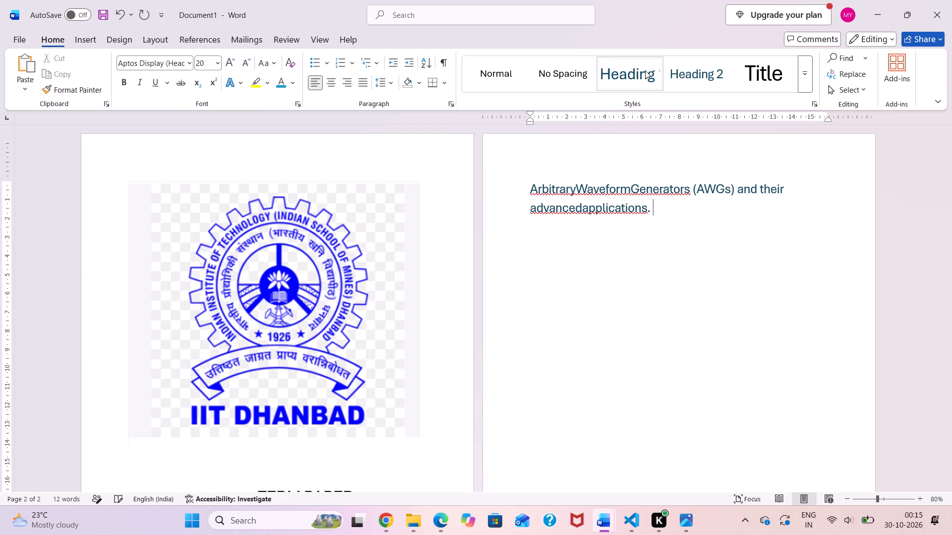
Insert the missing spaces in the heading so it begins "Arbitrary Waveform Generators".
{"action": "left_click", "coordinate": [575, 188]}
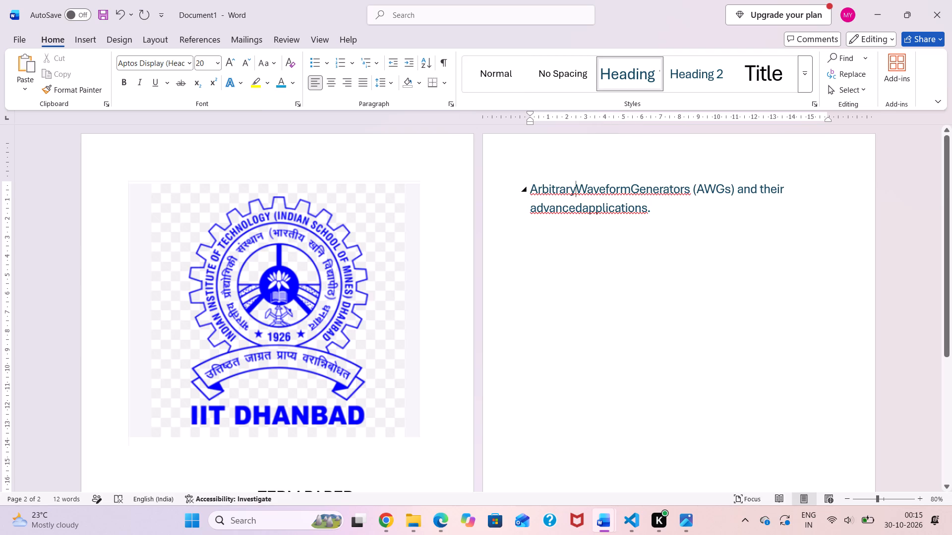
{"action": "key", "text": "space"}
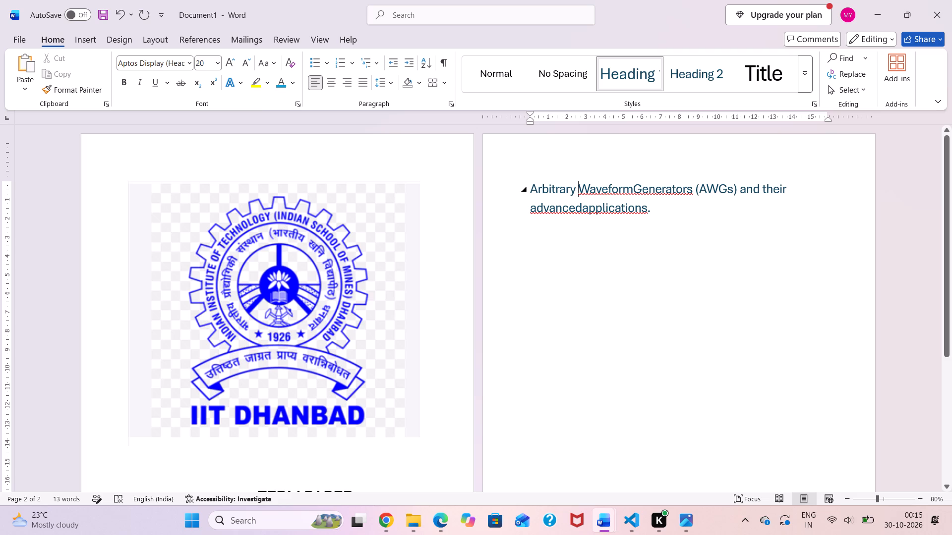
{"action": "left_click", "coordinate": [632, 190]}
{"action": "left_click", "coordinate": [632, 190]}
{"action": "key", "text": "v"}
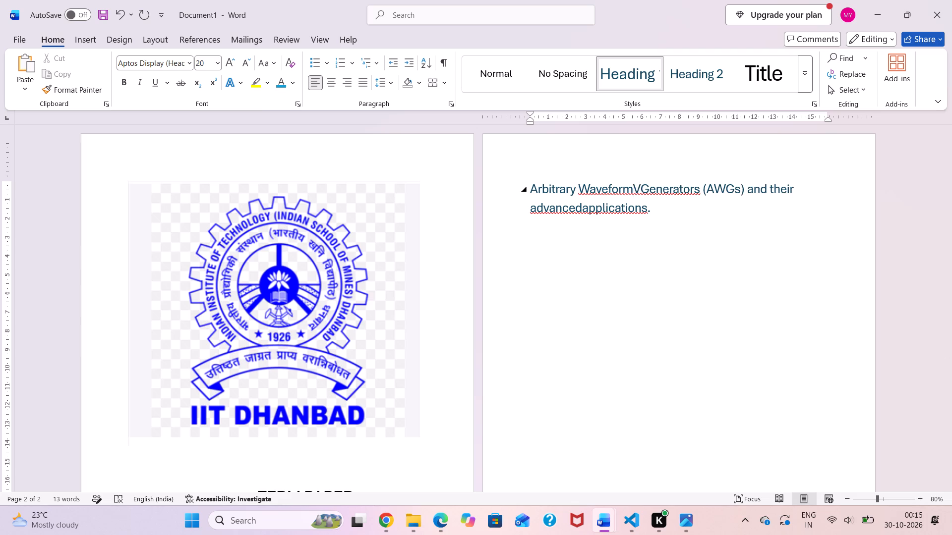
{"action": "key", "text": "space"}
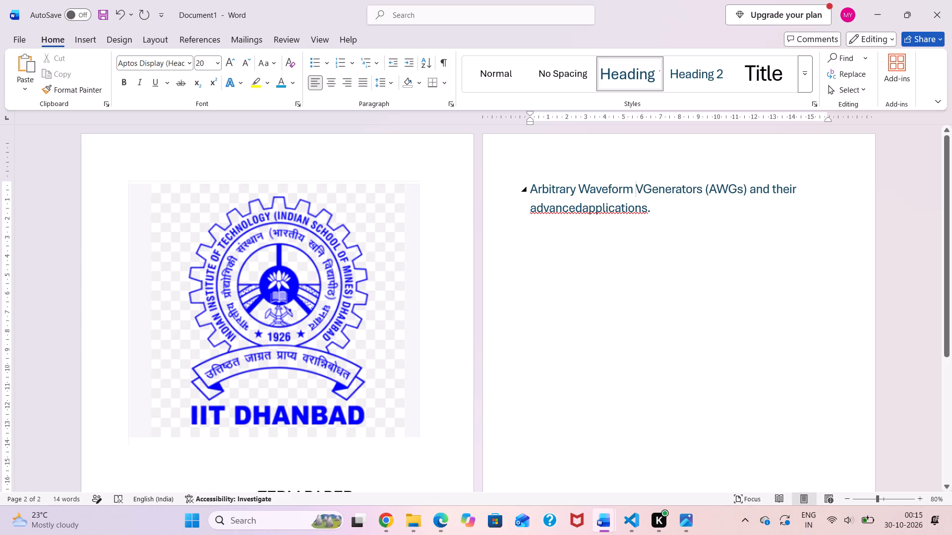
{"action": "left_click", "coordinate": [645, 189]}
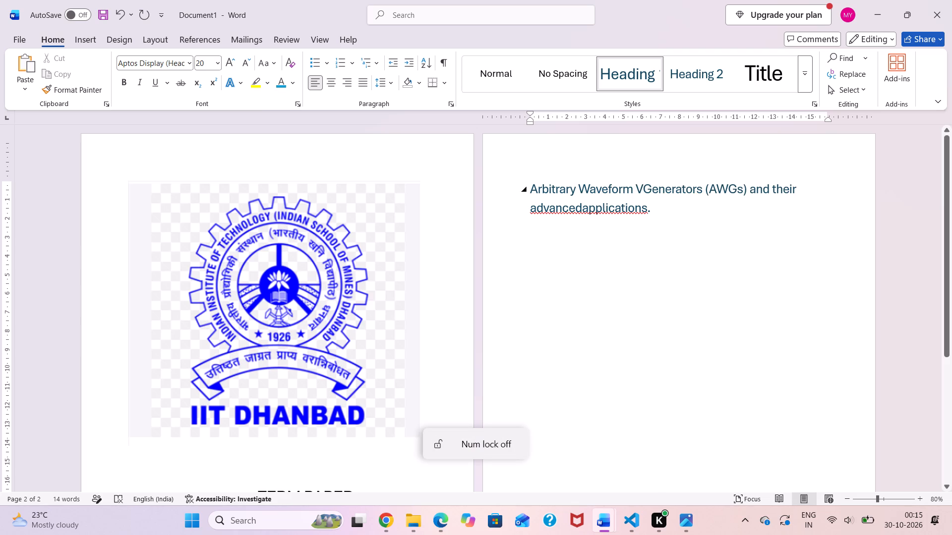
{"action": "key", "text": "BackSpace"}
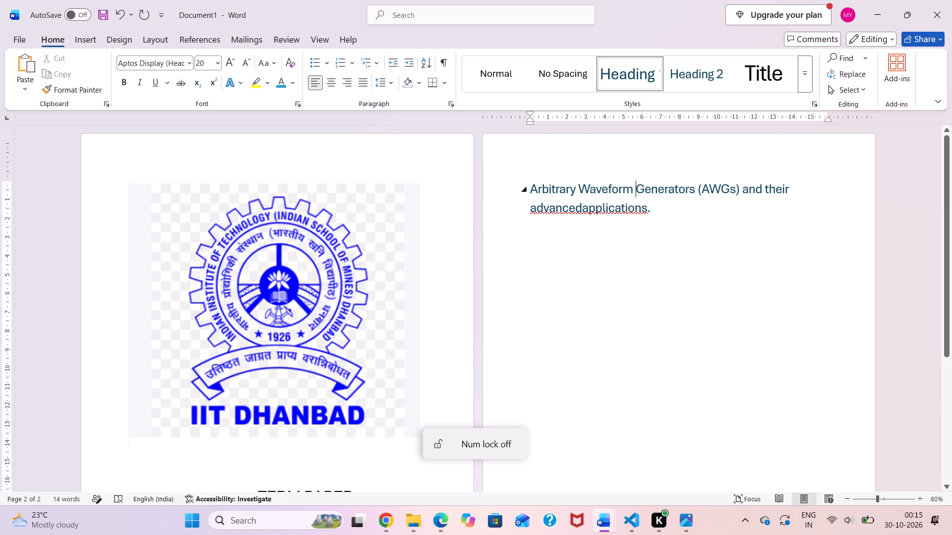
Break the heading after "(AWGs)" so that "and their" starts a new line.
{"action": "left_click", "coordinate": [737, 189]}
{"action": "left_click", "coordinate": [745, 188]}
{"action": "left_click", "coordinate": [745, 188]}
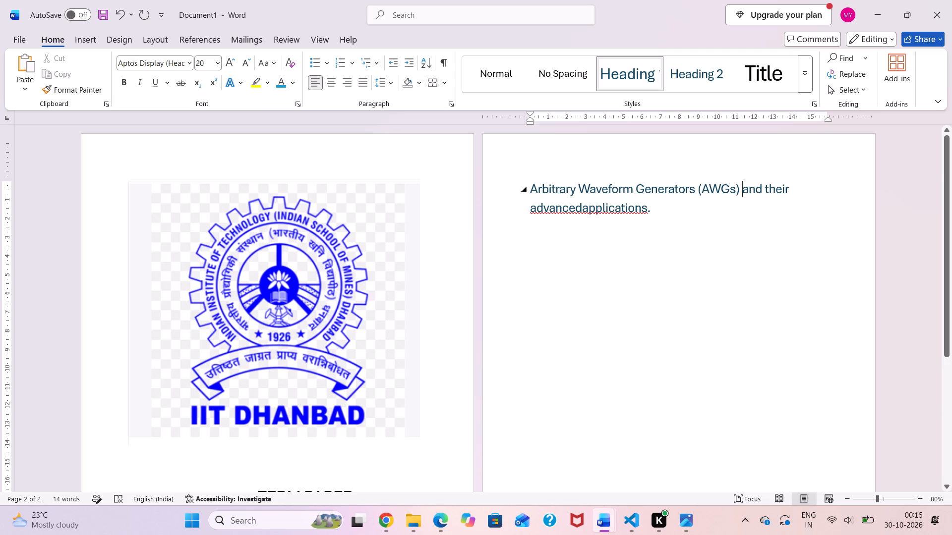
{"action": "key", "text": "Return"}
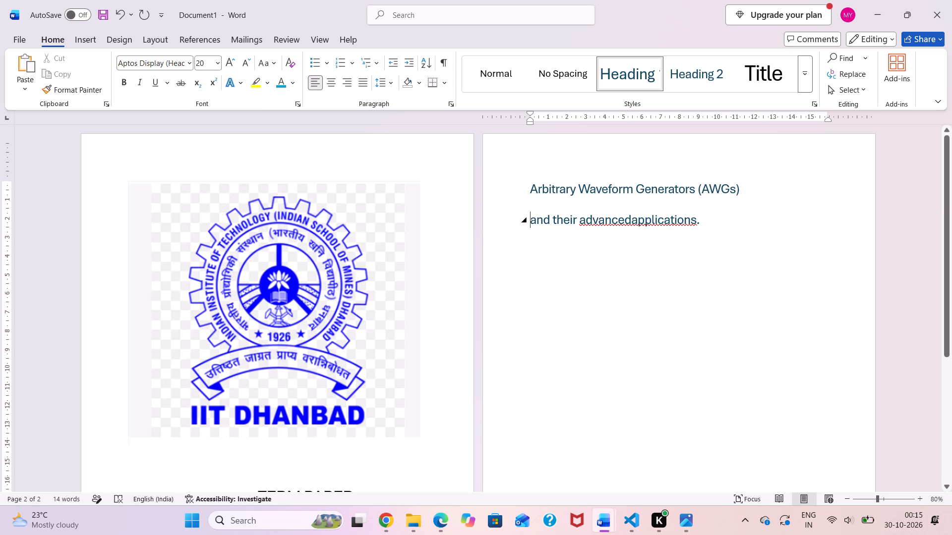
Insert the missing space between "advanced" and "applications" in the heading.
{"action": "left_click", "coordinate": [551, 220]}
{"action": "left_click", "coordinate": [634, 218]}
{"action": "key", "text": "space"}
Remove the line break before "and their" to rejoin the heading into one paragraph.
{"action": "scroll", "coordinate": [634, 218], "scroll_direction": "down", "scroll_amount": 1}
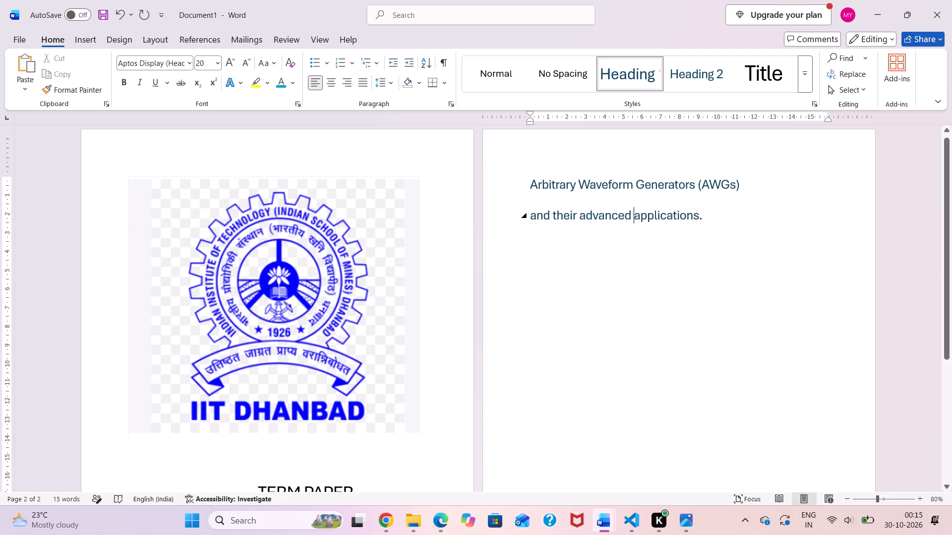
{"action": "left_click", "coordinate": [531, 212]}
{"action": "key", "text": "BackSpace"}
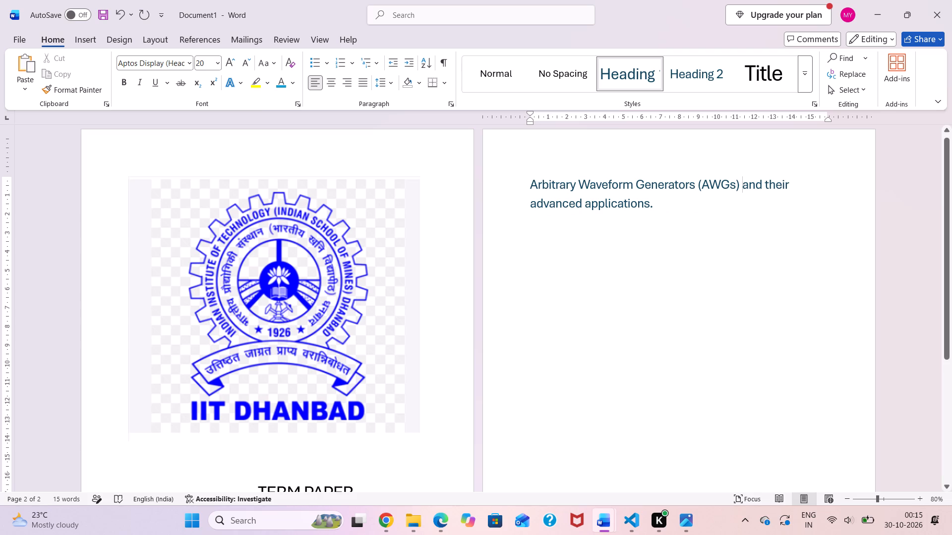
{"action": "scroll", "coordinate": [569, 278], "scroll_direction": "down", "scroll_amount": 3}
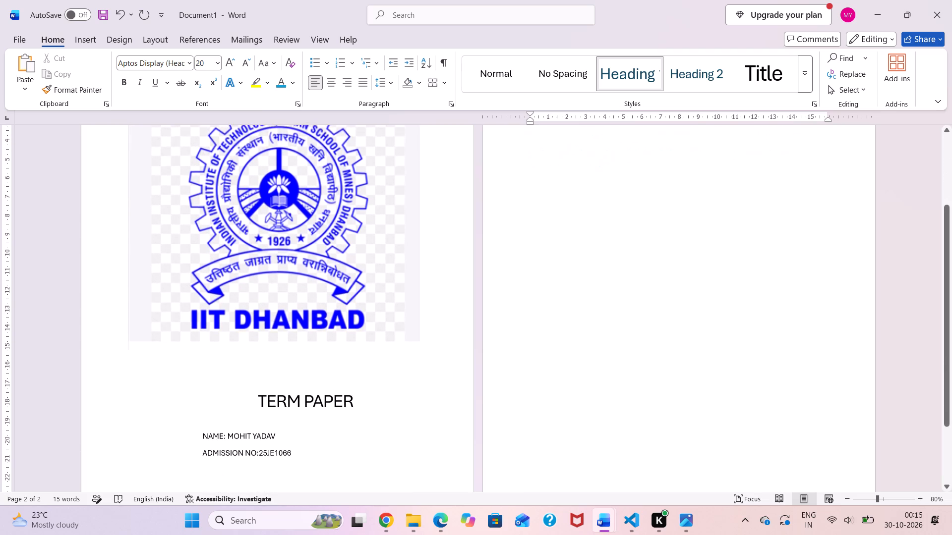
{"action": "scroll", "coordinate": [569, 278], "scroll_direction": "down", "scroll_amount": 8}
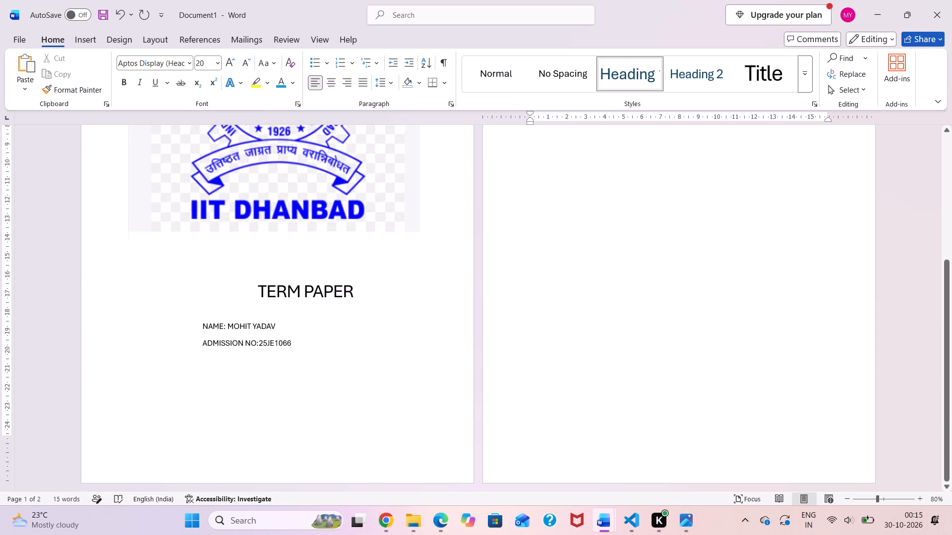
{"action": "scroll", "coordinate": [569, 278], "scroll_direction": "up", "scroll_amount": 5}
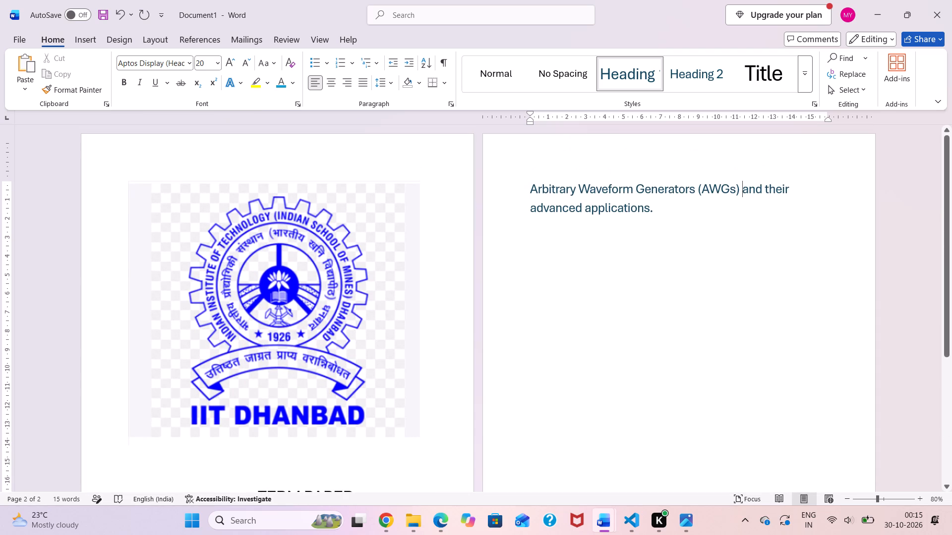
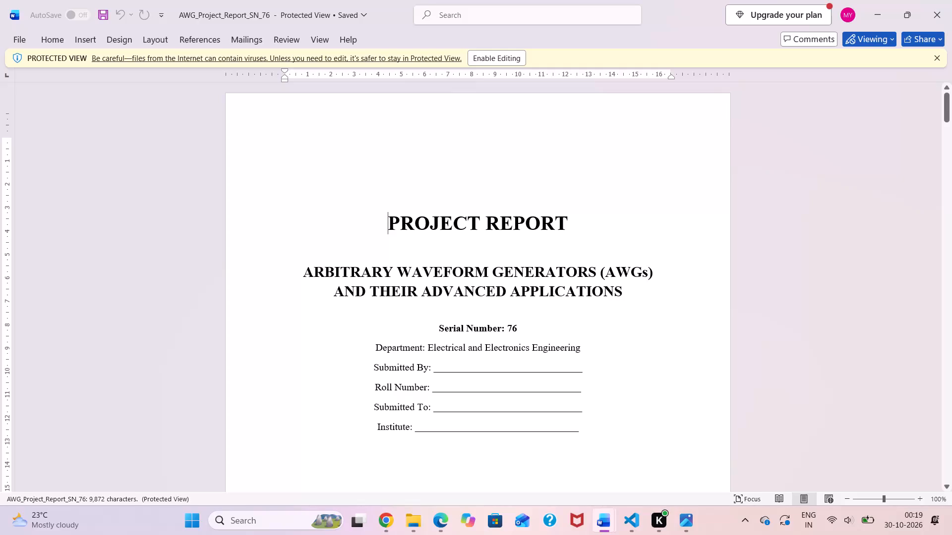
Review the whole AWG project report, from the cover page through the References section and back to the cover.
{"action": "scroll", "coordinate": [562, 278], "scroll_direction": "down", "scroll_amount": 7}
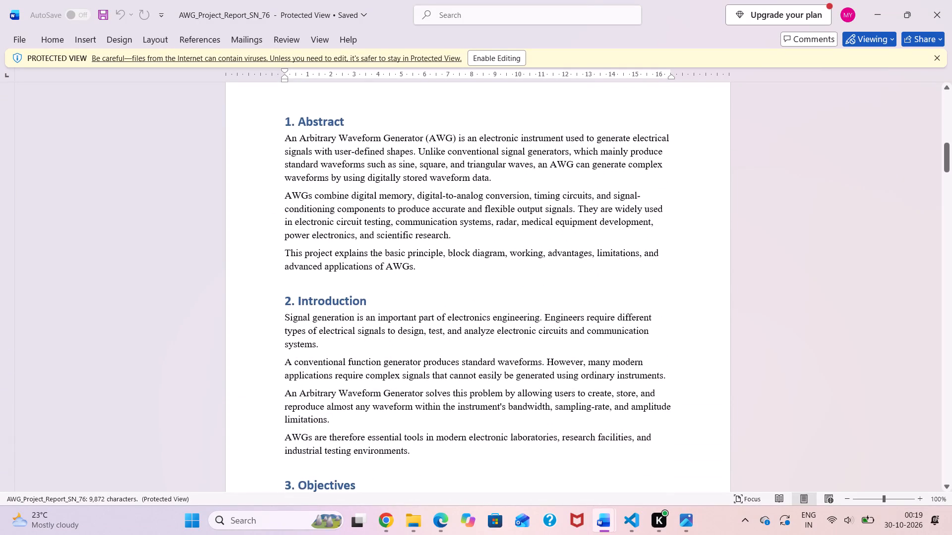
{"action": "scroll", "coordinate": [562, 278], "scroll_direction": "down", "scroll_amount": 7}
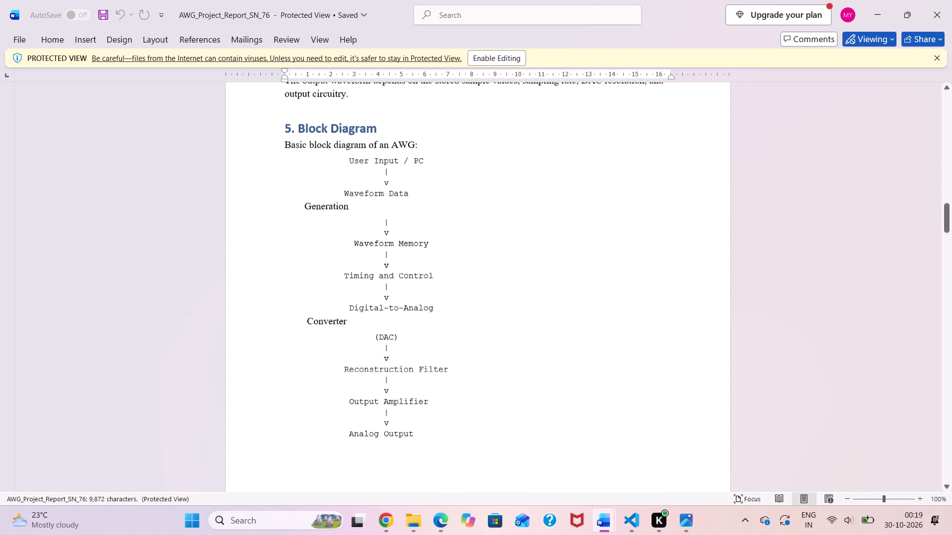
{"action": "scroll", "coordinate": [562, 278], "scroll_direction": "down", "scroll_amount": 3}
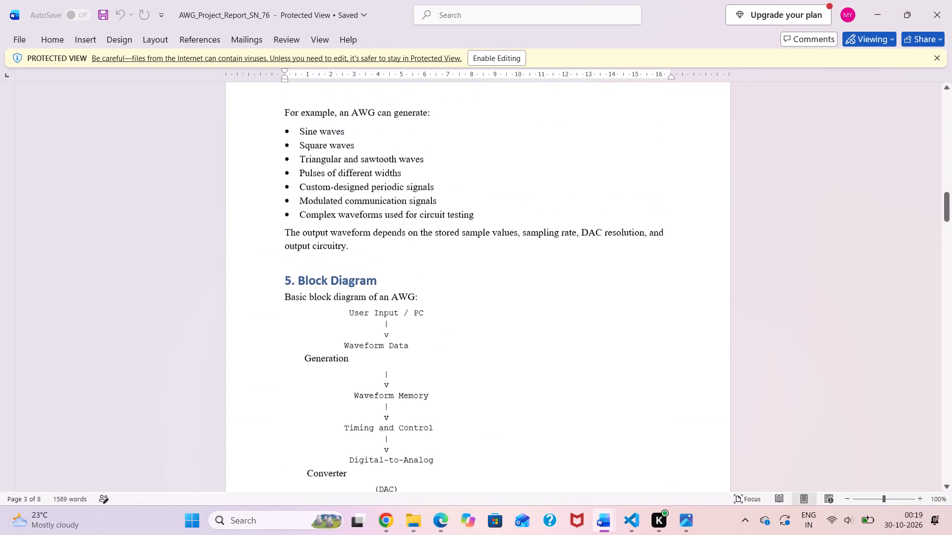
{"action": "scroll", "coordinate": [562, 278], "scroll_direction": "down", "scroll_amount": 3}
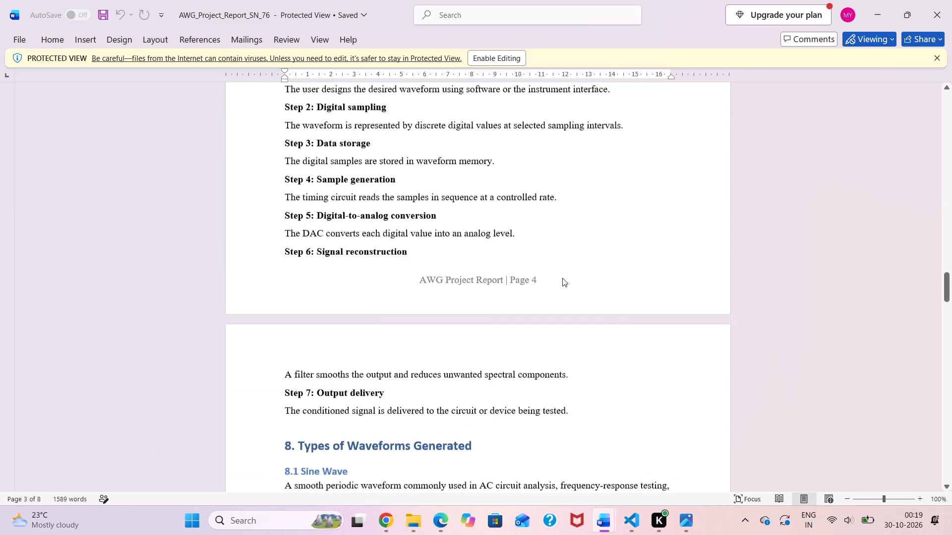
{"action": "scroll", "coordinate": [562, 278], "scroll_direction": "down", "scroll_amount": 4}
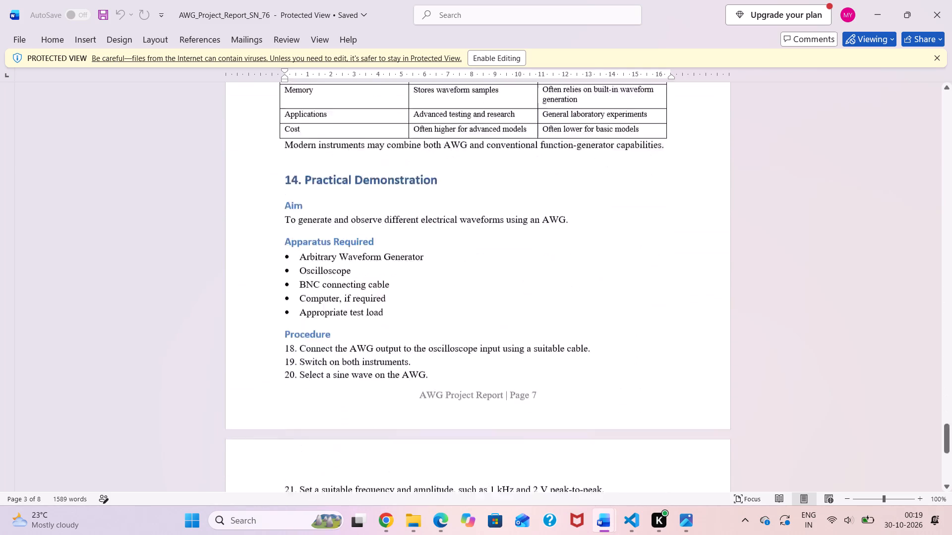
{"action": "scroll", "coordinate": [562, 278], "scroll_direction": "down", "scroll_amount": 2}
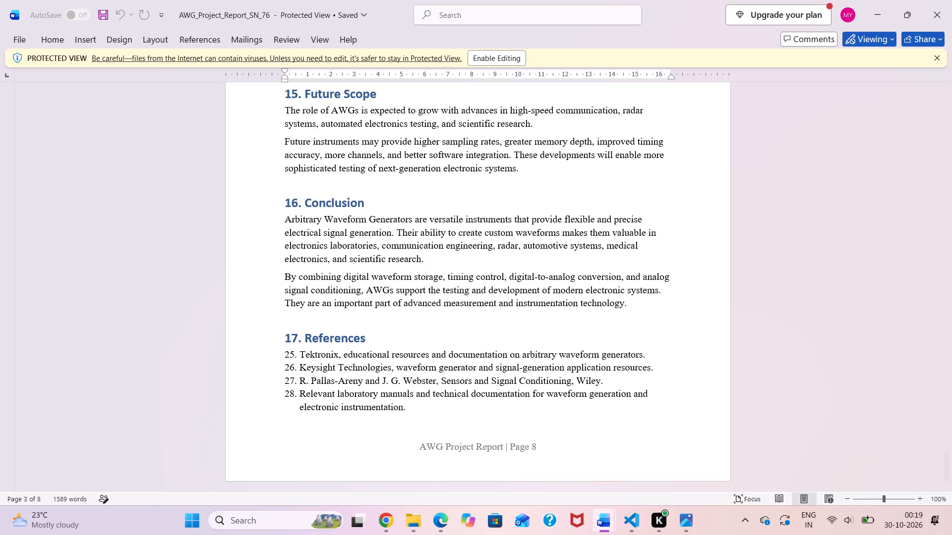
{"action": "scroll", "coordinate": [440, 228], "scroll_direction": "up", "scroll_amount": 1}
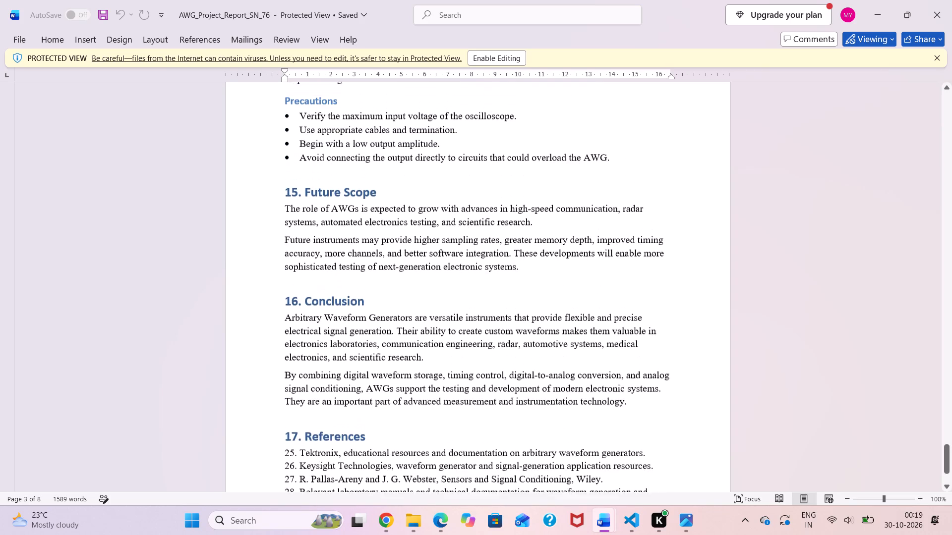
{"action": "scroll", "coordinate": [440, 228], "scroll_direction": "up", "scroll_amount": 4}
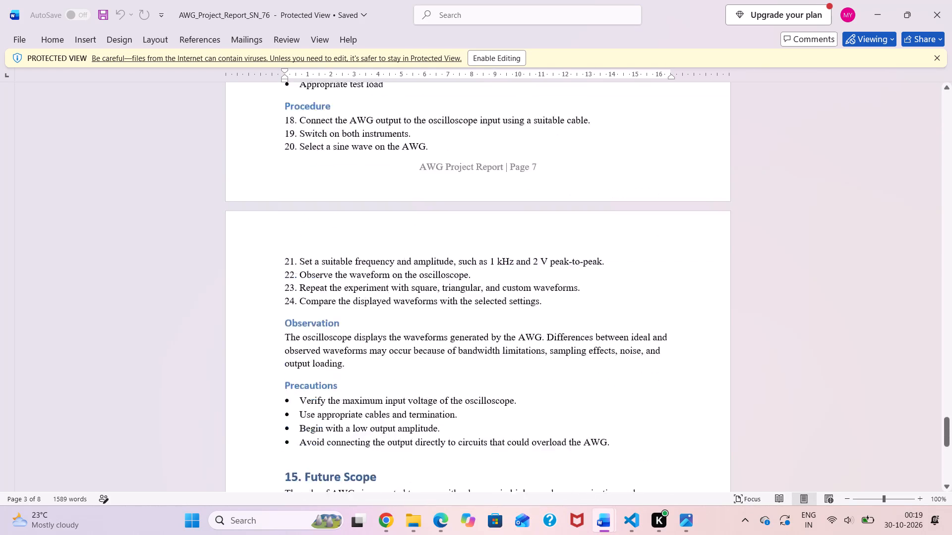
{"action": "scroll", "coordinate": [440, 228], "scroll_direction": "up", "scroll_amount": 1}
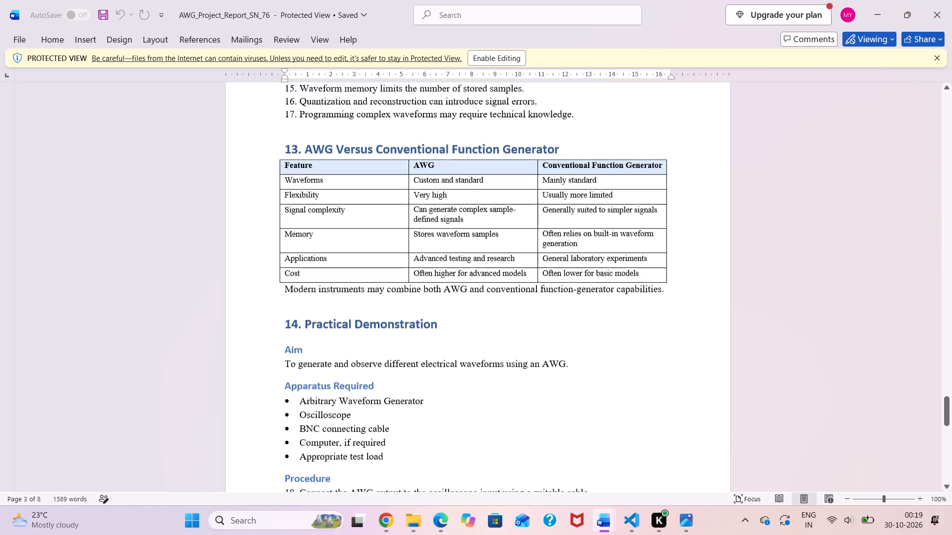
{"action": "scroll", "coordinate": [440, 228], "scroll_direction": "up", "scroll_amount": 4}
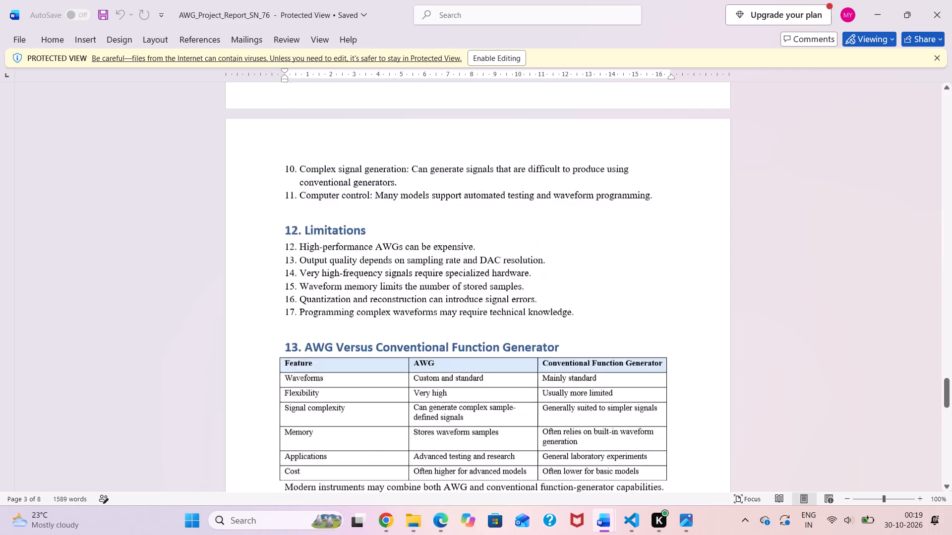
{"action": "scroll", "coordinate": [440, 228], "scroll_direction": "up", "scroll_amount": 3}
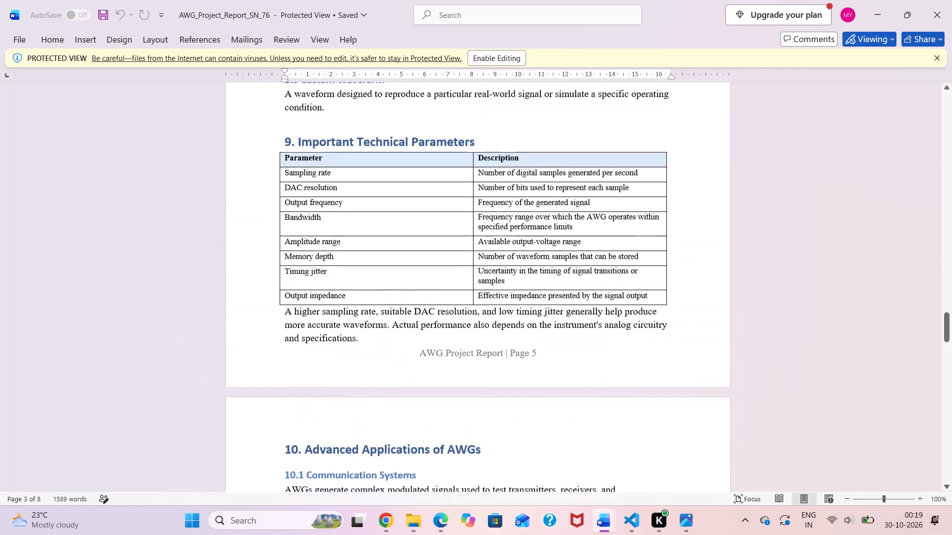
{"action": "scroll", "coordinate": [440, 228], "scroll_direction": "up", "scroll_amount": 1}
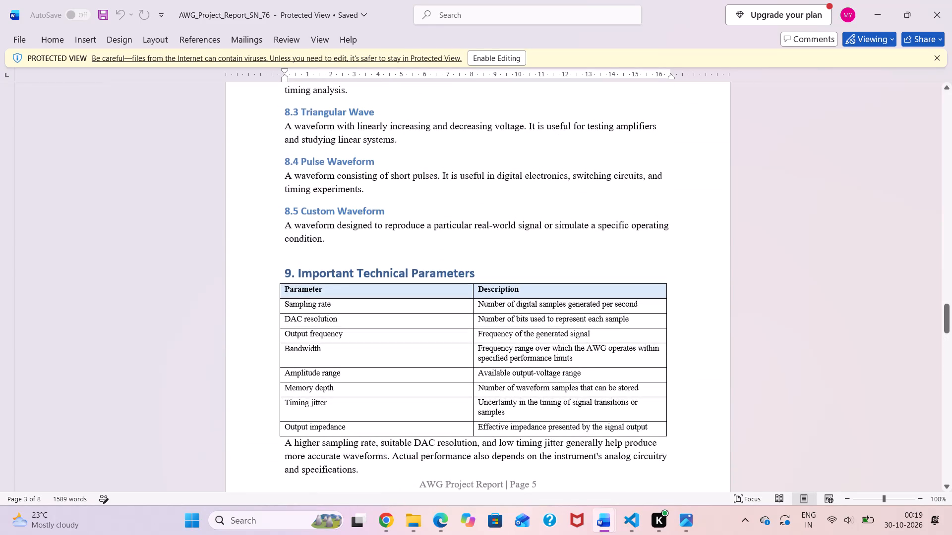
{"action": "scroll", "coordinate": [440, 228], "scroll_direction": "up", "scroll_amount": 5}
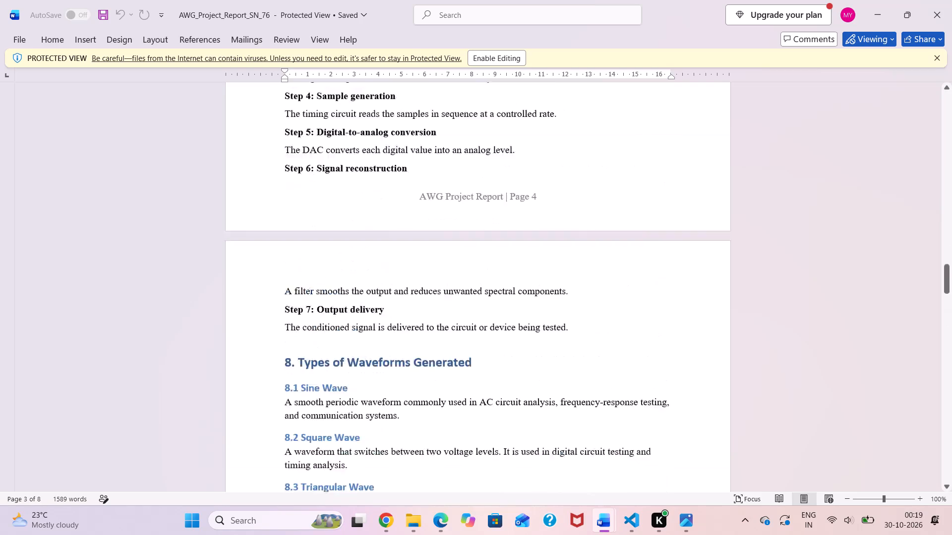
{"action": "scroll", "coordinate": [440, 228], "scroll_direction": "up", "scroll_amount": 4}
{"action": "scroll", "coordinate": [440, 228], "scroll_direction": "down", "scroll_amount": 1}
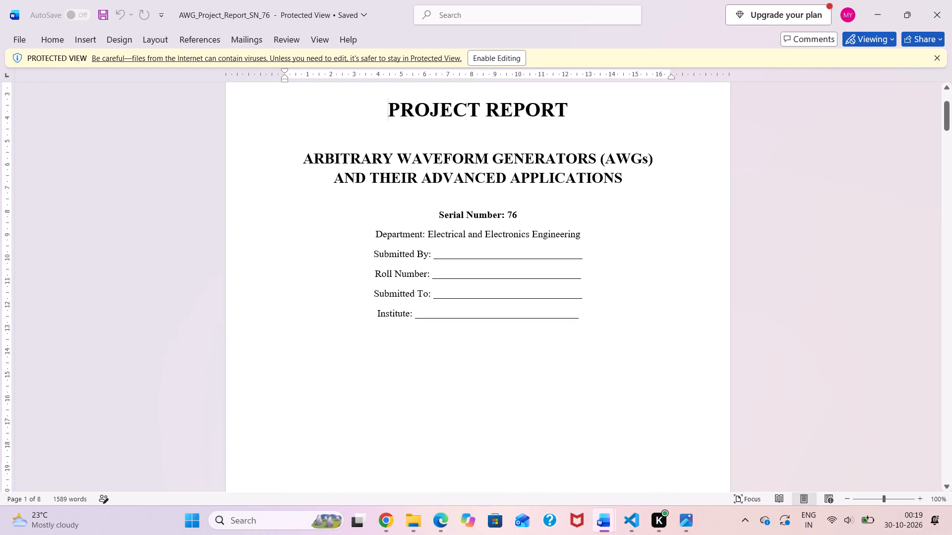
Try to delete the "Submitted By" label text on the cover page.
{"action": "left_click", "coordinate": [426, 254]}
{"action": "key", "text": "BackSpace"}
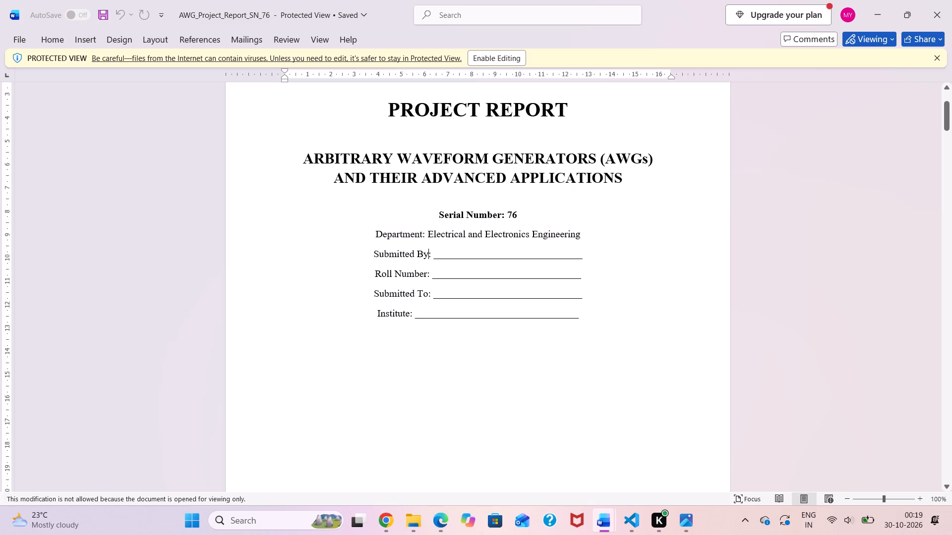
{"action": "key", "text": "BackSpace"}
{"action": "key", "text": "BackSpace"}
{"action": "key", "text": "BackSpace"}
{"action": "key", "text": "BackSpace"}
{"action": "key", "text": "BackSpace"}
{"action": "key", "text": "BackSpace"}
Enable editing of the protected AWG_Project_Report_SN_76 document.
{"action": "left_click", "coordinate": [881, 37]}
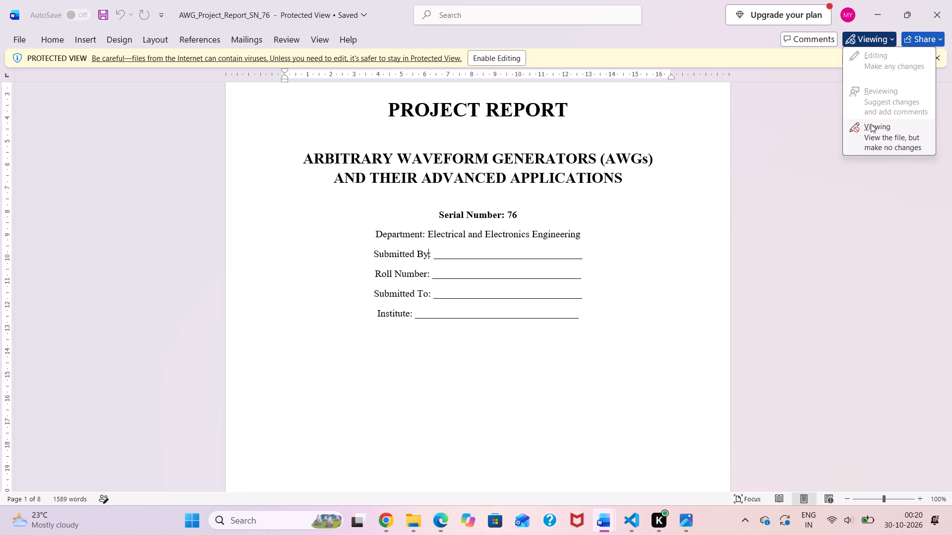
{"action": "left_click", "coordinate": [878, 66]}
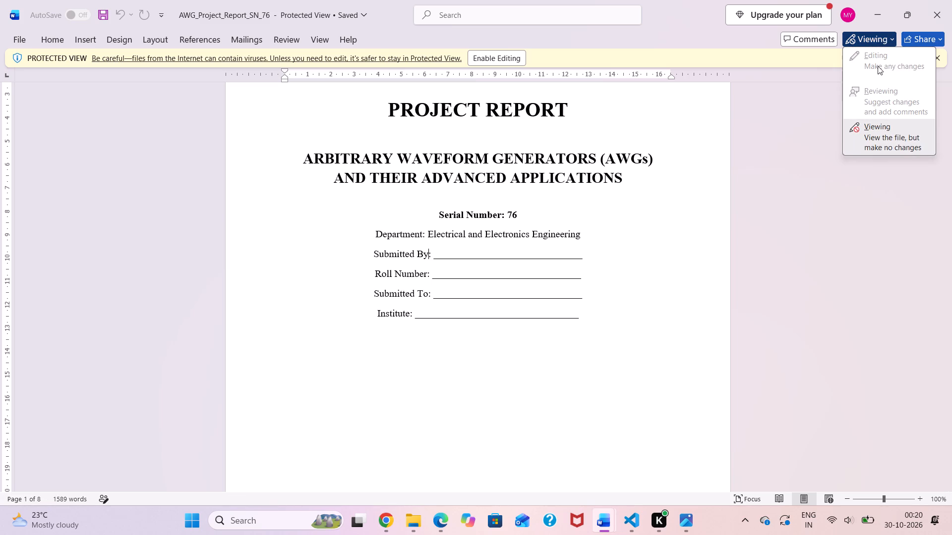
{"action": "triple_click", "coordinate": [878, 66]}
{"action": "left_click", "coordinate": [878, 66]}
{"action": "left_click", "coordinate": [497, 58]}
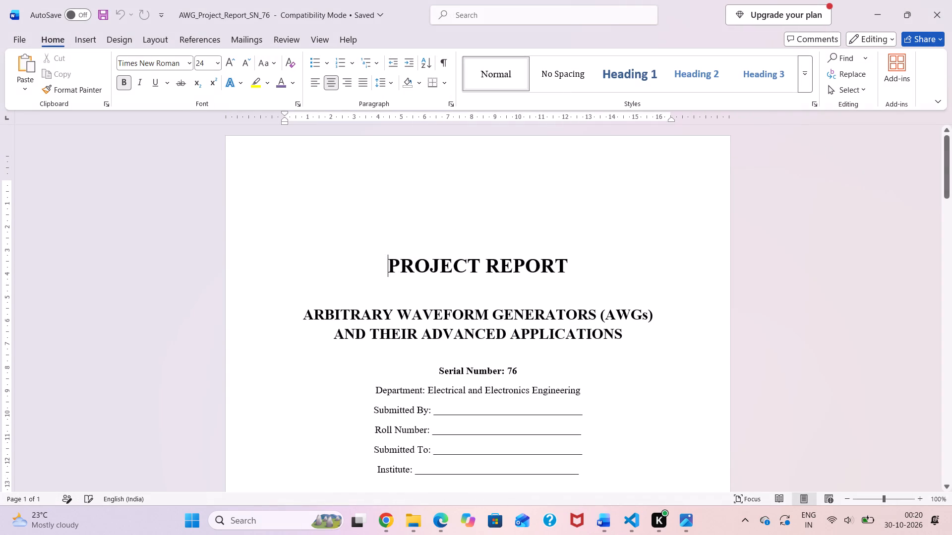
Delete "Electrical and" from the cover page's department line so it reads "Department: Electronics Engineering".
{"action": "scroll", "coordinate": [416, 291], "scroll_direction": "down", "scroll_amount": 2}
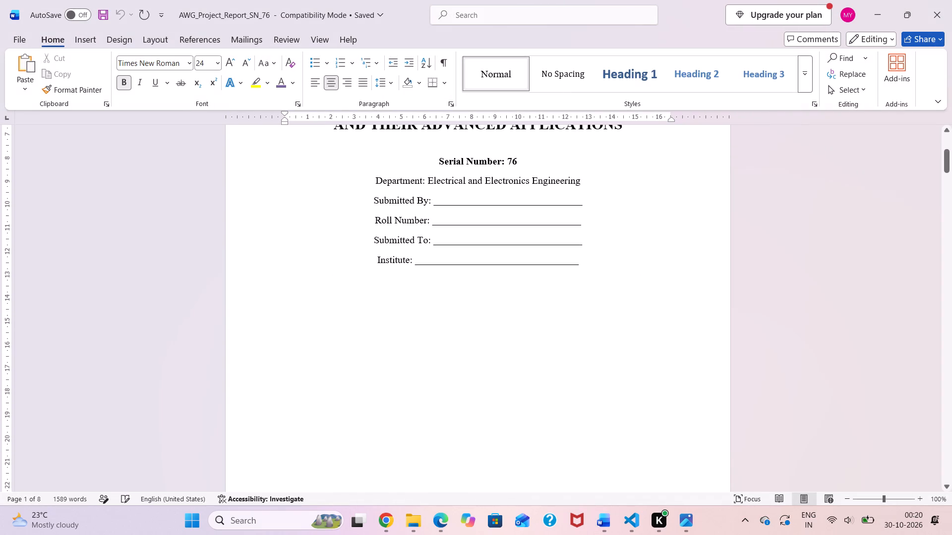
{"action": "left_click", "coordinate": [485, 180]}
{"action": "key", "text": "BackSpace"}
{"action": "key", "text": "BackSpace"}
{"action": "key", "text": "BackSpace"}
{"action": "key", "text": "BackSpace"}
{"action": "key", "text": "BackSpace"}
{"action": "key", "text": "BackSpace"}
{"action": "key", "text": "BackSpace"}
{"action": "key", "text": "BackSpace"}
{"action": "key", "text": "BackSpace"}
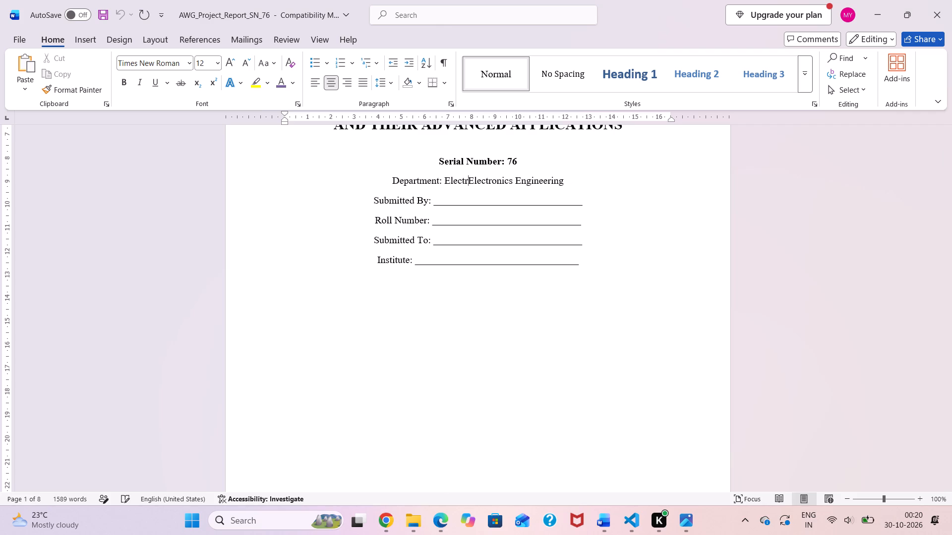
{"action": "key", "text": "BackSpace"}
{"action": "key", "text": "BackSpace"}
{"action": "key", "text": "BackSpace"}
{"action": "key", "text": "BackSpace"}
{"action": "key", "text": "BackSpace"}
{"action": "key", "text": "BackSpace"}
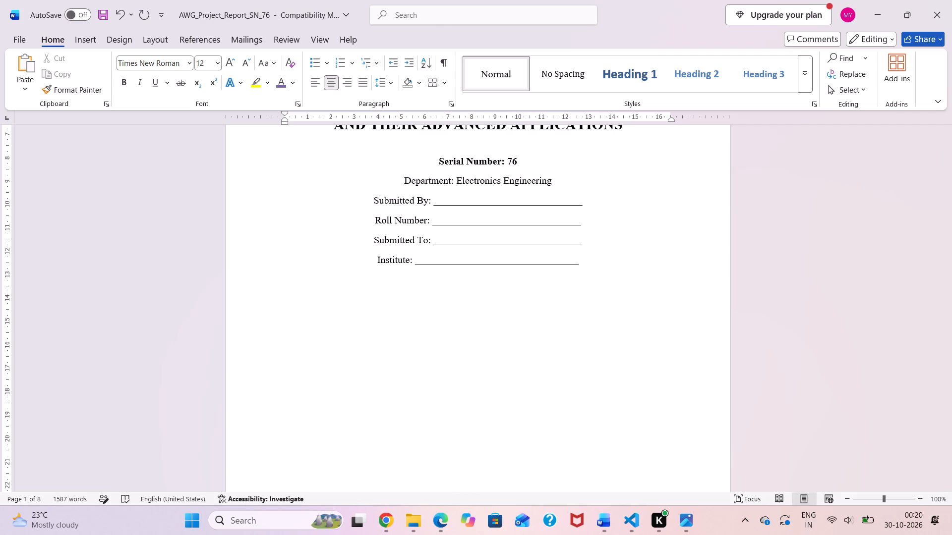
Insert a long run of spaces between "Department" and its colon on the cover page.
{"action": "left_click", "coordinate": [450, 183]}
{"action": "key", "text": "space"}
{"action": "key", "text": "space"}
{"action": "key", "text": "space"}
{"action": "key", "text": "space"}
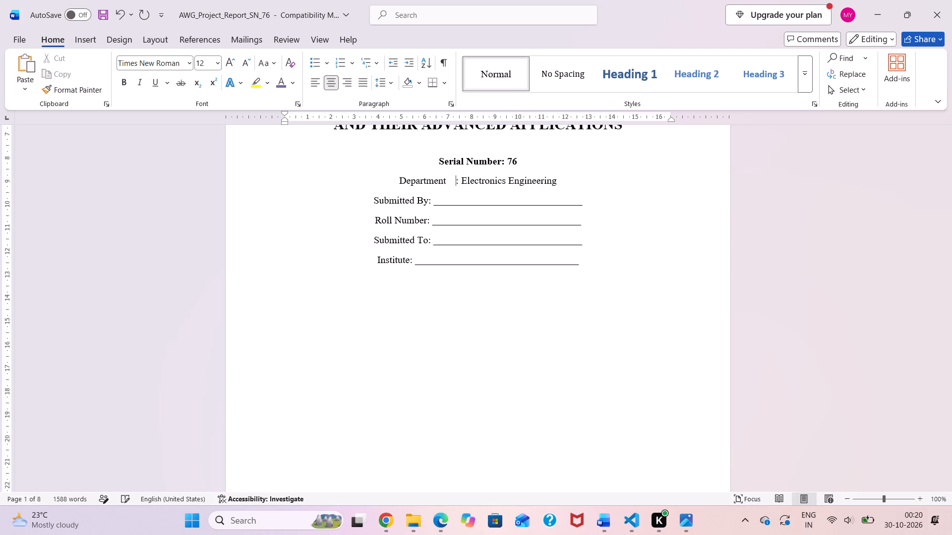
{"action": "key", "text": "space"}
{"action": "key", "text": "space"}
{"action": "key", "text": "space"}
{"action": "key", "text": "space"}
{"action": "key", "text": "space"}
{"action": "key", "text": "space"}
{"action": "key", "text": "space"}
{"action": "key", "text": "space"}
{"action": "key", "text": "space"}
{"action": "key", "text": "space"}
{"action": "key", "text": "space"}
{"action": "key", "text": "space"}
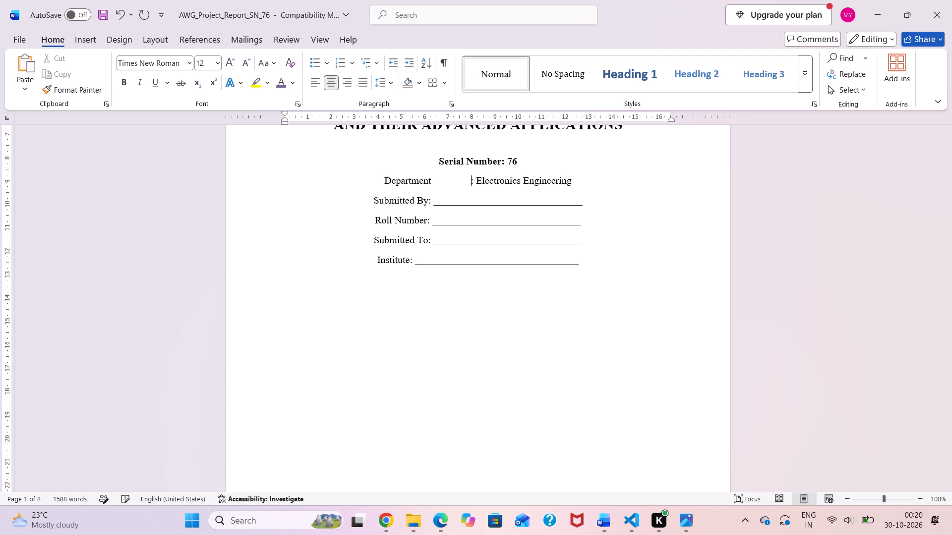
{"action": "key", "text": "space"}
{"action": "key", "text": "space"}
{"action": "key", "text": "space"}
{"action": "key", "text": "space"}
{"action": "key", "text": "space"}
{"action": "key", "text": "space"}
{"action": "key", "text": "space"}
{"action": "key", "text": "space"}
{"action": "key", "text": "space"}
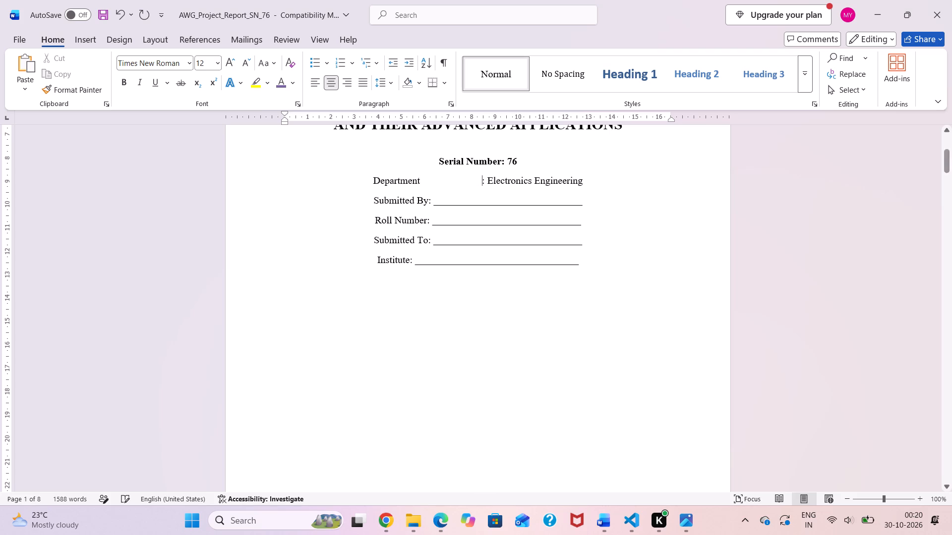
Shorten the gap between "Department" and its colon to a few spaces.
{"action": "left_click", "coordinate": [425, 185]}
{"action": "key", "text": "BackSpace"}
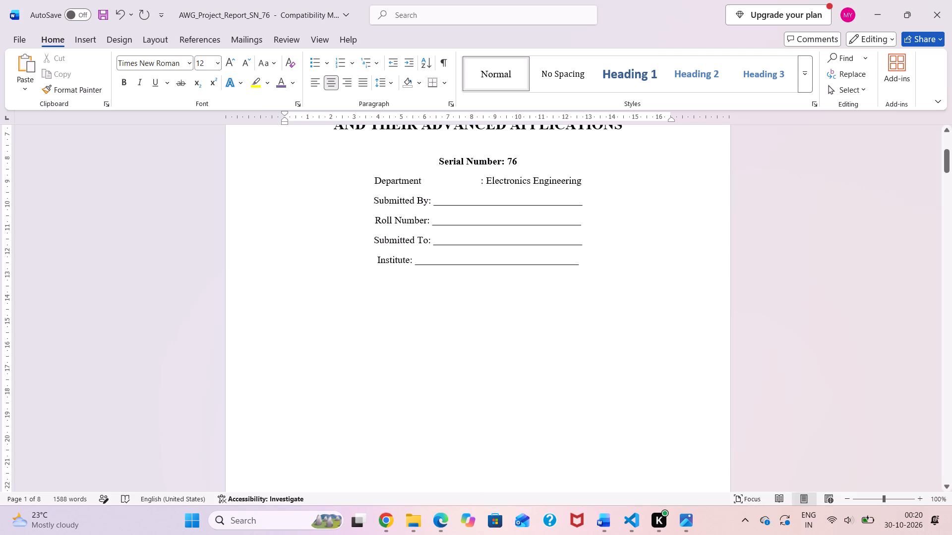
{"action": "left_click", "coordinate": [479, 183]}
{"action": "key", "text": "BackSpace"}
{"action": "key", "text": "BackSpace"}
{"action": "key", "text": "BackSpace"}
{"action": "key", "text": "BackSpace"}
{"action": "key", "text": "BackSpace"}
{"action": "key", "text": "BackSpace"}
{"action": "key", "text": "BackSpace"}
{"action": "key", "text": "BackSpace"}
{"action": "key", "text": "BackSpace"}
{"action": "key", "text": "BackSpace"}
{"action": "key", "text": "BackSpace"}
{"action": "key", "text": "BackSpace"}
{"action": "key", "text": "BackSpace"}
{"action": "key", "text": "BackSpace"}
{"action": "key", "text": "BackSpace"}
{"action": "key", "text": "BackSpace"}
{"action": "key", "text": "BackSpace"}
{"action": "key", "text": "BackSpace"}
{"action": "key", "text": "BackSpace"}
{"action": "key", "text": "BackSpace"}
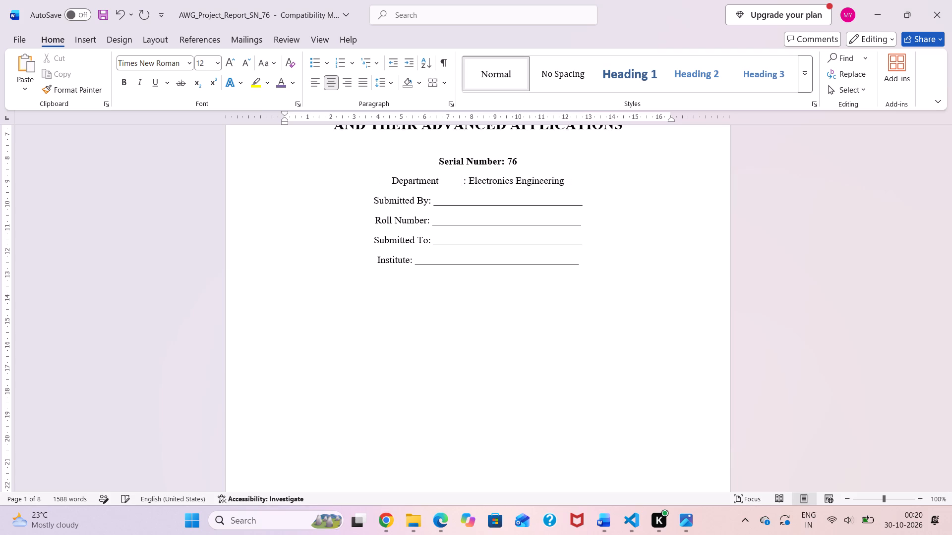
Apply the Heading 1 style to the "Department : Electronics Engineering" line on the cover page.
{"action": "scroll", "coordinate": [479, 183], "scroll_direction": "up", "scroll_amount": 1}
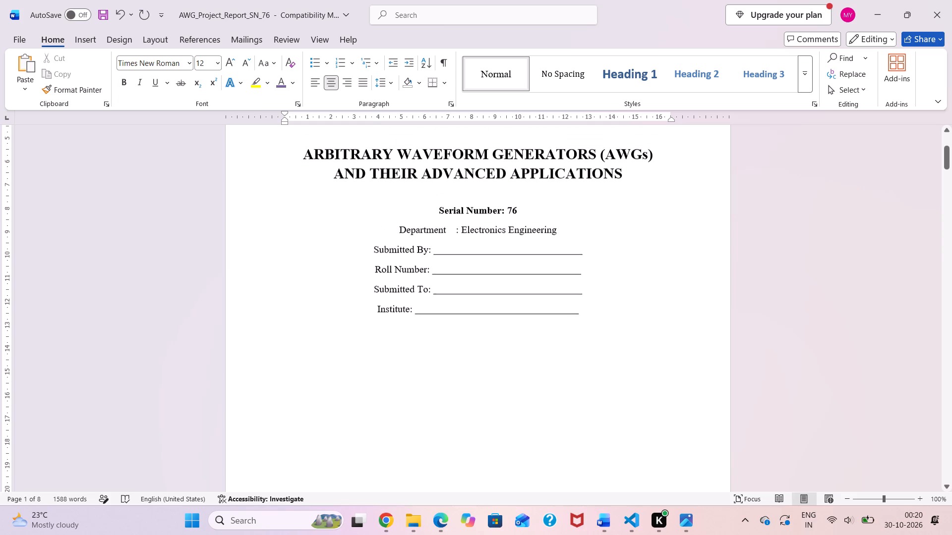
{"action": "left_click", "coordinate": [397, 231]}
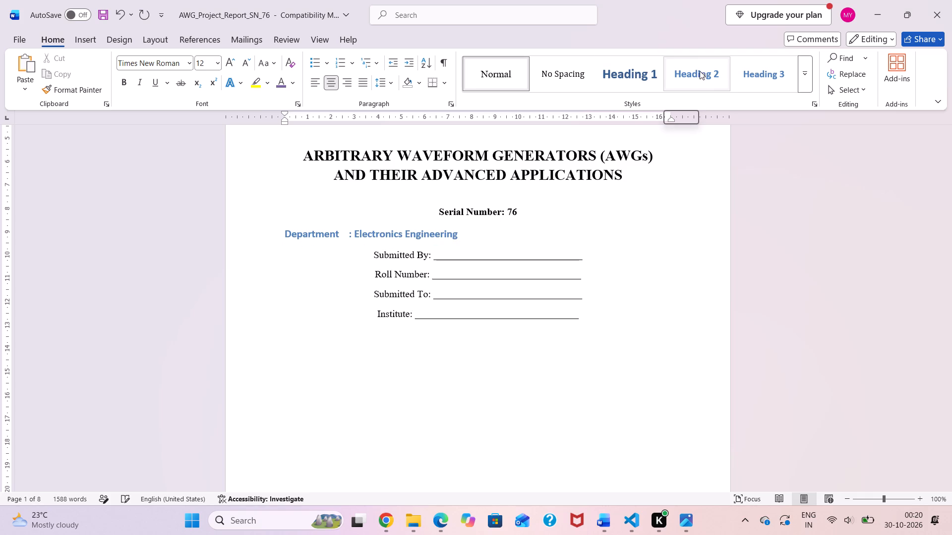
{"action": "left_click", "coordinate": [610, 77]}
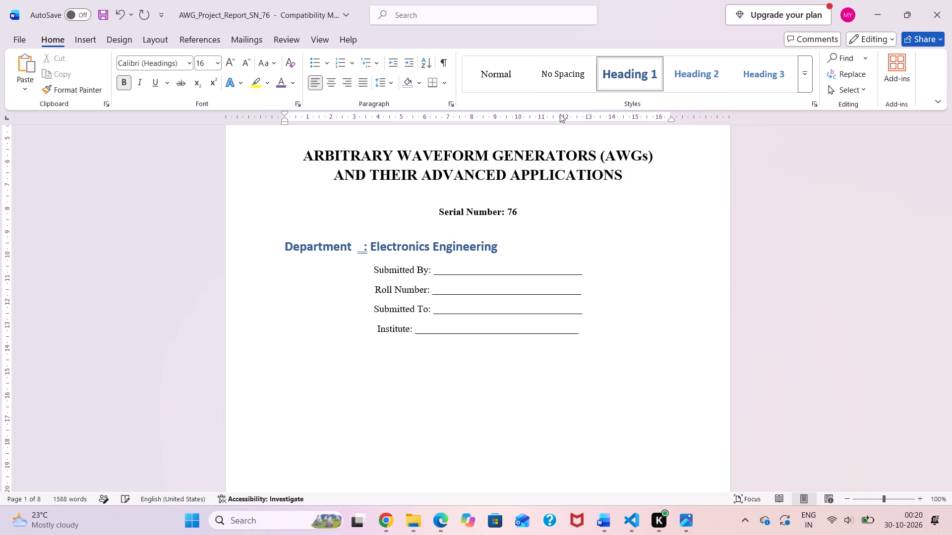
Insert three blank lines above the "Submitted By" line on the cover page.
{"action": "left_click", "coordinate": [366, 269]}
{"action": "key", "text": "Return"}
{"action": "key", "text": "Return"}
{"action": "key", "text": "Return"}
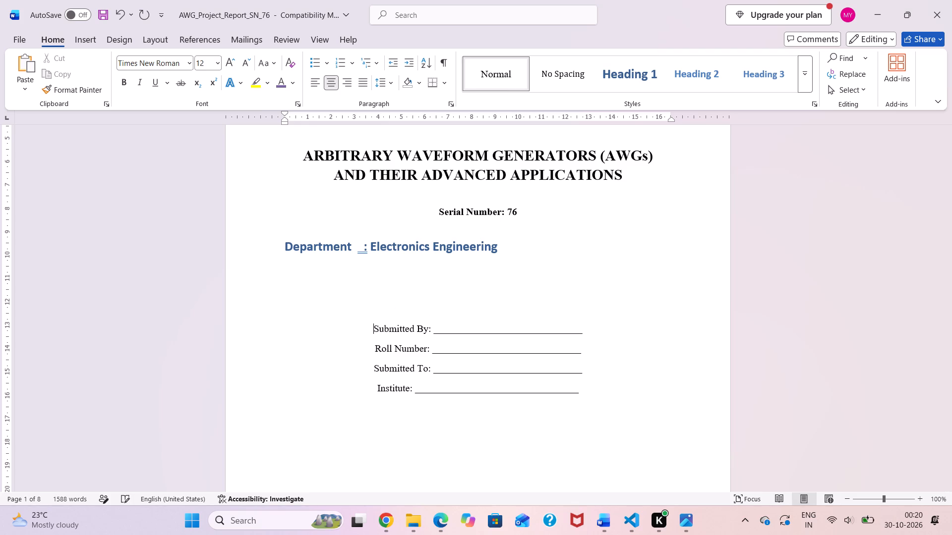
Shift the "Department : Electronics Engineering" heading toward the page centre by inserting 21 spaces before it.
{"action": "left_click", "coordinate": [286, 247]}
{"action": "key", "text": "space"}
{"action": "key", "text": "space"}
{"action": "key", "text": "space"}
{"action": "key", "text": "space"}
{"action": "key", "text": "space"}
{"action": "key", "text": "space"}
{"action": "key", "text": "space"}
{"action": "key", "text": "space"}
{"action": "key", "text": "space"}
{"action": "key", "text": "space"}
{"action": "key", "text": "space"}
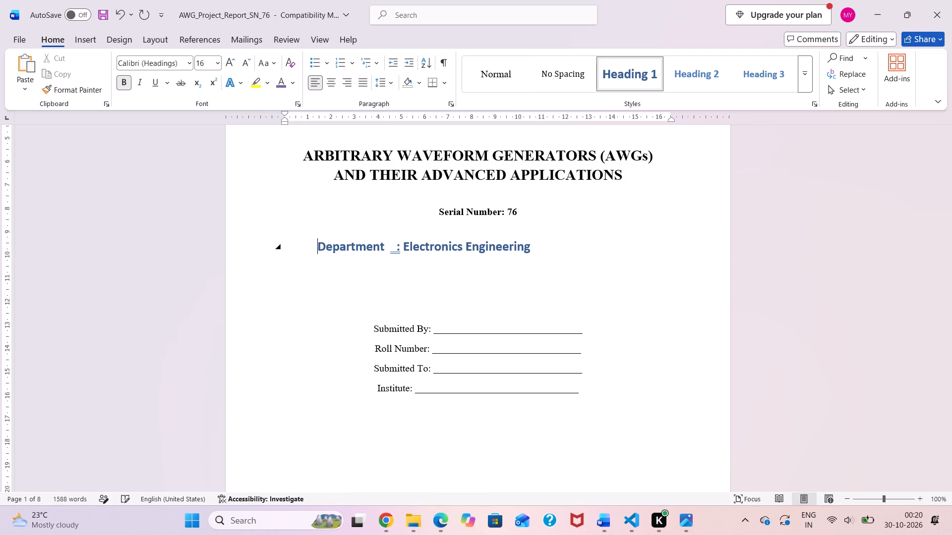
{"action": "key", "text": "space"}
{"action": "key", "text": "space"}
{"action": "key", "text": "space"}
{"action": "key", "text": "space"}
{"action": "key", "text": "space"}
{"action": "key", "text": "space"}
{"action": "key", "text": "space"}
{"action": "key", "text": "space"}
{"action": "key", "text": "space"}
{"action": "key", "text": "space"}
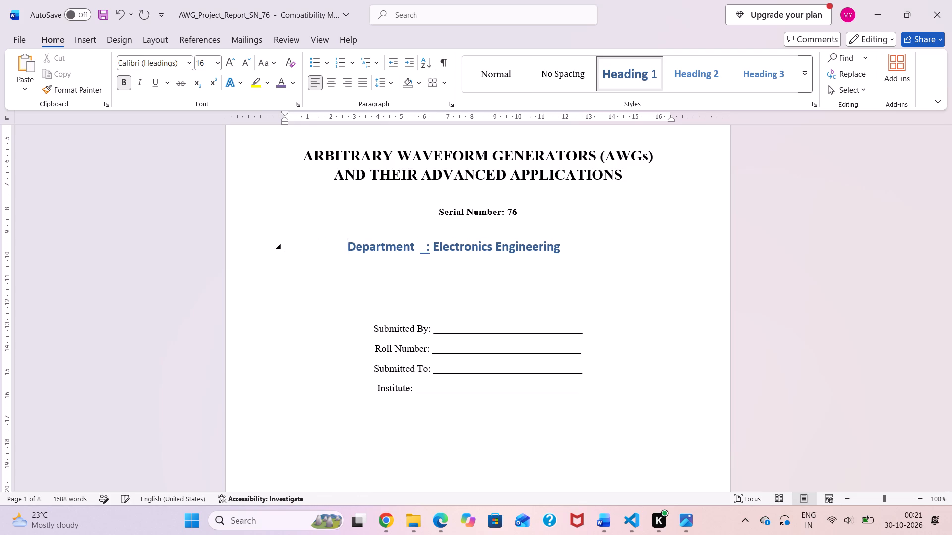
Replace the "Submitted By" label on the cover page with "Name", leaving a space before the colon.
{"action": "left_click", "coordinate": [429, 328]}
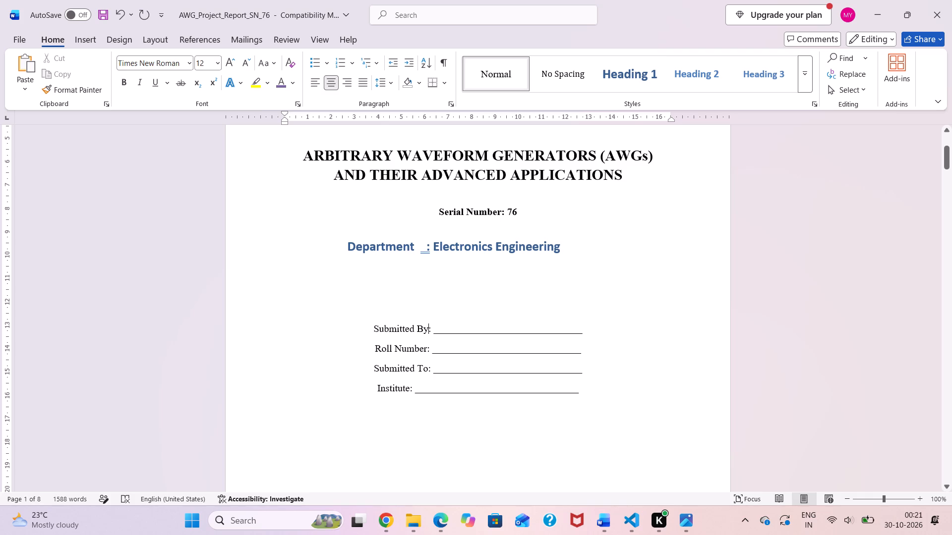
{"action": "key", "text": "BackSpace"}
{"action": "key", "text": "BackSpace"}
{"action": "key", "text": "BackSpace"}
{"action": "key", "text": "BackSpace"}
{"action": "key", "text": "BackSpace"}
{"action": "key", "text": "BackSpace"}
{"action": "key", "text": "BackSpace"}
{"action": "key", "text": "BackSpace"}
{"action": "key", "text": "BackSpace"}
{"action": "key", "text": "BackSpace"}
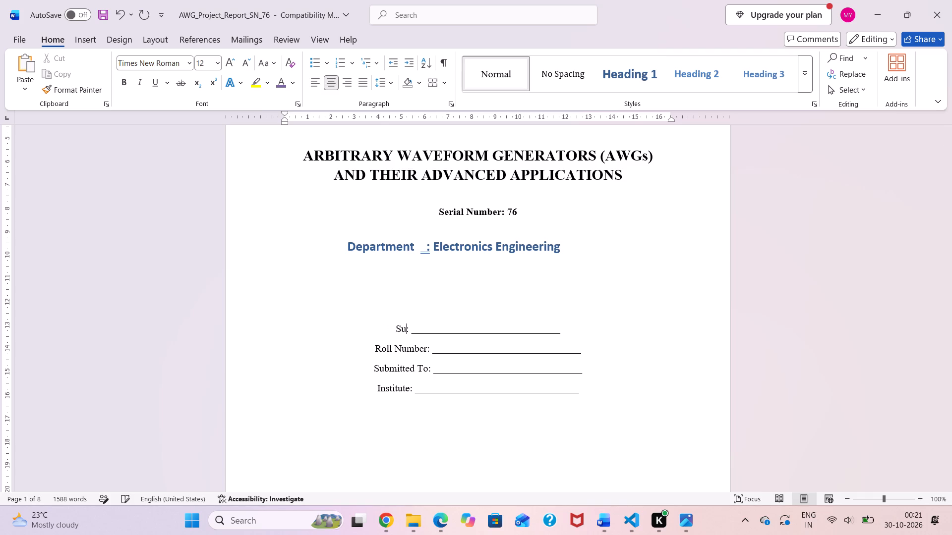
{"action": "key", "text": "BackSpace"}
{"action": "key", "text": "BackSpace"}
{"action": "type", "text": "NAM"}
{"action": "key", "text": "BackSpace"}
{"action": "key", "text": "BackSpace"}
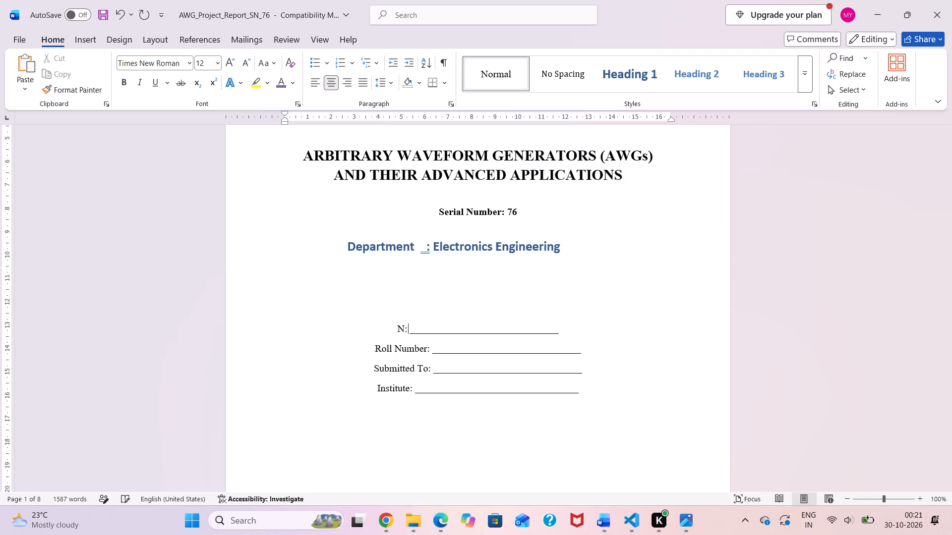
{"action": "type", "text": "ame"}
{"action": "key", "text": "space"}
Enter the student's full name in capitals within the underscore blank of the Name line.
{"action": "left_click", "coordinate": [431, 329]}
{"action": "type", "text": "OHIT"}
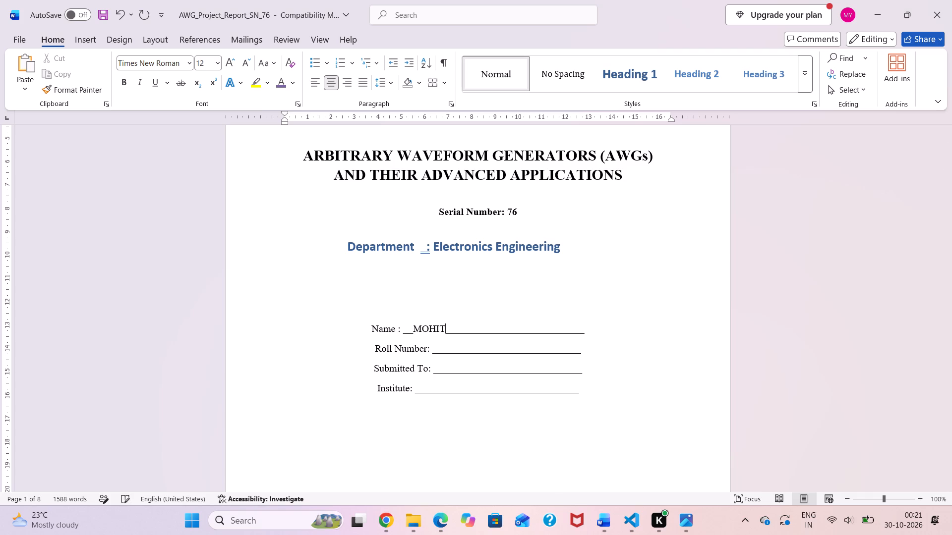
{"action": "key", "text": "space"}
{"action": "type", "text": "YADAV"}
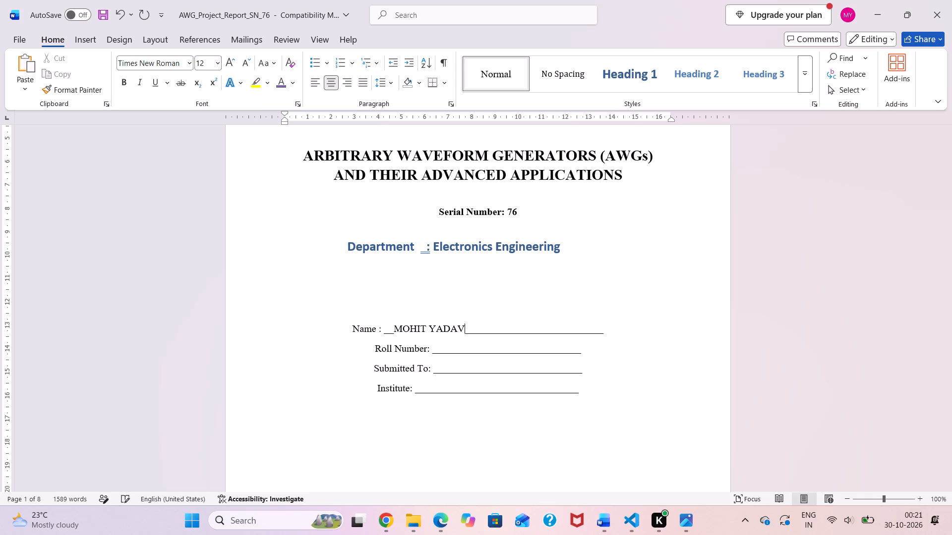
Shorten the underscore blank after the student's name by deleting 20 underscores from its end.
{"action": "left_click", "coordinate": [602, 336]}
{"action": "key", "text": "BackSpace"}
{"action": "key", "text": "BackSpace"}
{"action": "key", "text": "BackSpace"}
{"action": "key", "text": "BackSpace"}
{"action": "key", "text": "BackSpace"}
{"action": "key", "text": "BackSpace"}
{"action": "key", "text": "BackSpace"}
{"action": "key", "text": "BackSpace"}
{"action": "key", "text": "BackSpace"}
{"action": "key", "text": "BackSpace"}
{"action": "key", "text": "BackSpace"}
{"action": "key", "text": "BackSpace"}
{"action": "key", "text": "BackSpace"}
{"action": "key", "text": "BackSpace"}
{"action": "key", "text": "BackSpace"}
{"action": "key", "text": "BackSpace"}
{"action": "key", "text": "BackSpace"}
{"action": "key", "text": "BackSpace"}
{"action": "key", "text": "BackSpace"}
{"action": "key", "text": "BackSpace"}
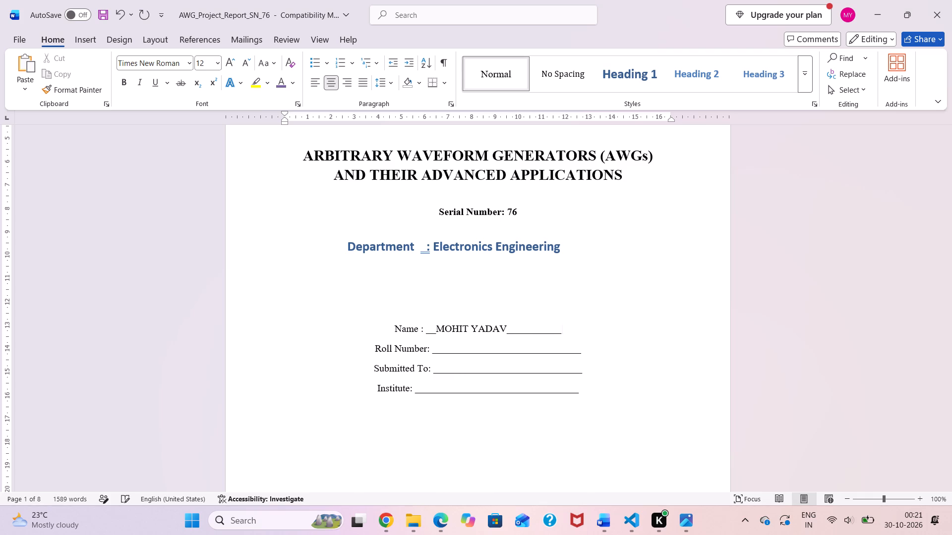
Replace the underscored entry after "Name :" with the student's name in capitals, without underscores.
{"action": "key", "text": "BackSpace"}
{"action": "key", "text": "BackSpace"}
{"action": "key", "text": "BackSpace"}
{"action": "key", "text": "BackSpace"}
{"action": "key", "text": "BackSpace"}
{"action": "key", "text": "BackSpace"}
{"action": "key", "text": "BackSpace"}
{"action": "key", "text": "BackSpace"}
{"action": "key", "text": "BackSpace"}
{"action": "key", "text": "BackSpace"}
{"action": "key", "text": "BackSpace"}
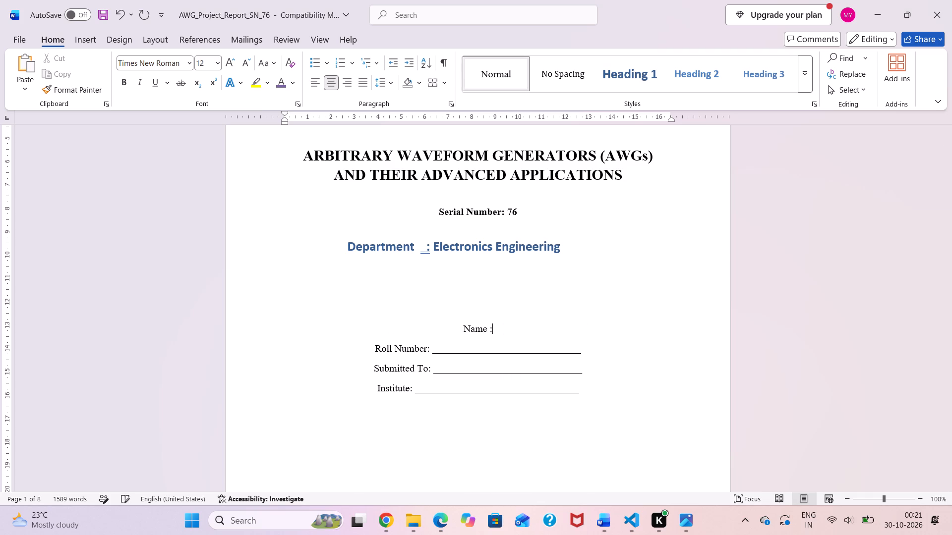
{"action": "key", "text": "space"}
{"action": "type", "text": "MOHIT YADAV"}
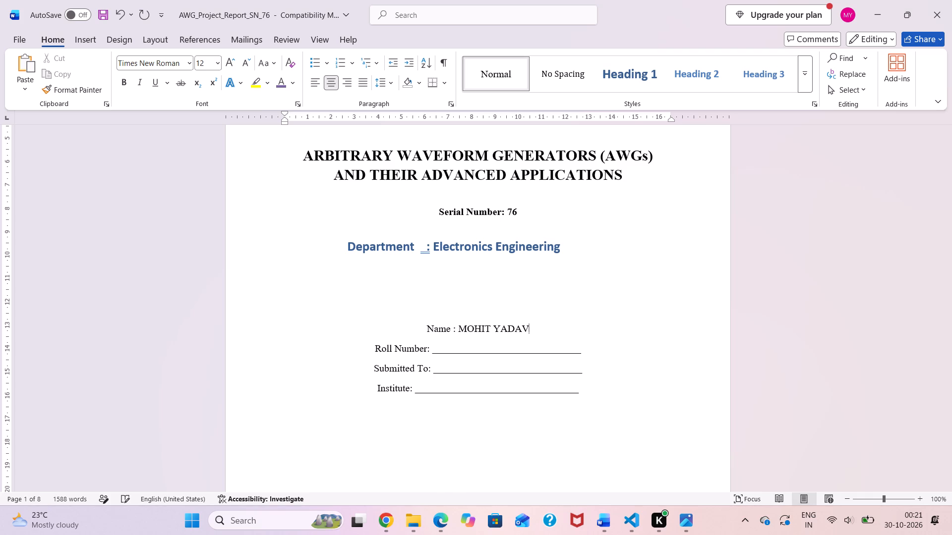
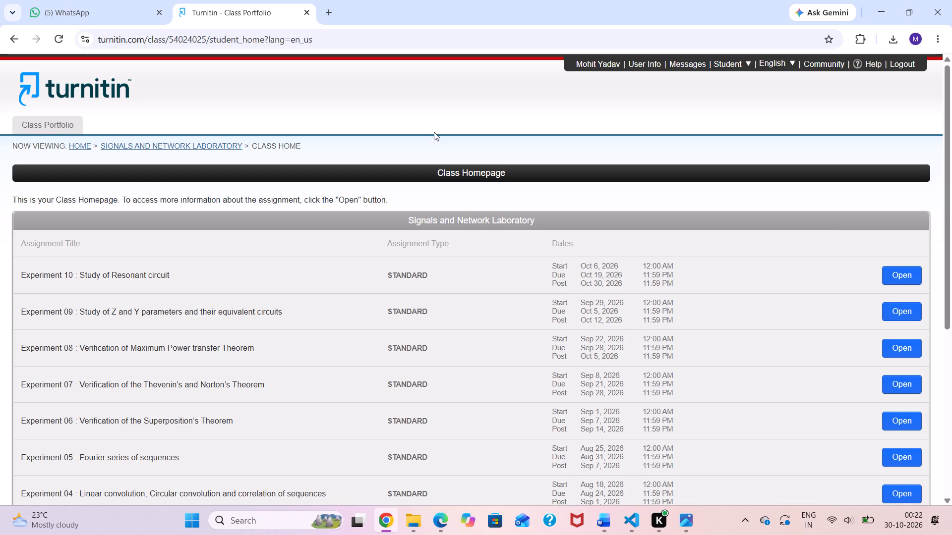
Open the Signal and Network class homepage from the Turnitin list of classes.
{"action": "left_click", "coordinate": [173, 146]}
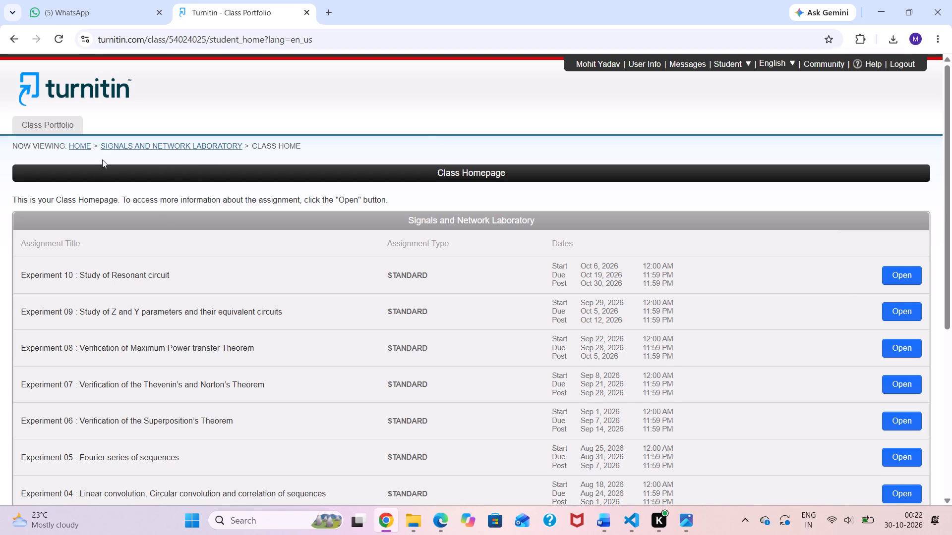
{"action": "left_click", "coordinate": [82, 144]}
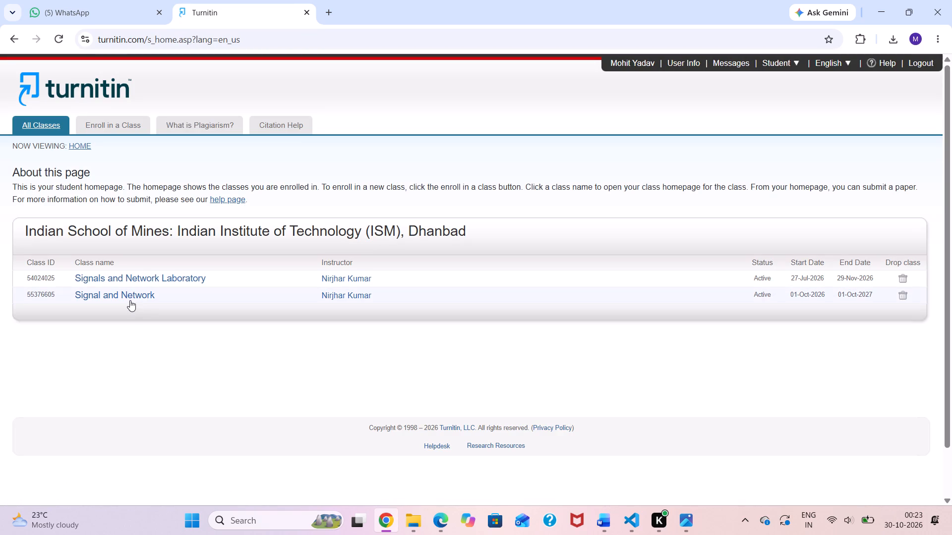
{"action": "left_click", "coordinate": [130, 300]}
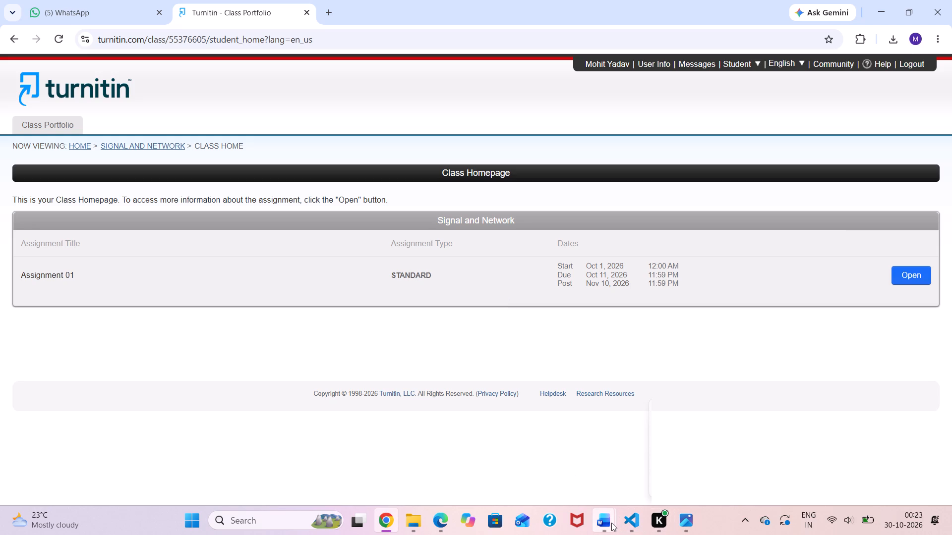
Switch to the Word report and delete the cover-page lines from Name through Roll Number, Submitted To and Institute.
{"action": "left_click", "coordinate": [711, 483]}
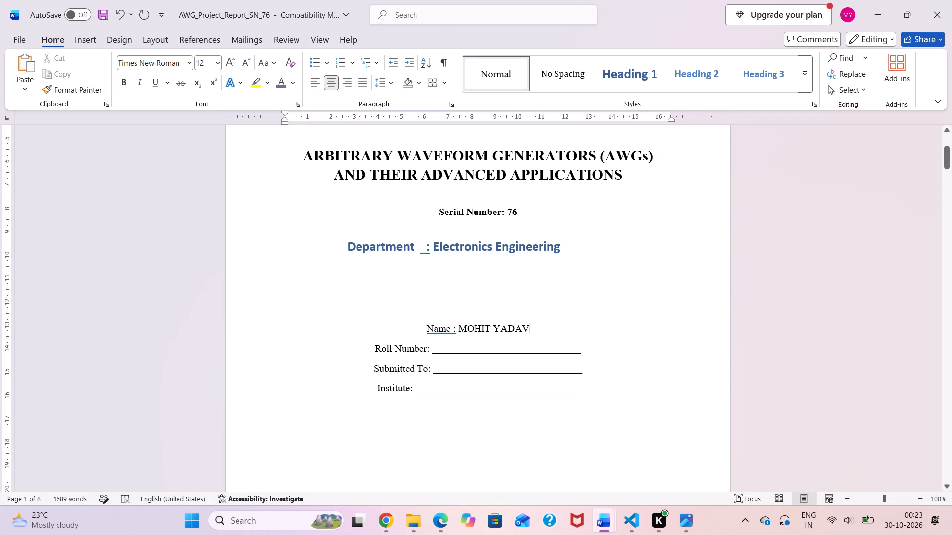
{"action": "scroll", "coordinate": [486, 364], "scroll_direction": "down", "scroll_amount": 3}
{"action": "scroll", "coordinate": [486, 364], "scroll_direction": "up", "scroll_amount": 4}
{"action": "scroll", "coordinate": [486, 364], "scroll_direction": "down", "scroll_amount": 1}
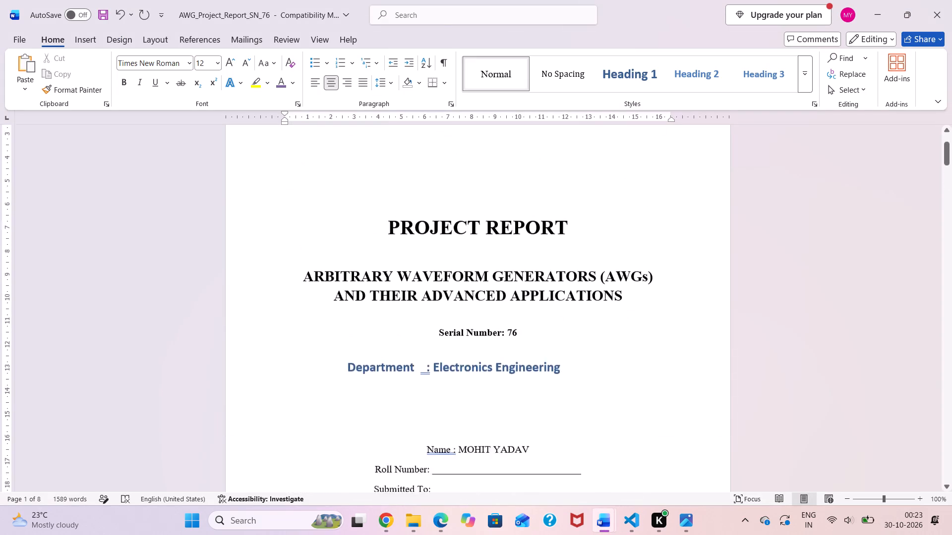
{"action": "scroll", "coordinate": [486, 364], "scroll_direction": "down", "scroll_amount": 1}
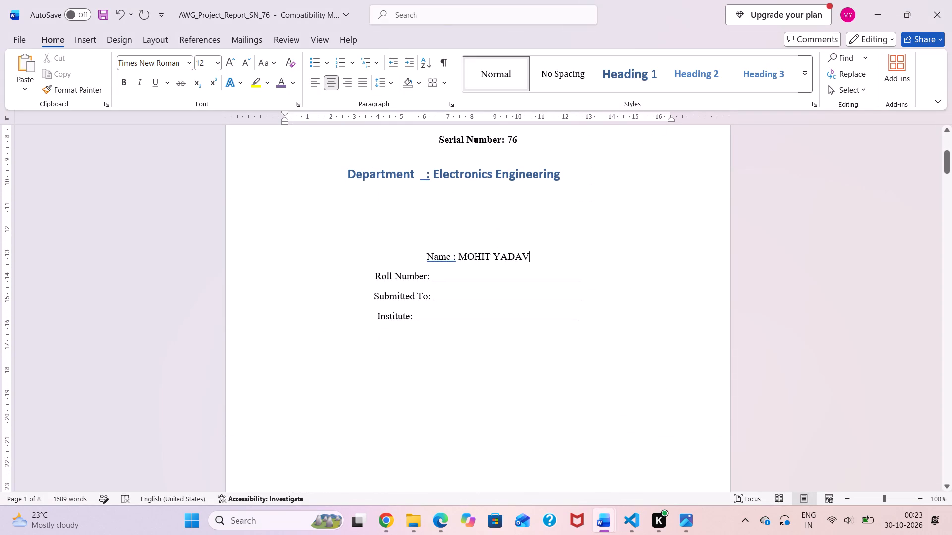
{"action": "left_click_drag", "start_coordinate": [418, 255], "coordinate": [498, 310]}
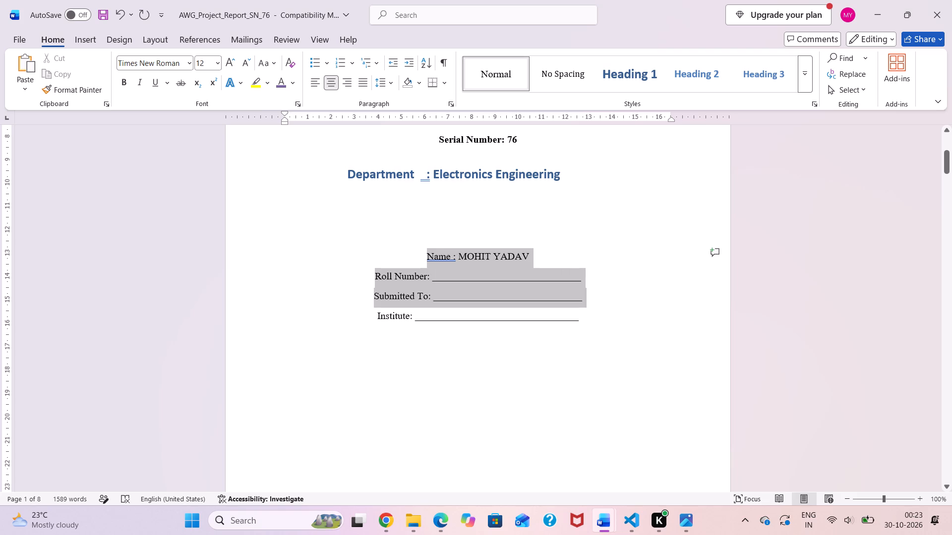
{"action": "left_click_drag", "start_coordinate": [498, 310], "coordinate": [548, 322]}
{"action": "key", "text": "BackSpace"}
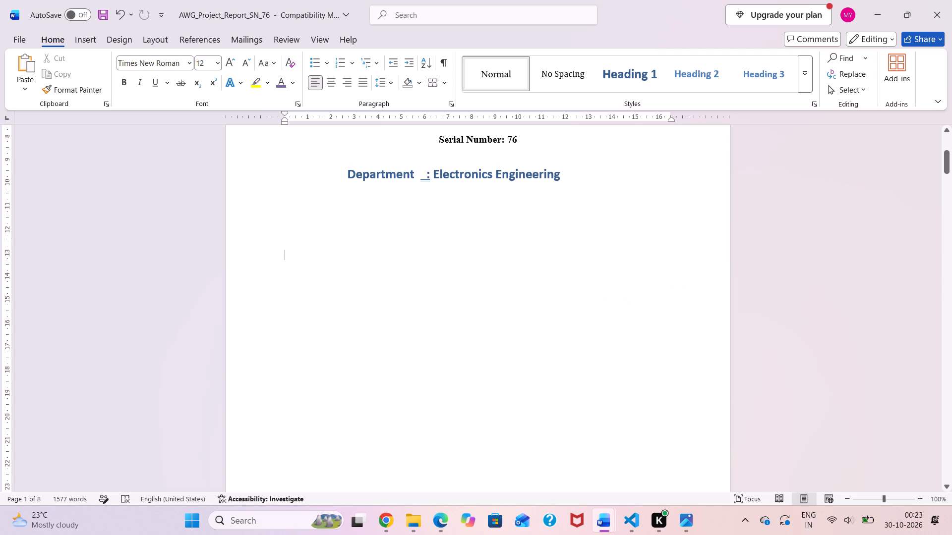
Enter a new cover-page line reading "NAME :" followed by the student's name in capitals.
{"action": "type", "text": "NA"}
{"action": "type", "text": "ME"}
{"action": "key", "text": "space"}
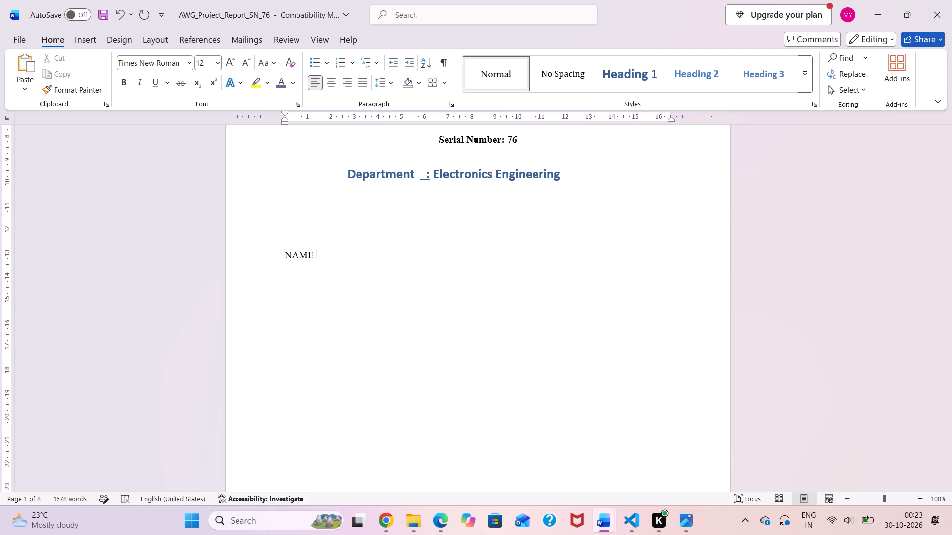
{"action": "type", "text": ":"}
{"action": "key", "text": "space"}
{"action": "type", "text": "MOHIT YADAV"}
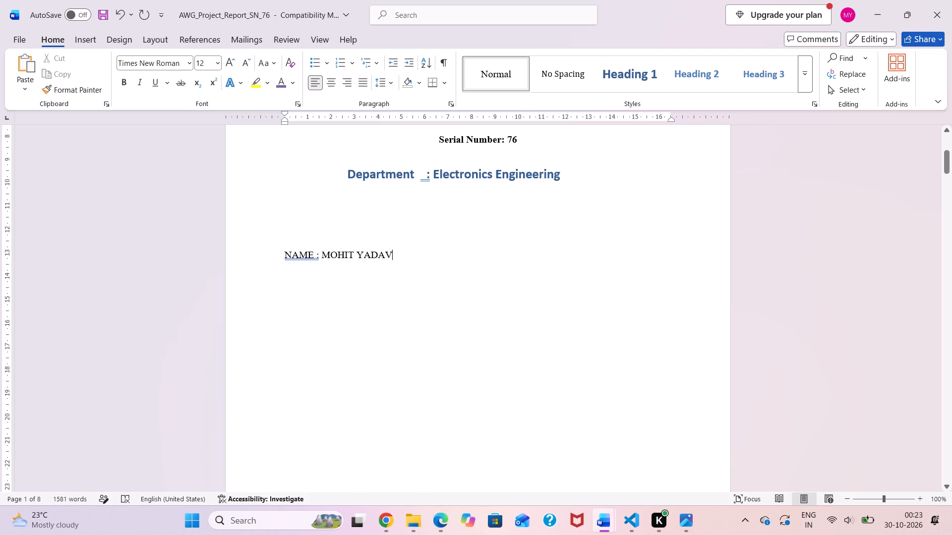
Indent the NAME line with leading spaces so it sits near the middle of the cover page.
{"action": "left_click", "coordinate": [281, 255]}
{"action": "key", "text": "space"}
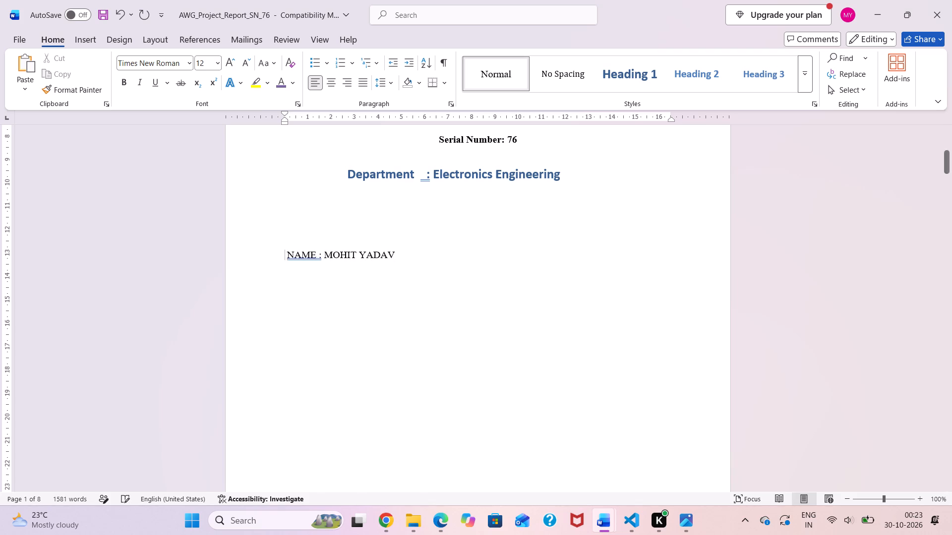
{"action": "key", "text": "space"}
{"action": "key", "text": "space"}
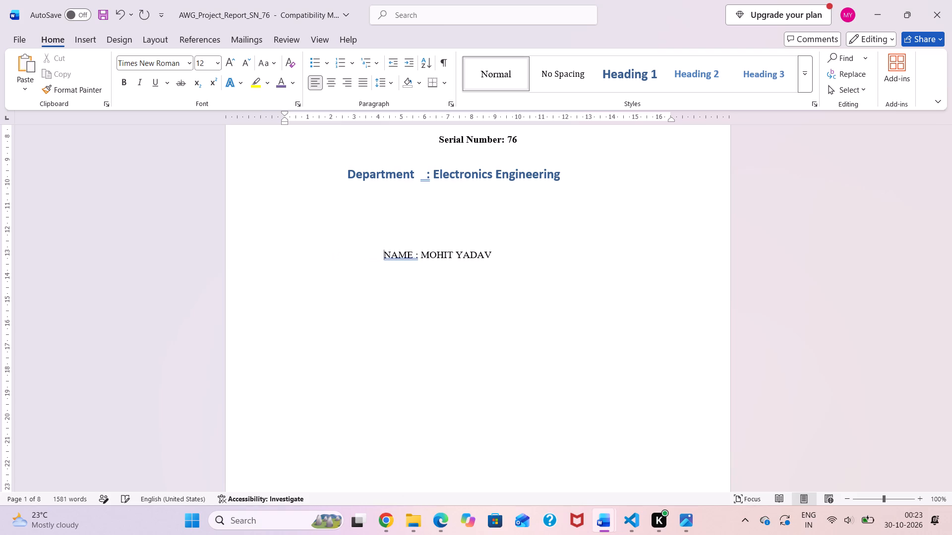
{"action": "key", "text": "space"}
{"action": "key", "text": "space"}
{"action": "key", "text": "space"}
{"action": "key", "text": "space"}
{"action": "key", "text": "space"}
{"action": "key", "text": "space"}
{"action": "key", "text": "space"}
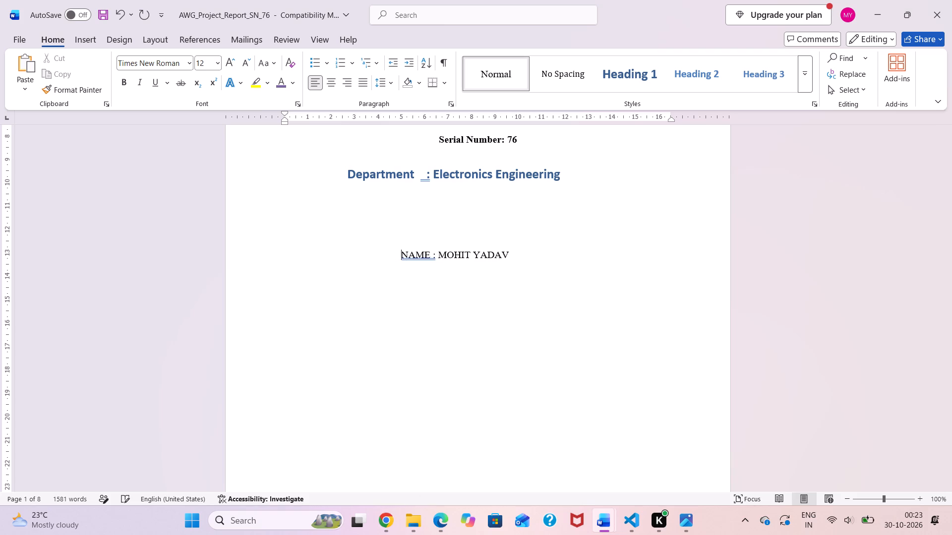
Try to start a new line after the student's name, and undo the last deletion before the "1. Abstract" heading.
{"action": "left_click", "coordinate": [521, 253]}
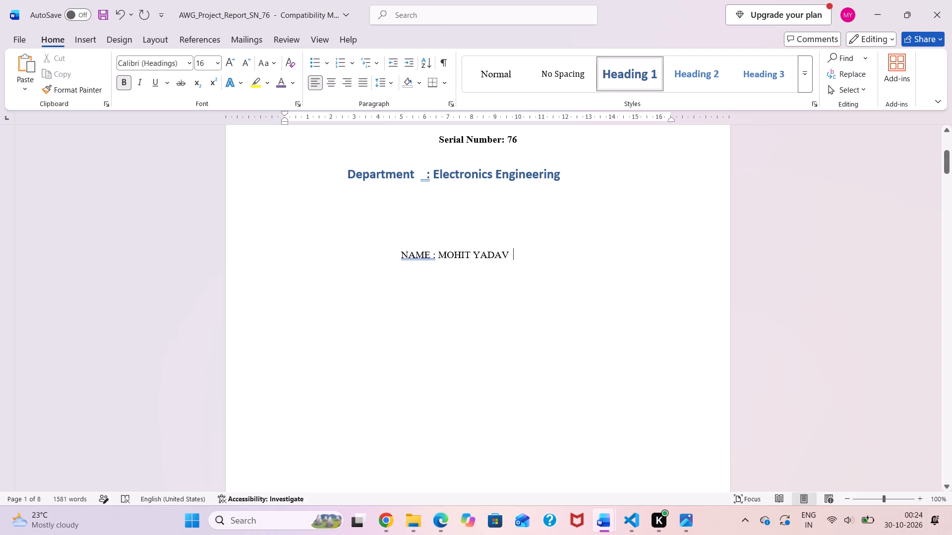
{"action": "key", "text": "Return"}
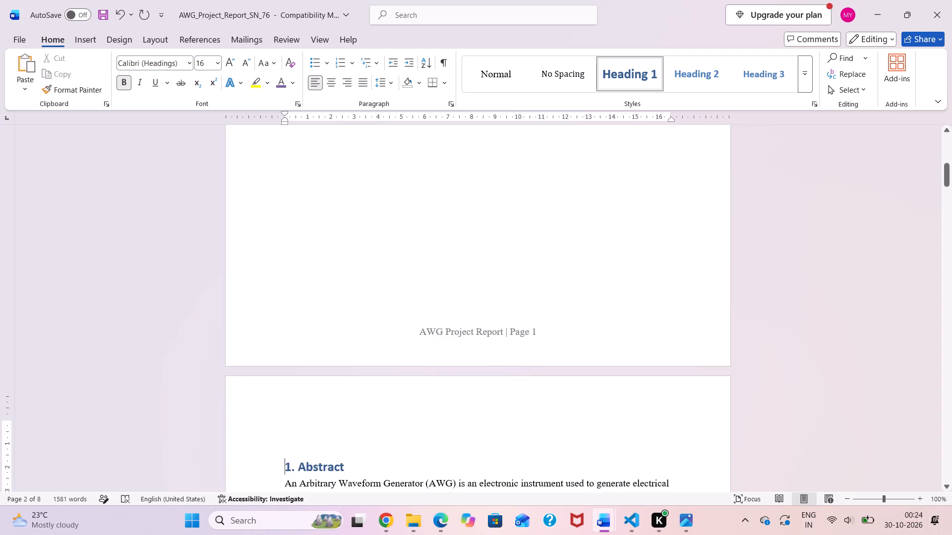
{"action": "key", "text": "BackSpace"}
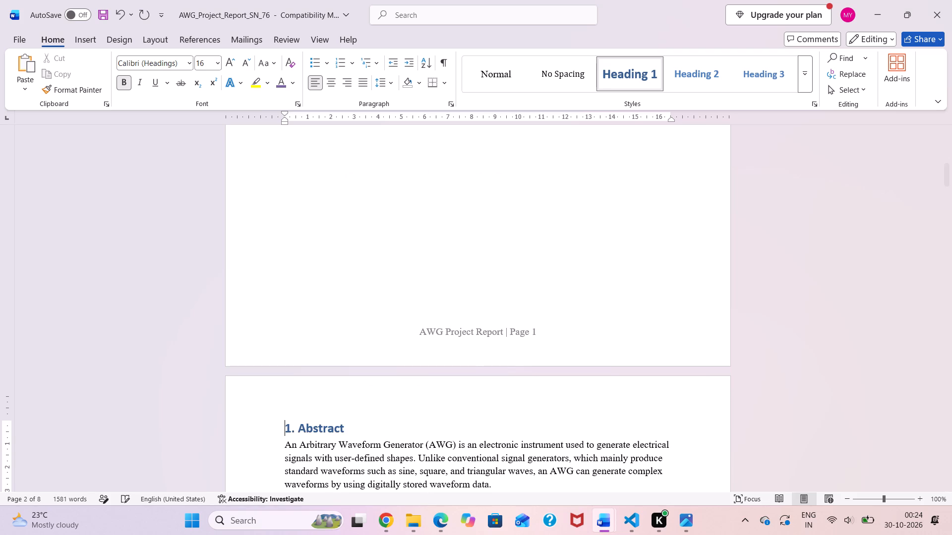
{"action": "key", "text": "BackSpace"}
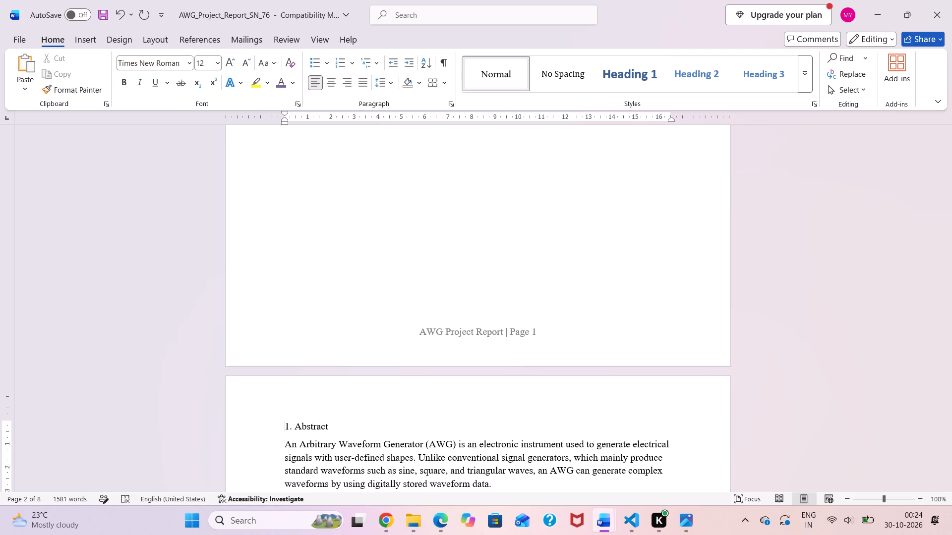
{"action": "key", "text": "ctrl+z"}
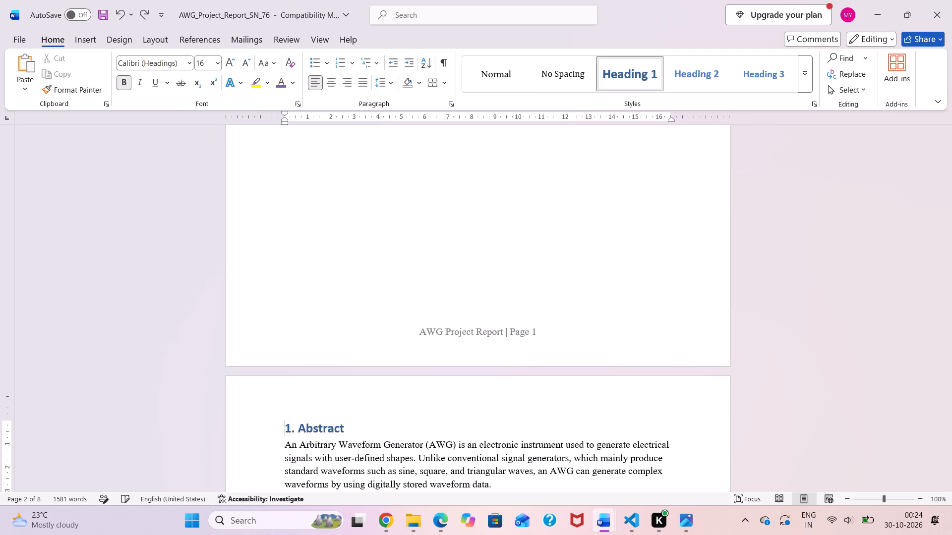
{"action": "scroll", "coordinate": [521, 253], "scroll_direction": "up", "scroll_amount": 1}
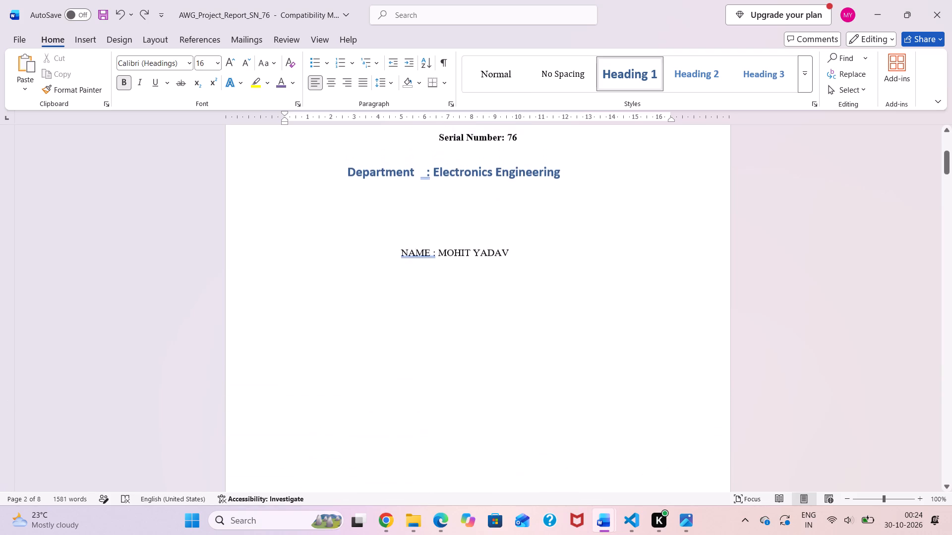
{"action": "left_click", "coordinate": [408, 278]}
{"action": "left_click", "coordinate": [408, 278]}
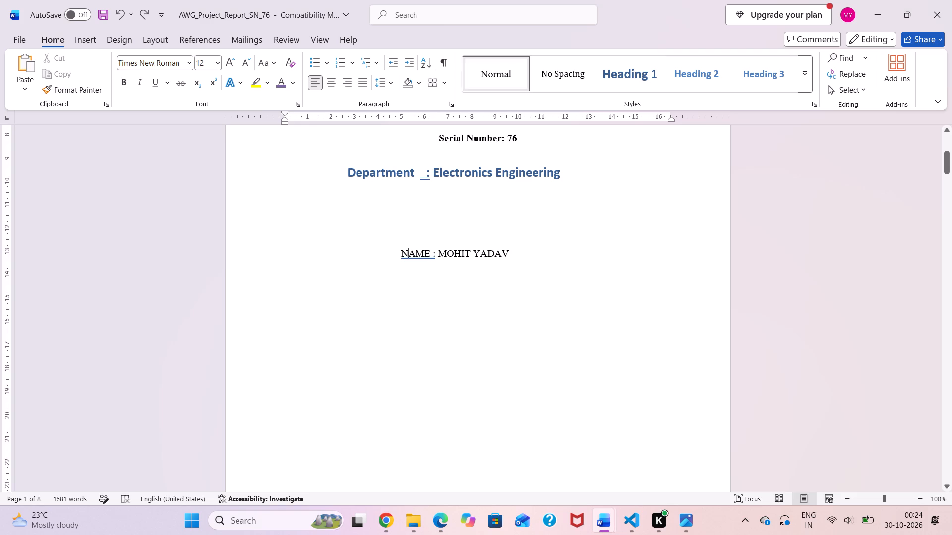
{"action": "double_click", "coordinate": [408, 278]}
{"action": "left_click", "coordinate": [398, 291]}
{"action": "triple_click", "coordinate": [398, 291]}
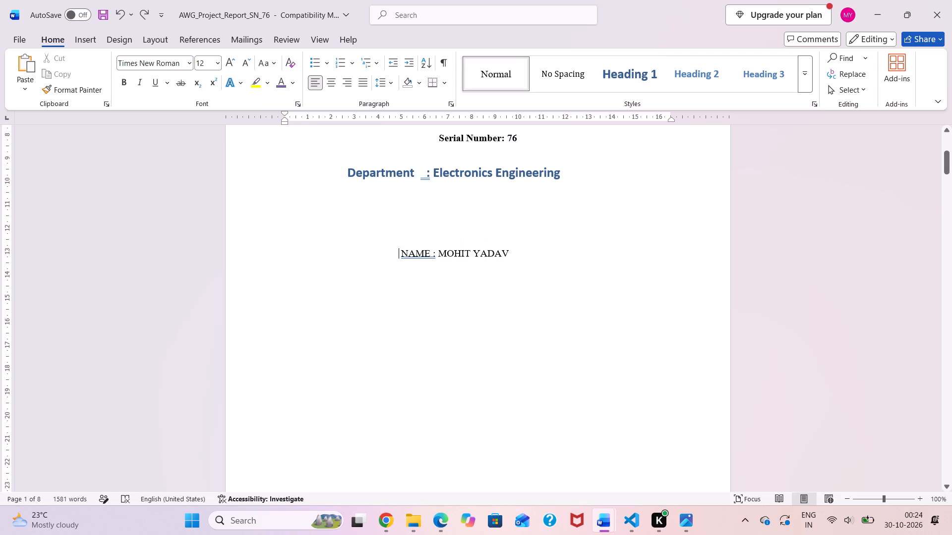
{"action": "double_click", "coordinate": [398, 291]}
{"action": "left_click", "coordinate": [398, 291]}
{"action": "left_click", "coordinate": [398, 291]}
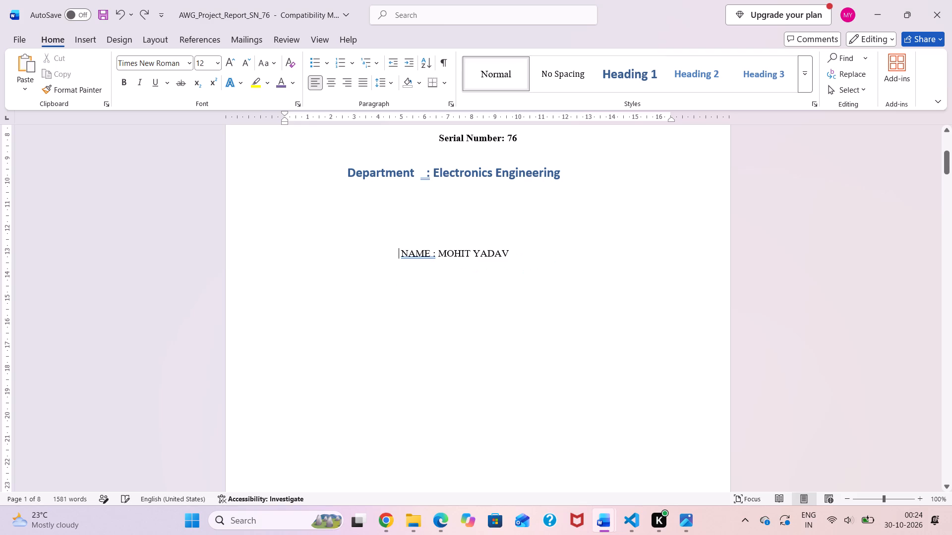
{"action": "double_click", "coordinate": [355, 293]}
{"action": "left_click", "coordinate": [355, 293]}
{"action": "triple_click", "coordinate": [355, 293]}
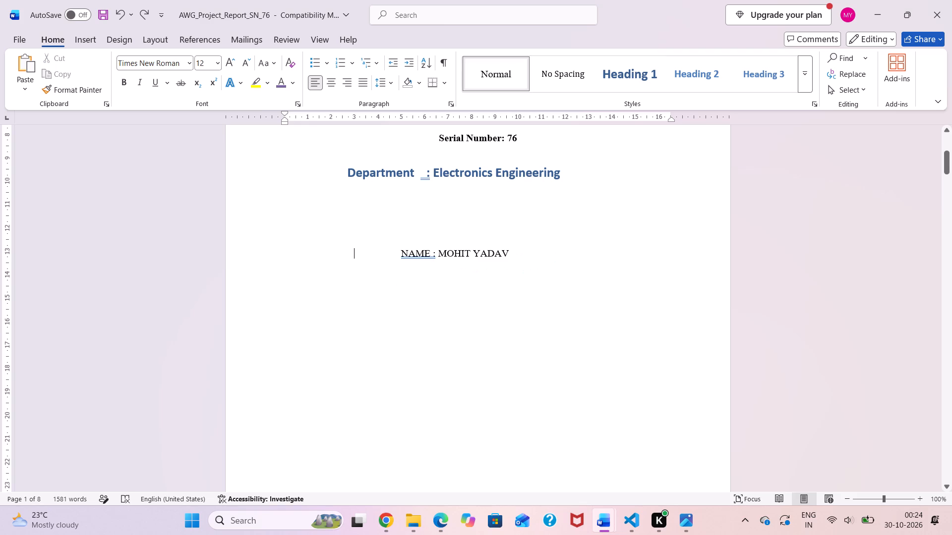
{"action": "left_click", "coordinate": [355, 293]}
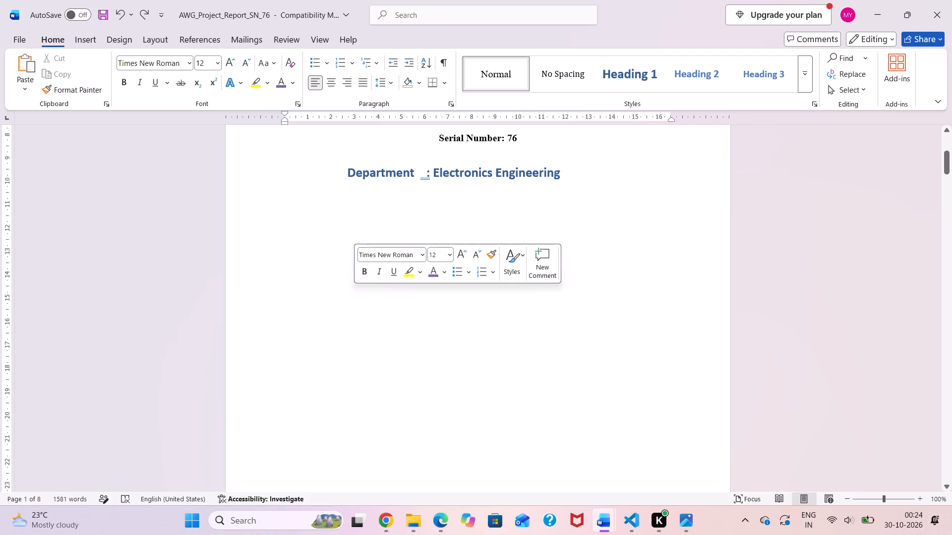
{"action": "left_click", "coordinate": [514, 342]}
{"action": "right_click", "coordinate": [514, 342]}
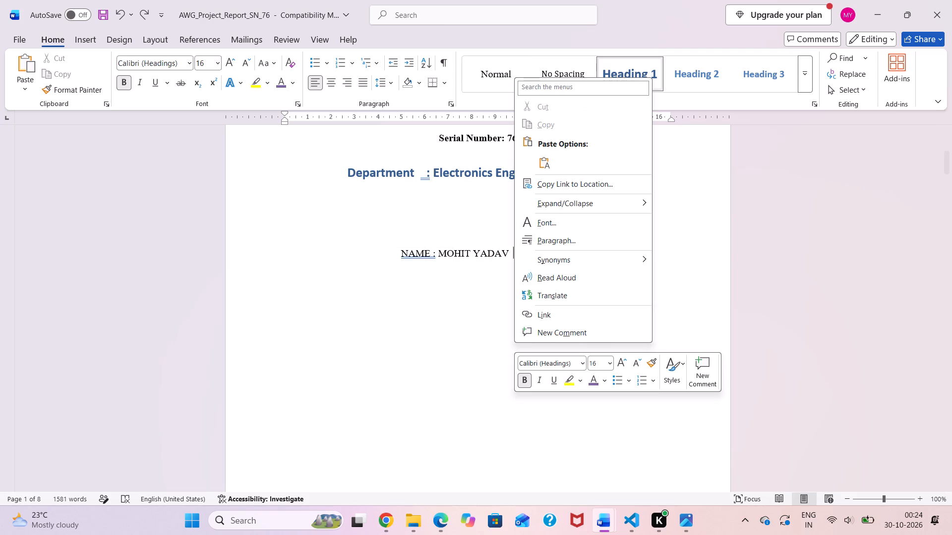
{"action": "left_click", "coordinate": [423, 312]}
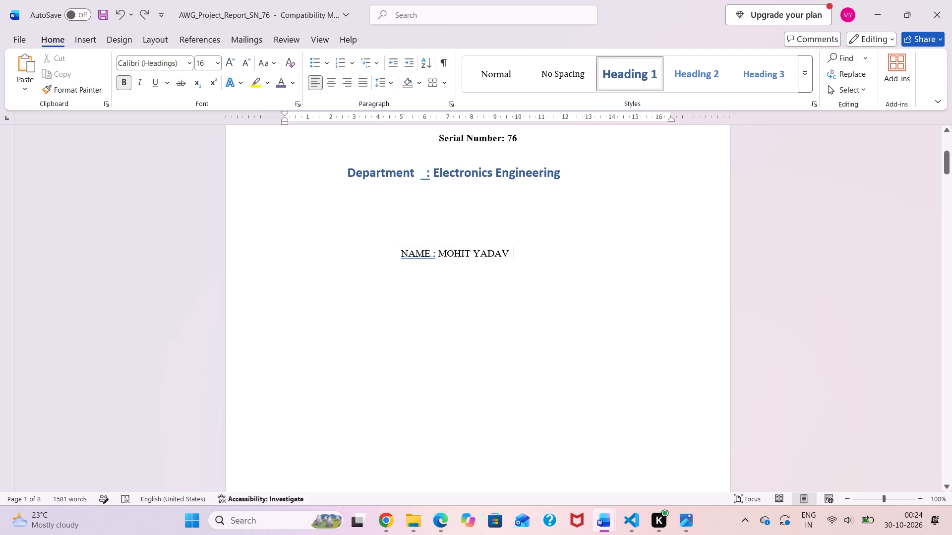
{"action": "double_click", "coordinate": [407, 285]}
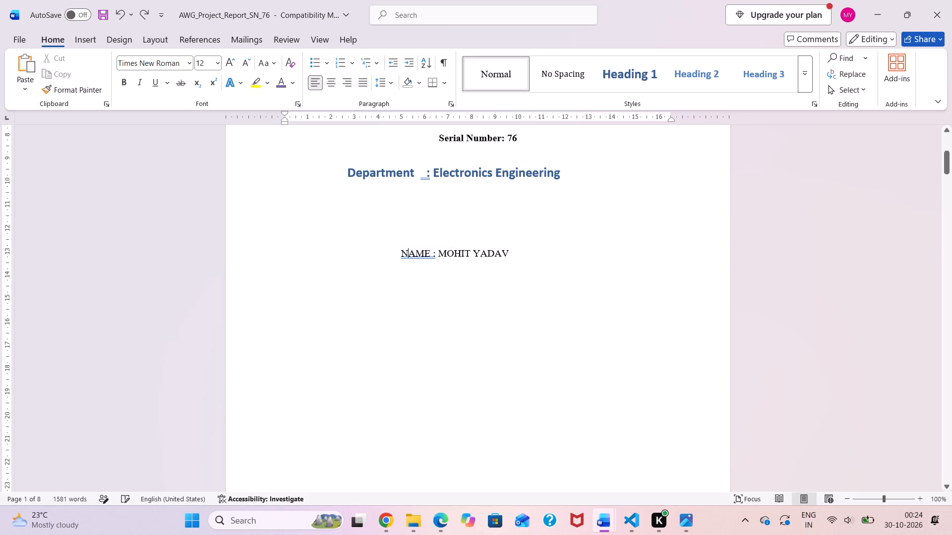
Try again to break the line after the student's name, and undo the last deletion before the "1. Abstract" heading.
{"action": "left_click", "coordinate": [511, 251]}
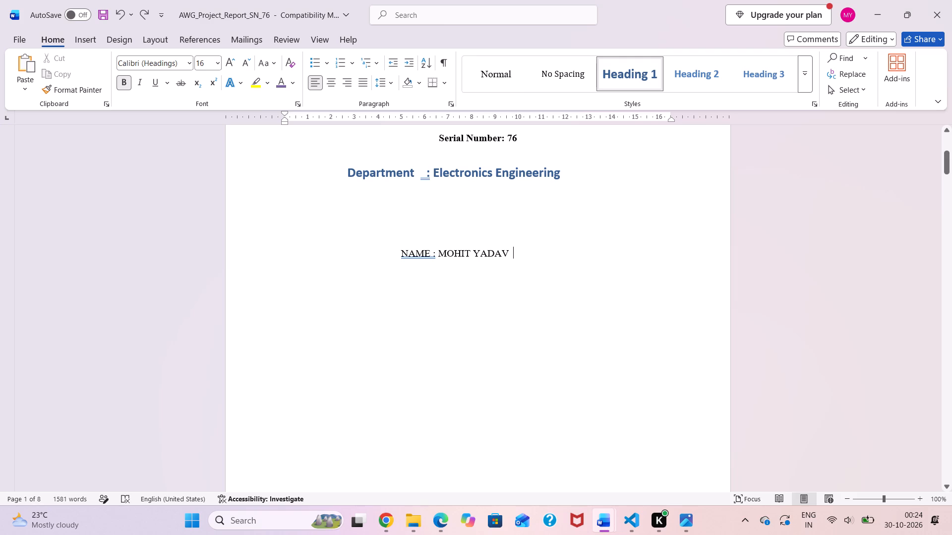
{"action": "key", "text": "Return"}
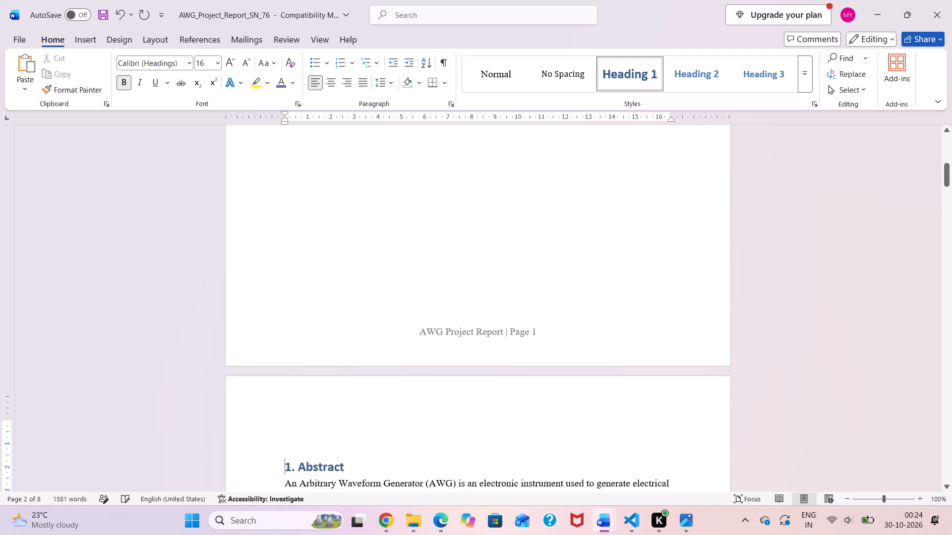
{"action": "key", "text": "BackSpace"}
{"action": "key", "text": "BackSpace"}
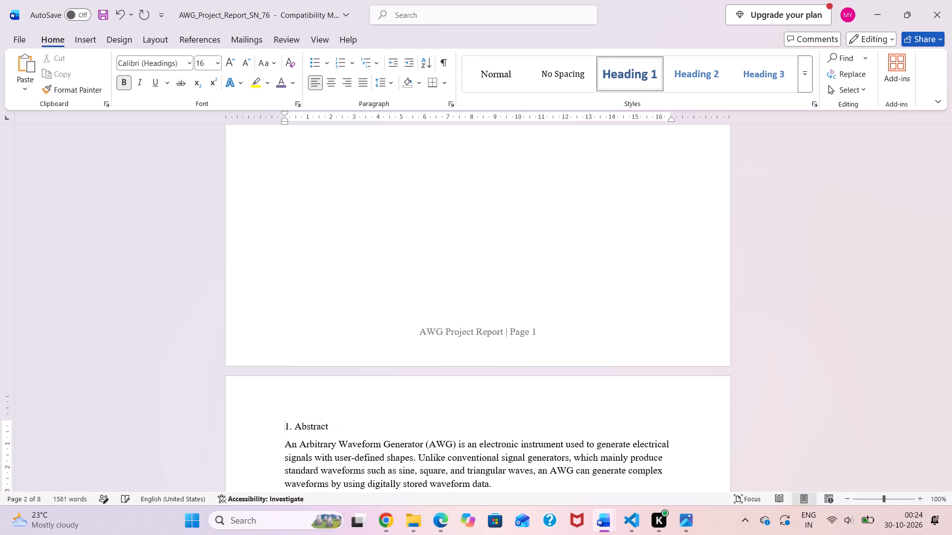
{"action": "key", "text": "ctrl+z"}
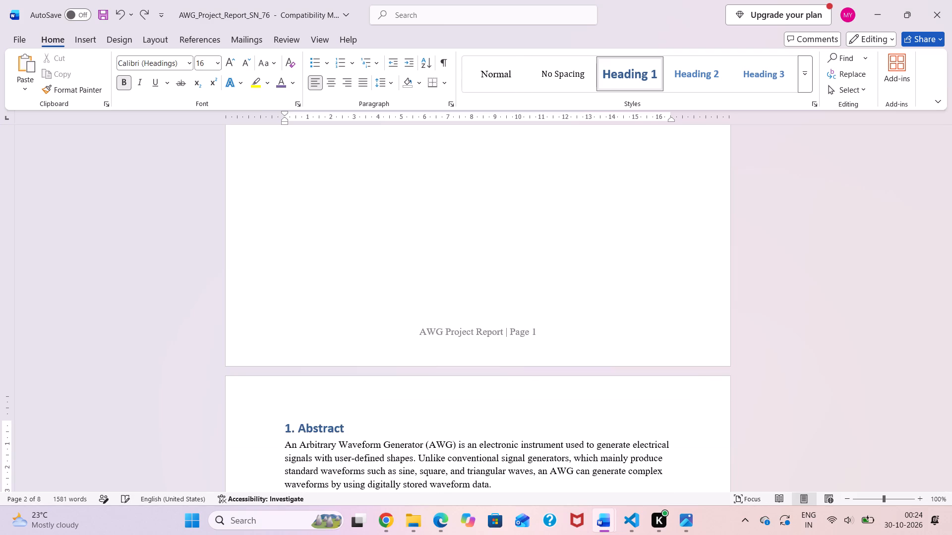
Undo the separate NAME line and the deletion of the Name, Roll Number, Submitted To and Institute lines on the cover page.
{"action": "scroll", "coordinate": [511, 251], "scroll_direction": "up", "scroll_amount": 1}
{"action": "left_click", "coordinate": [511, 251]}
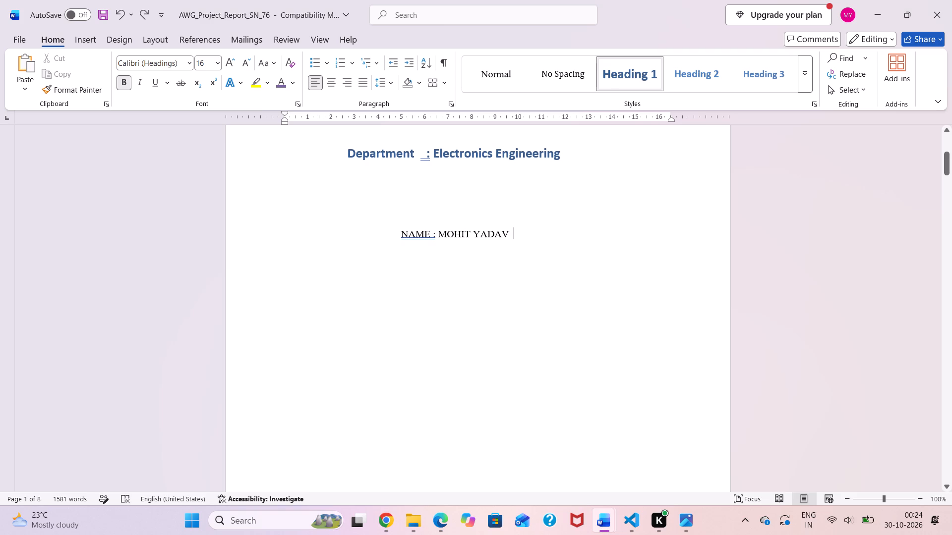
{"action": "key", "text": "ctrl+z"}
{"action": "key", "text": "ctrl+z"}
{"action": "key", "text": "ctrl+z"}
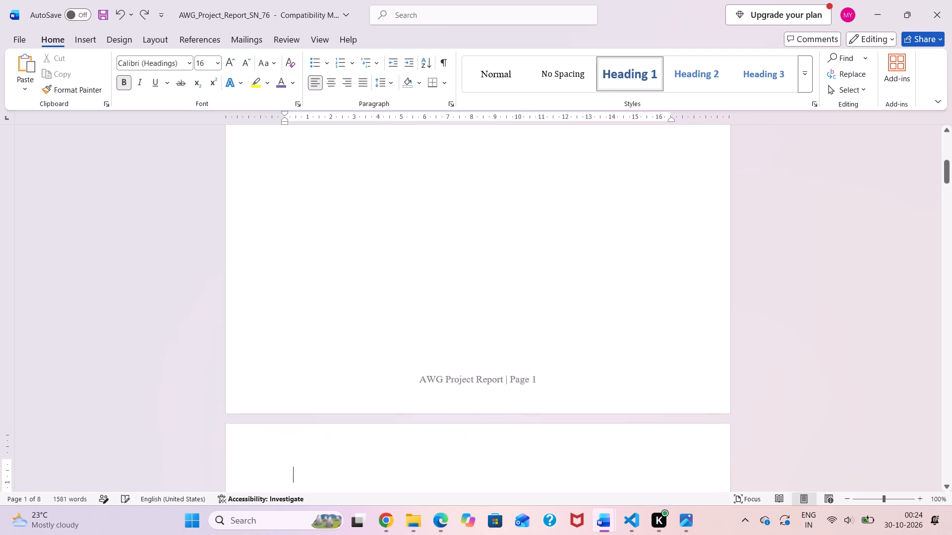
{"action": "key", "text": "ctrl+z"}
{"action": "key", "text": "ctrl+z"}
{"action": "key", "text": "ctrl+z"}
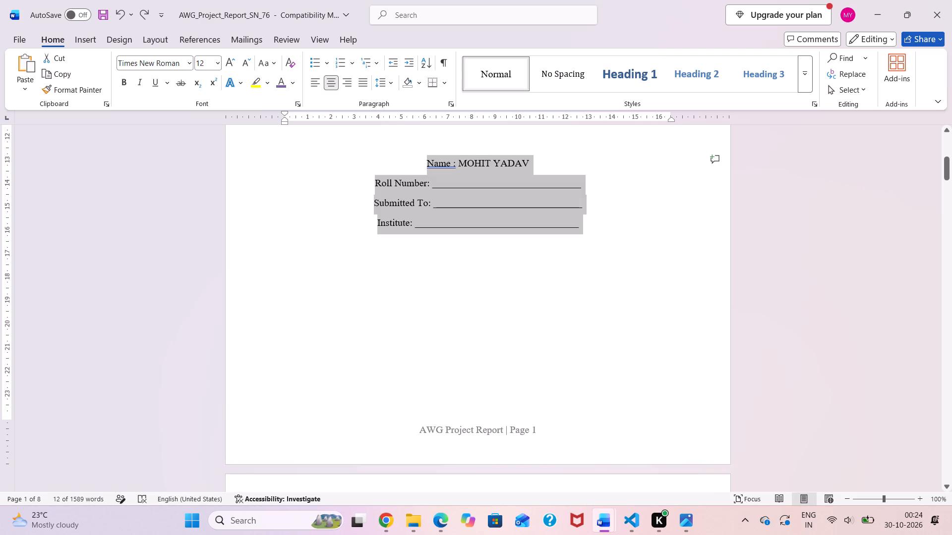
Undo the earlier edits to the Name line back to its full blank underline, with only "N" left before the colon.
{"action": "key", "text": "ctrl+z"}
{"action": "key", "text": "ctrl+z"}
{"action": "key", "text": "ctrl+z"}
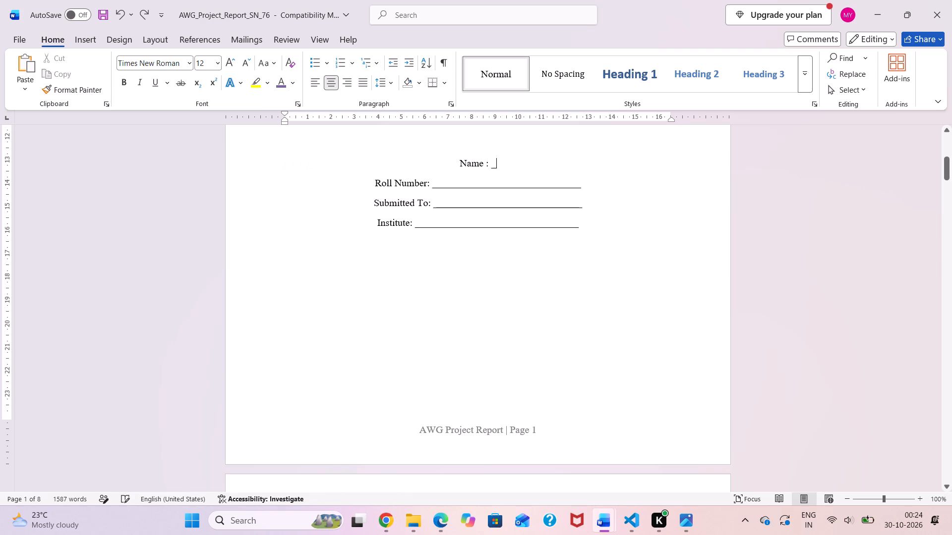
{"action": "key", "text": "ctrl+z"}
{"action": "key", "text": "ctrl+z"}
{"action": "key", "text": "ctrl+z"}
{"action": "key", "text": "ctrl+z"}
{"action": "key", "text": "ctrl+z"}
{"action": "key", "text": "ctrl+z"}
{"action": "key", "text": "ctrl+z"}
{"action": "key", "text": "ctrl+z"}
{"action": "key", "text": "ctrl+z"}
{"action": "key", "text": "ctrl+z"}
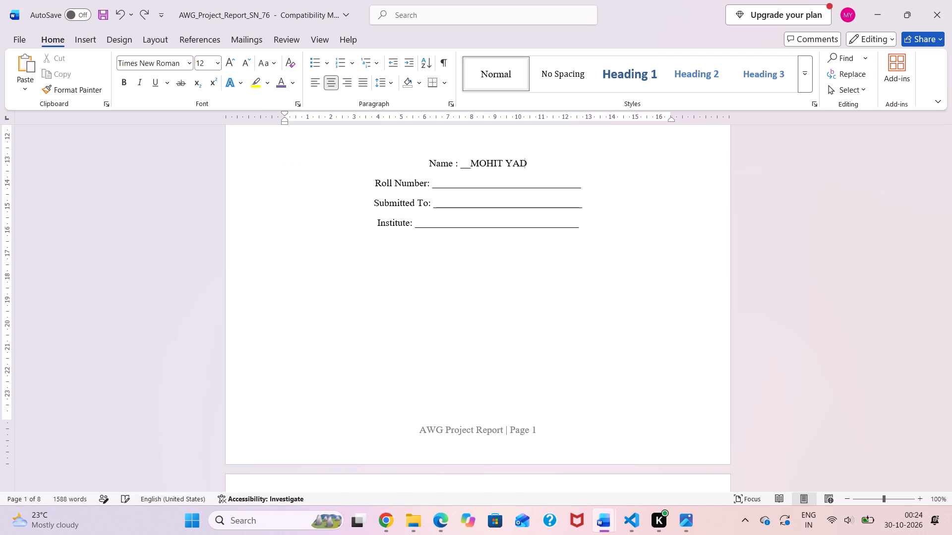
{"action": "key", "text": "ctrl+z"}
{"action": "key", "text": "ctrl+z"}
{"action": "key", "text": "ctrl+z"}
{"action": "key", "text": "ctrl+z"}
{"action": "key", "text": "ctrl+z"}
{"action": "key", "text": "ctrl+z"}
{"action": "key", "text": "ctrl+z"}
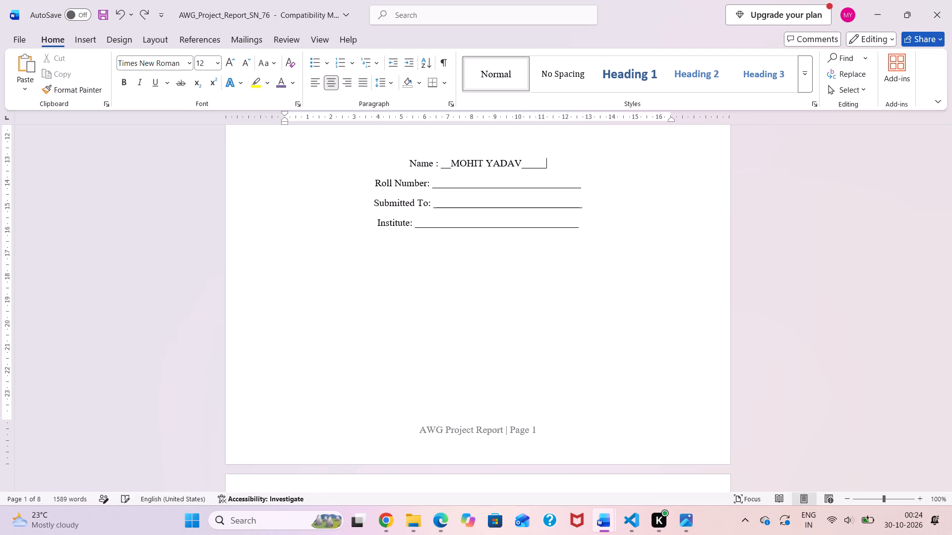
{"action": "key", "text": "ctrl+z"}
{"action": "key", "text": "ctrl+z"}
{"action": "key", "text": "ctrl+z"}
{"action": "key", "text": "ctrl+z"}
{"action": "key", "text": "ctrl+z"}
{"action": "key", "text": "ctrl+z"}
{"action": "key", "text": "ctrl+z"}
{"action": "key", "text": "ctrl+z"}
{"action": "key", "text": "ctrl+z"}
{"action": "key", "text": "ctrl+z"}
{"action": "key", "text": "ctrl+z"}
{"action": "key", "text": "ctrl+z"}
{"action": "key", "text": "ctrl+z"}
{"action": "key", "text": "ctrl+z"}
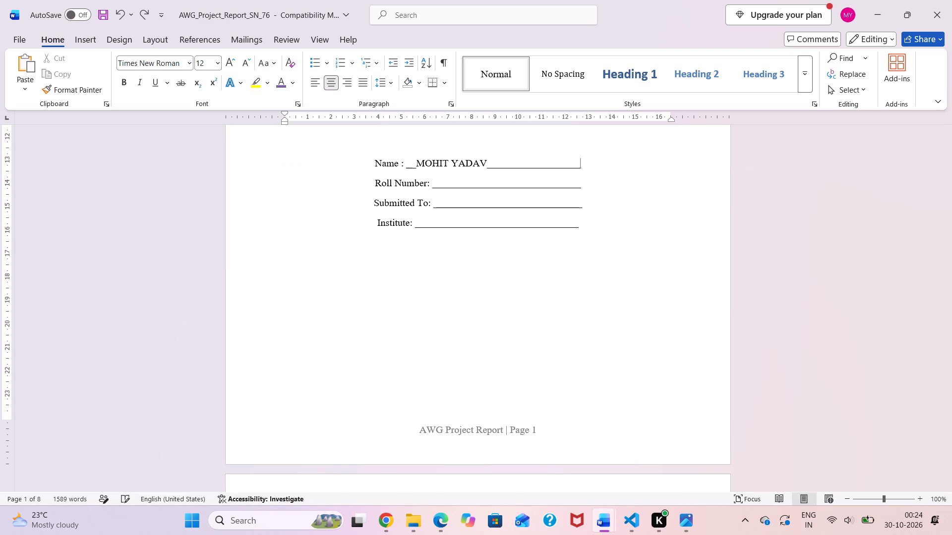
{"action": "key", "text": "ctrl+z"}
{"action": "key", "text": "ctrl+z"}
{"action": "key", "text": "ctrl+z"}
{"action": "key", "text": "ctrl+z"}
{"action": "key", "text": "ctrl+z"}
{"action": "key", "text": "ctrl+z"}
{"action": "key", "text": "ctrl+z"}
{"action": "key", "text": "ctrl+z"}
{"action": "key", "text": "ctrl+z"}
{"action": "key", "text": "ctrl+z"}
{"action": "key", "text": "ctrl+z"}
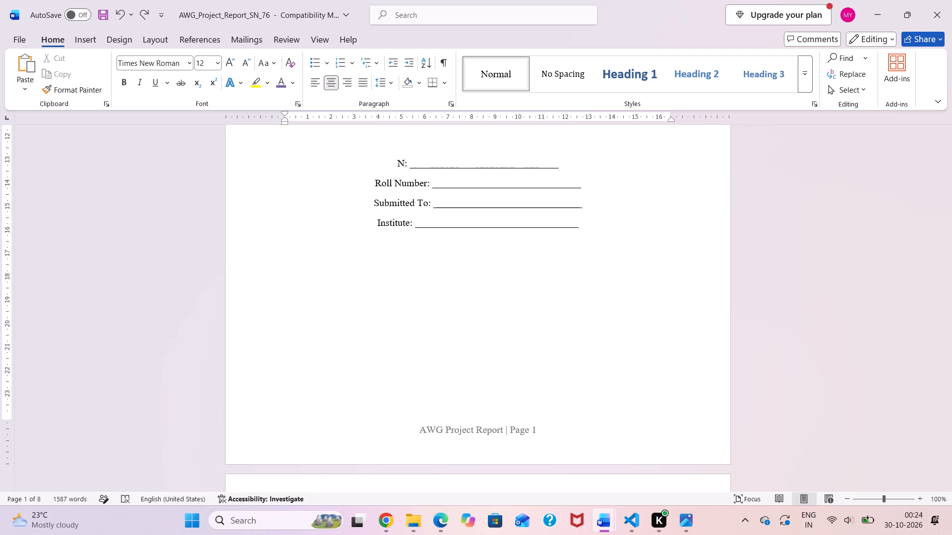
Complete the label as "Name" and pad it with spaces before the colon to match the Roll Number label's width.
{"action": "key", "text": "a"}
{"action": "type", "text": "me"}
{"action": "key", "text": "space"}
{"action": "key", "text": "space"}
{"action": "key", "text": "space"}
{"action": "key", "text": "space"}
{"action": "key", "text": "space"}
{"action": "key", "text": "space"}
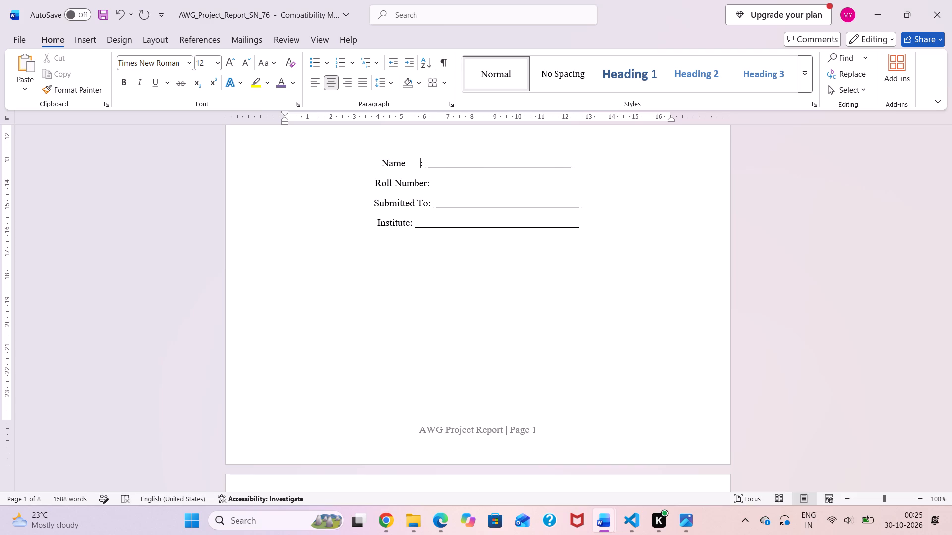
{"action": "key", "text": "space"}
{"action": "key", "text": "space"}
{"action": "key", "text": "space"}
Replace the blank underline on the Name line with the student's name, capitalizing only the initials.
{"action": "left_click", "coordinate": [582, 171]}
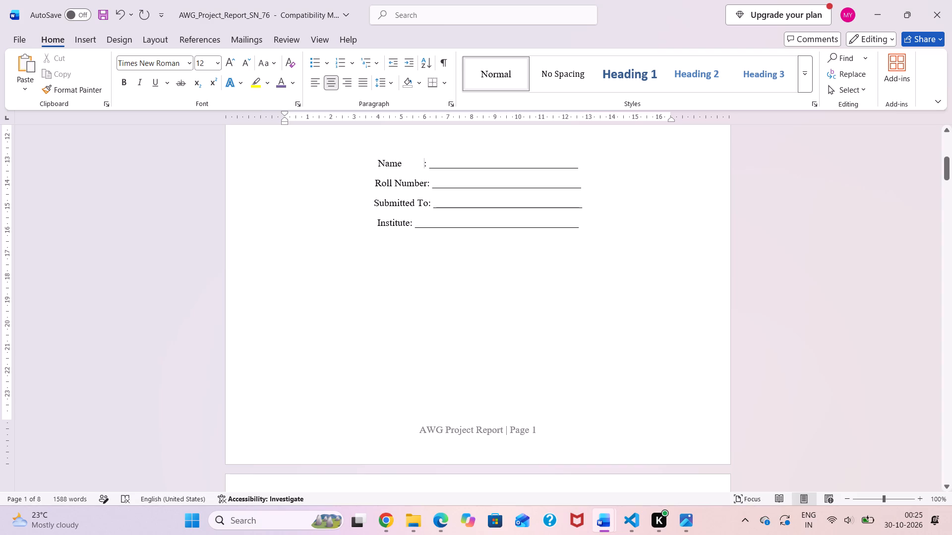
{"action": "key", "text": "BackSpace"}
{"action": "key", "text": "BackSpace"}
{"action": "key", "text": "BackSpace"}
{"action": "key", "text": "BackSpace"}
{"action": "key", "text": "BackSpace"}
{"action": "key", "text": "BackSpace"}
{"action": "key", "text": "BackSpace"}
{"action": "key", "text": "BackSpace"}
{"action": "key", "text": "BackSpace"}
{"action": "key", "text": "BackSpace"}
{"action": "key", "text": "BackSpace"}
{"action": "key", "text": "BackSpace"}
{"action": "key", "text": "BackSpace"}
{"action": "key", "text": "BackSpace"}
{"action": "key", "text": "BackSpace"}
{"action": "key", "text": "BackSpace"}
{"action": "key", "text": "BackSpace"}
{"action": "key", "text": "BackSpace"}
{"action": "key", "text": "BackSpace"}
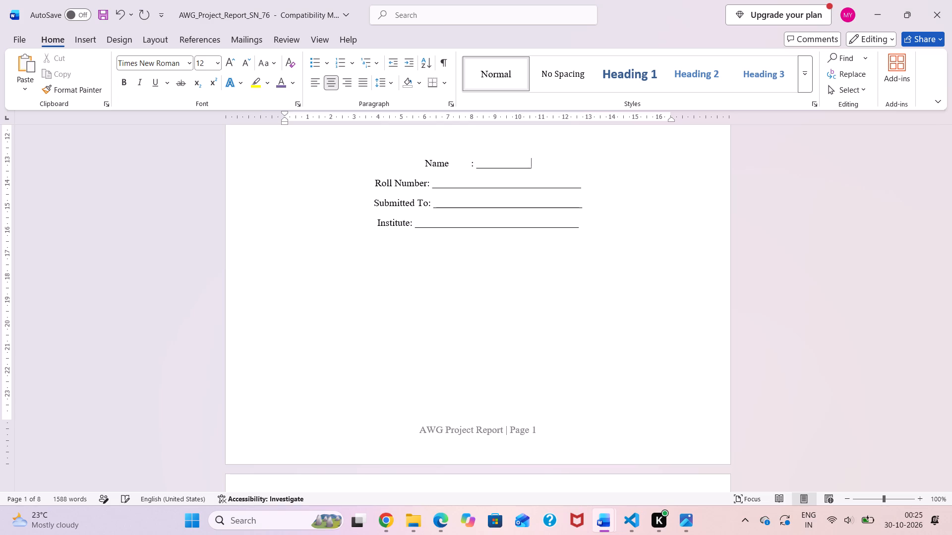
{"action": "key", "text": "BackSpace"}
{"action": "key", "text": "BackSpace"}
{"action": "key", "text": "BackSpace"}
{"action": "key", "text": "BackSpace"}
{"action": "key", "text": "BackSpace"}
{"action": "key", "text": "BackSpace"}
{"action": "key", "text": "BackSpace"}
{"action": "key", "text": "BackSpace"}
{"action": "key", "text": "BackSpace"}
{"action": "key", "text": "BackSpace"}
{"action": "key", "text": "BackSpace"}
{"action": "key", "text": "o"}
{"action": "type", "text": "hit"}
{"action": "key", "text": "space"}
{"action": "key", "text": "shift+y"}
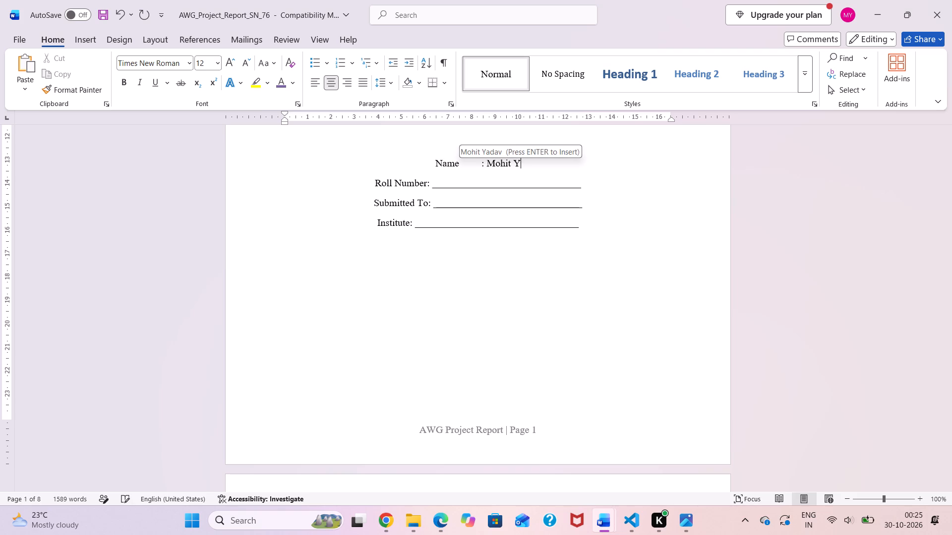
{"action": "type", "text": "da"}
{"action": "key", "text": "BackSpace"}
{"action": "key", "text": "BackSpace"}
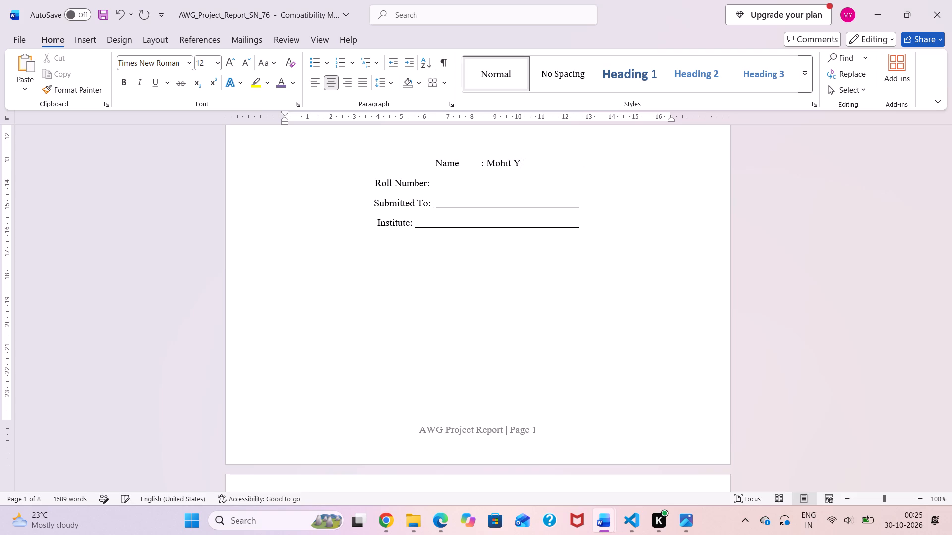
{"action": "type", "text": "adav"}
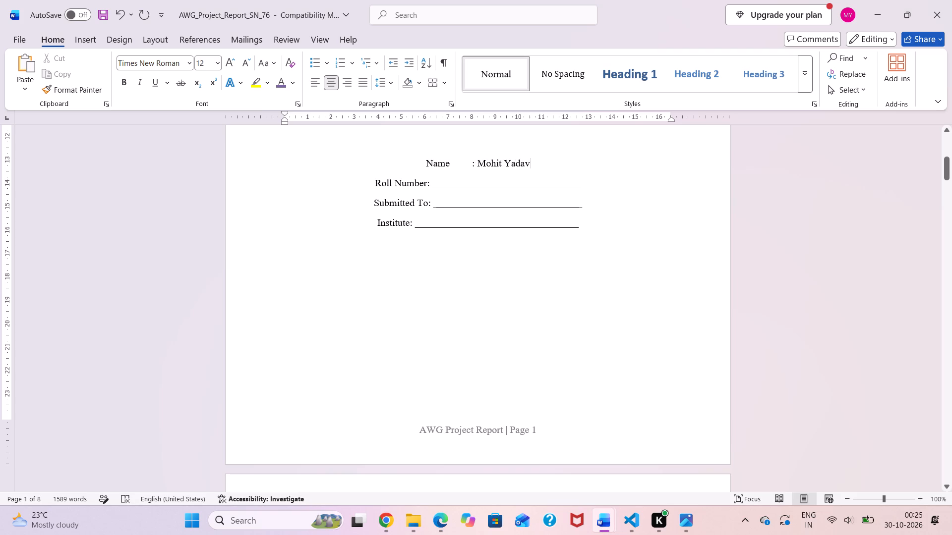
Replace the blank underline on the Roll Number line with the student's roll number.
{"action": "left_click", "coordinate": [587, 187]}
{"action": "key", "text": "BackSpace"}
{"action": "key", "text": "BackSpace"}
{"action": "key", "text": "BackSpace"}
{"action": "key", "text": "BackSpace"}
{"action": "key", "text": "BackSpace"}
{"action": "key", "text": "BackSpace"}
{"action": "key", "text": "BackSpace"}
{"action": "key", "text": "BackSpace"}
{"action": "key", "text": "BackSpace"}
{"action": "key", "text": "BackSpace"}
{"action": "key", "text": "BackSpace"}
{"action": "key", "text": "BackSpace"}
{"action": "key", "text": "BackSpace"}
{"action": "key", "text": "BackSpace"}
{"action": "key", "text": "BackSpace"}
{"action": "key", "text": "BackSpace"}
{"action": "key", "text": "BackSpace"}
{"action": "key", "text": "BackSpace"}
{"action": "key", "text": "BackSpace"}
{"action": "key", "text": "BackSpace"}
{"action": "key", "text": "BackSpace"}
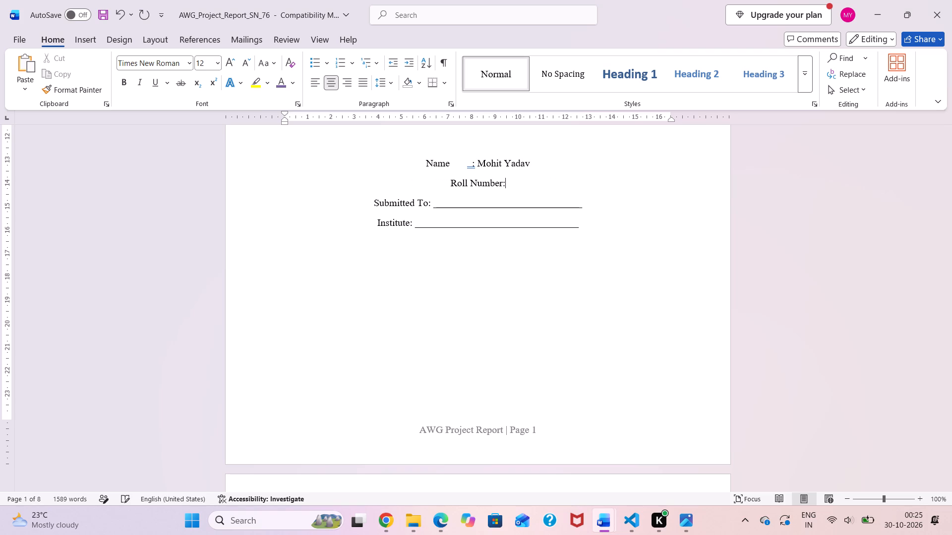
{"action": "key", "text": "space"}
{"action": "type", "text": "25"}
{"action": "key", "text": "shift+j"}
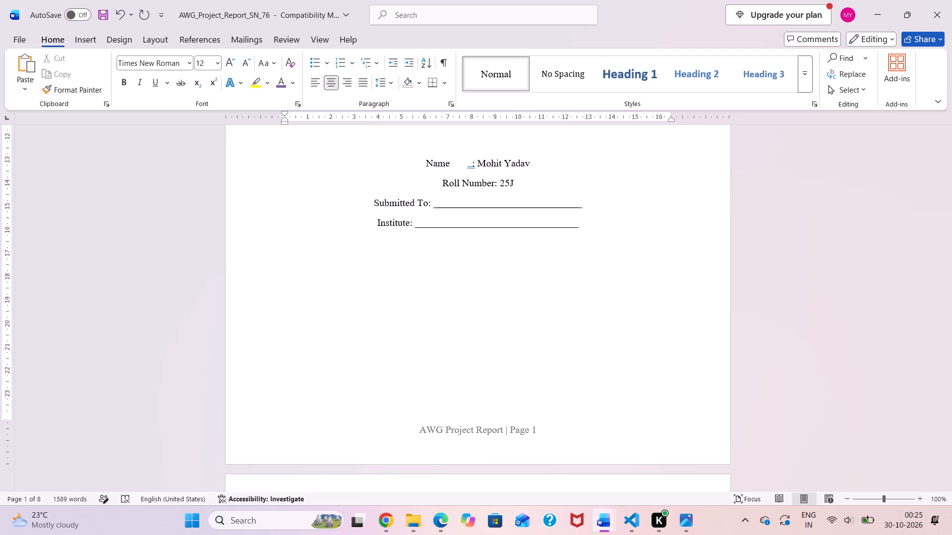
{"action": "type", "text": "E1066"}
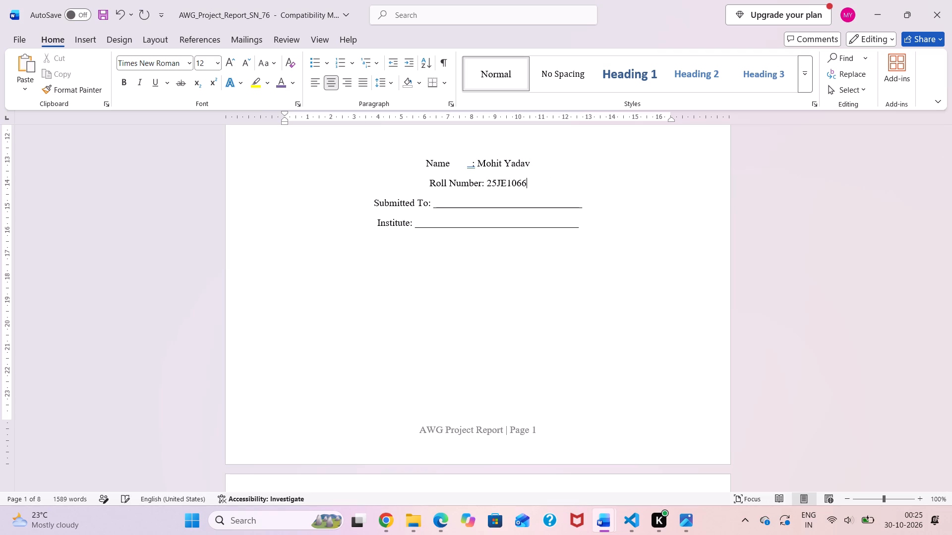
Delete the Submitted To and Institute lines below the roll number.
{"action": "left_click_drag", "start_coordinate": [369, 200], "coordinate": [525, 225]}
{"action": "key", "text": "BackSpace"}
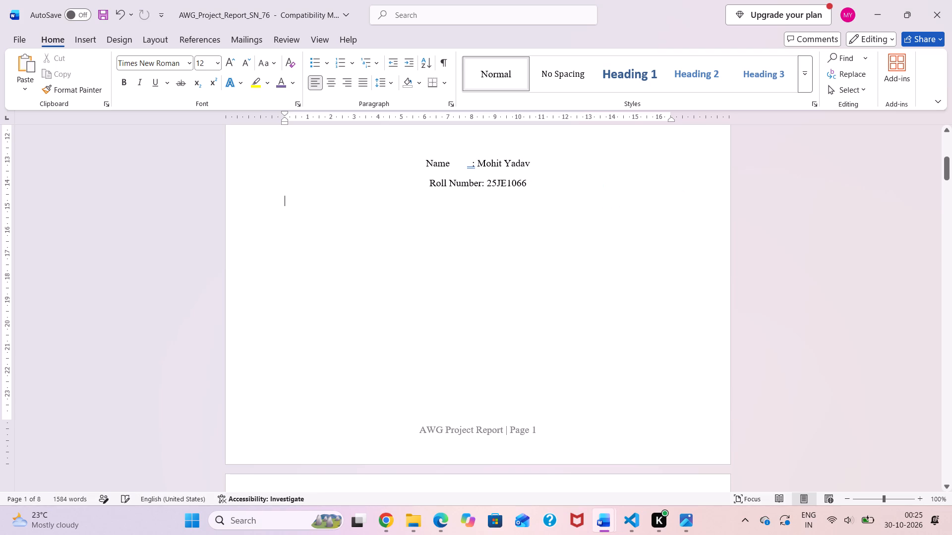
Apply the Heading 1 style to the cover page's Name and Roll Number lines.
{"action": "scroll", "coordinate": [525, 225], "scroll_direction": "up", "scroll_amount": 3}
{"action": "scroll", "coordinate": [525, 225], "scroll_direction": "down", "scroll_amount": 1}
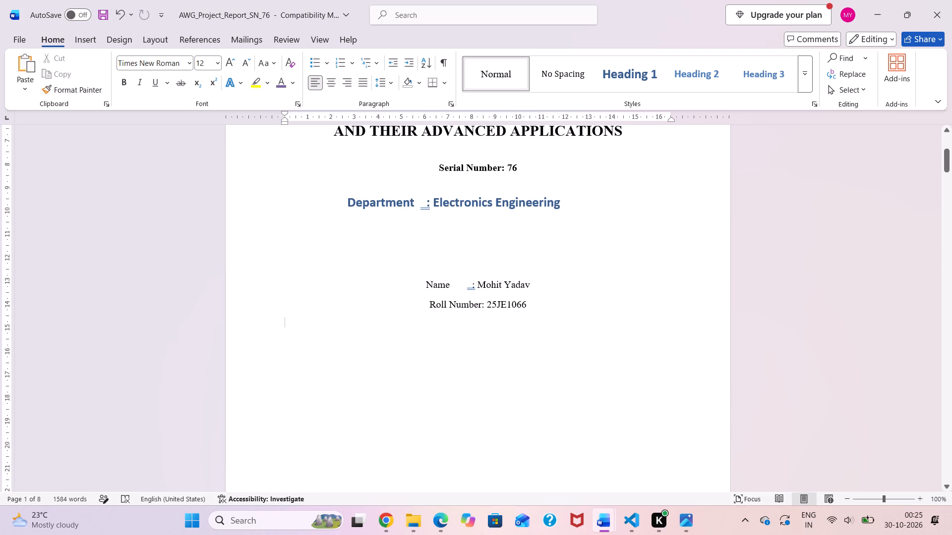
{"action": "left_click_drag", "start_coordinate": [425, 286], "coordinate": [535, 304]}
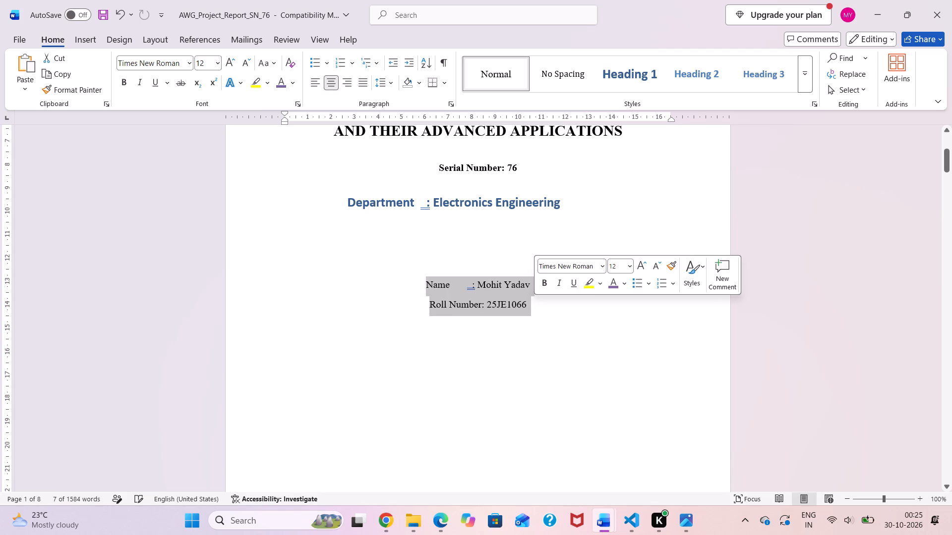
{"action": "left_click", "coordinate": [637, 68]}
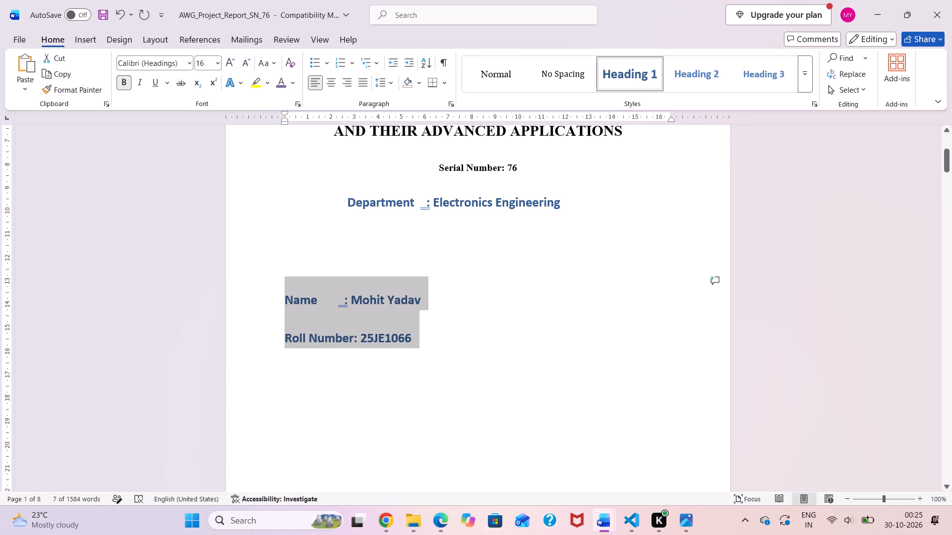
Indent the Name line with leading spaces so it sits near the middle of the cover page.
{"action": "left_click", "coordinate": [413, 271]}
{"action": "left_click", "coordinate": [384, 286]}
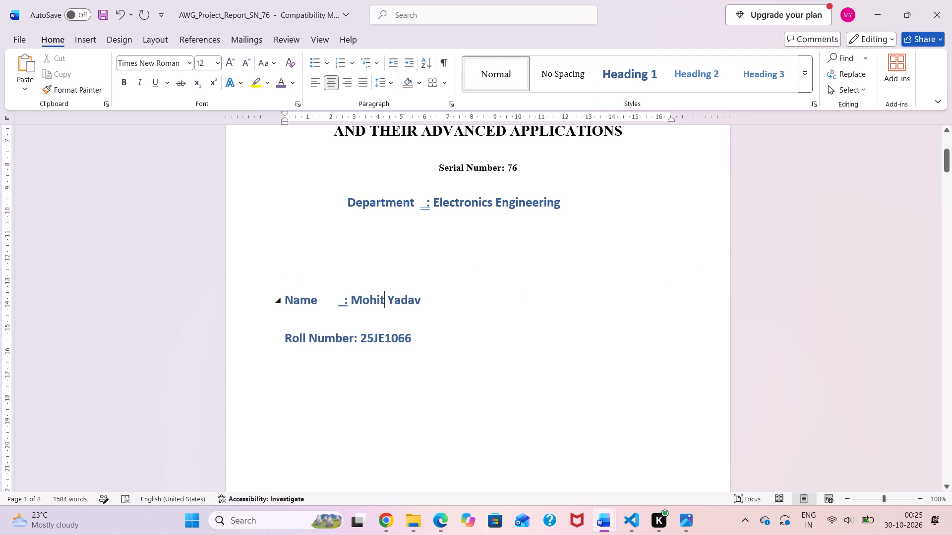
{"action": "left_click", "coordinate": [284, 300]}
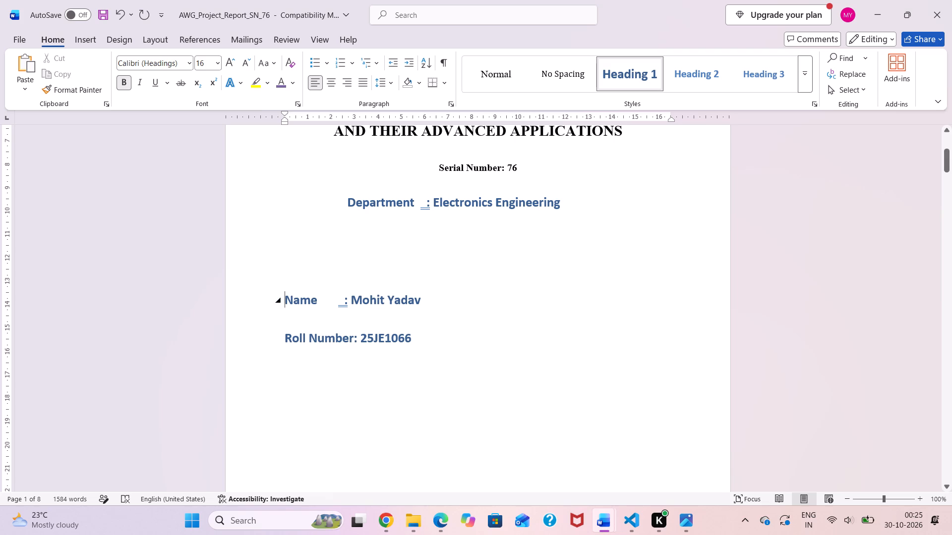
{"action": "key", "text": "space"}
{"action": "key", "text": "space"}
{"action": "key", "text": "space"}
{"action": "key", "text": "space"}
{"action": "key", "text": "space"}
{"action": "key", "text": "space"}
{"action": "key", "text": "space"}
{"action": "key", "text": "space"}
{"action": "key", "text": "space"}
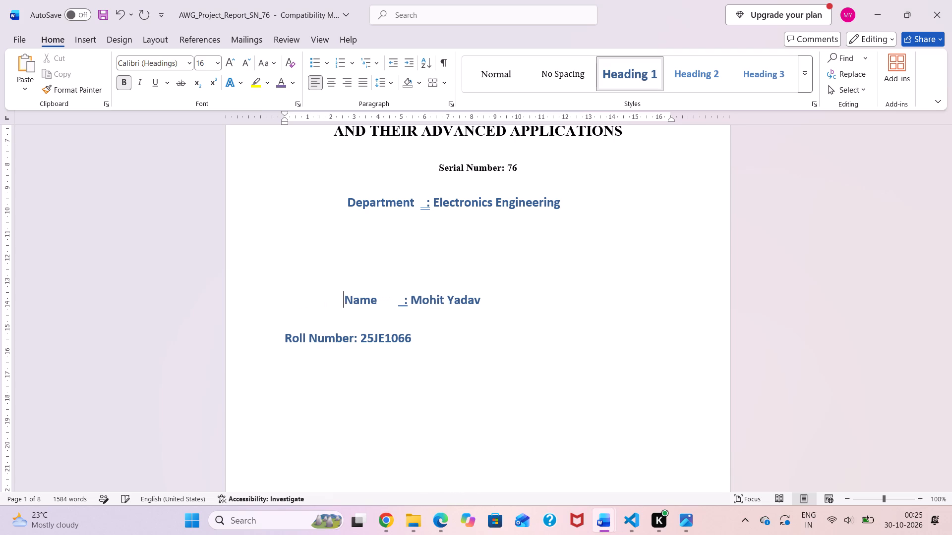
Indent the cover page's Roll Number line with leading spaces so it starts roughly beneath the Name line.
{"action": "left_click", "coordinate": [285, 336]}
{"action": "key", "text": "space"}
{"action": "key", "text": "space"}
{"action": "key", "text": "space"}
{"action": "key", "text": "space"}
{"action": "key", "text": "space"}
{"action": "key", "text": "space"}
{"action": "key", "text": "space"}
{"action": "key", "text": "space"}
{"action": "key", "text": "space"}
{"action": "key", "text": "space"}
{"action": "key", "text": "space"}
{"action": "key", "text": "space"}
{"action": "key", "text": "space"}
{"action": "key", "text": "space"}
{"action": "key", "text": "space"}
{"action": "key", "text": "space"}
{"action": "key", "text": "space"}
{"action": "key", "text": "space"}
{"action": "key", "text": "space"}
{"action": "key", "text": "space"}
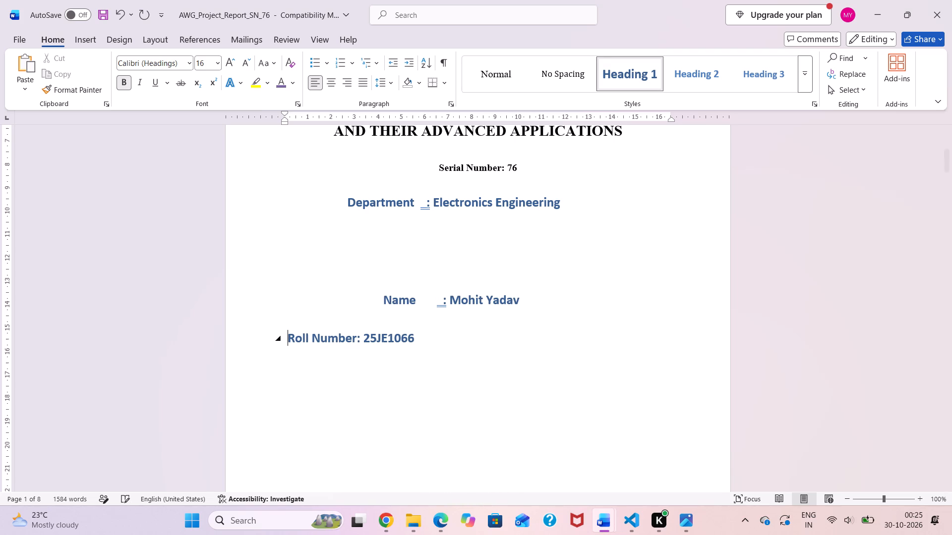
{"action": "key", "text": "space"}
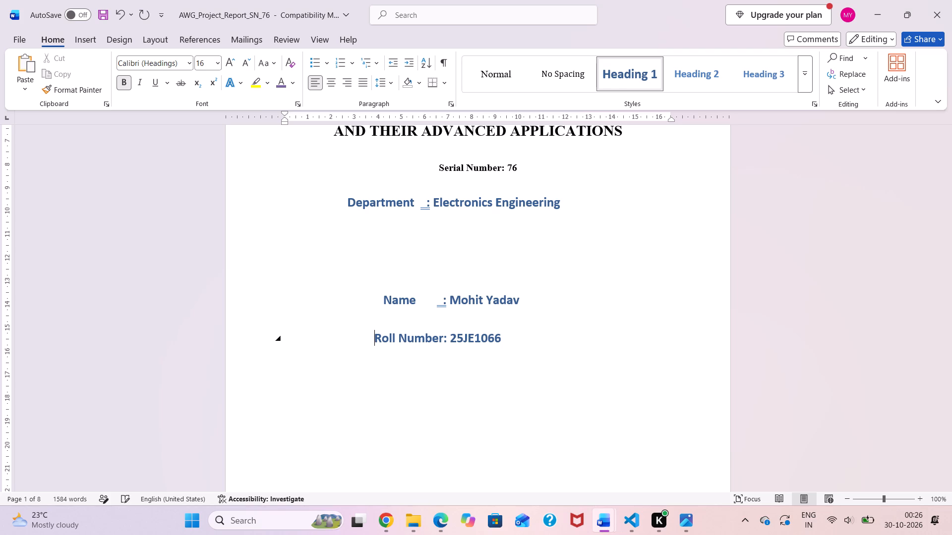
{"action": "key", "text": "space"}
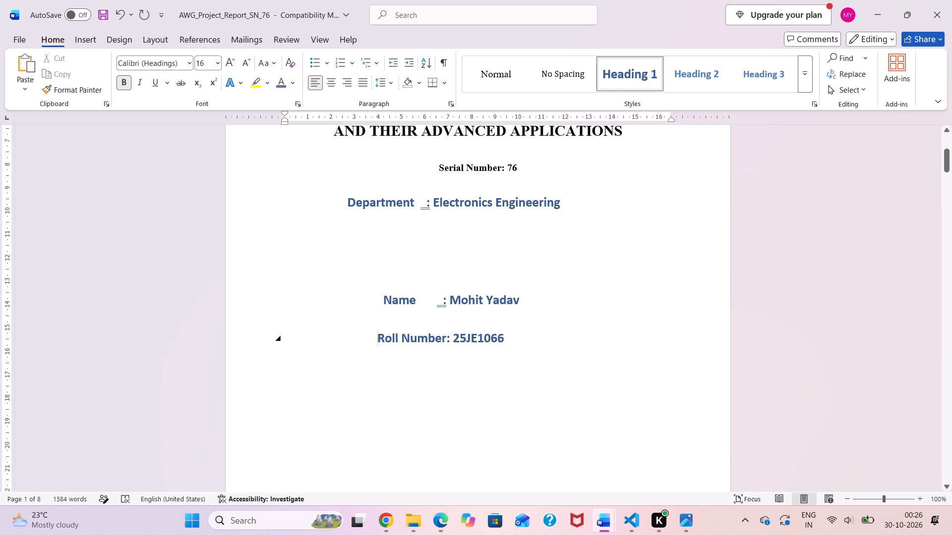
Replace the word Roll with Admission in the cover page's Roll Number label.
{"action": "left_click", "coordinate": [399, 337]}
{"action": "key", "text": "BackSpace"}
{"action": "key", "text": "BackSpace"}
{"action": "key", "text": "BackSpace"}
{"action": "key", "text": "BackSpace"}
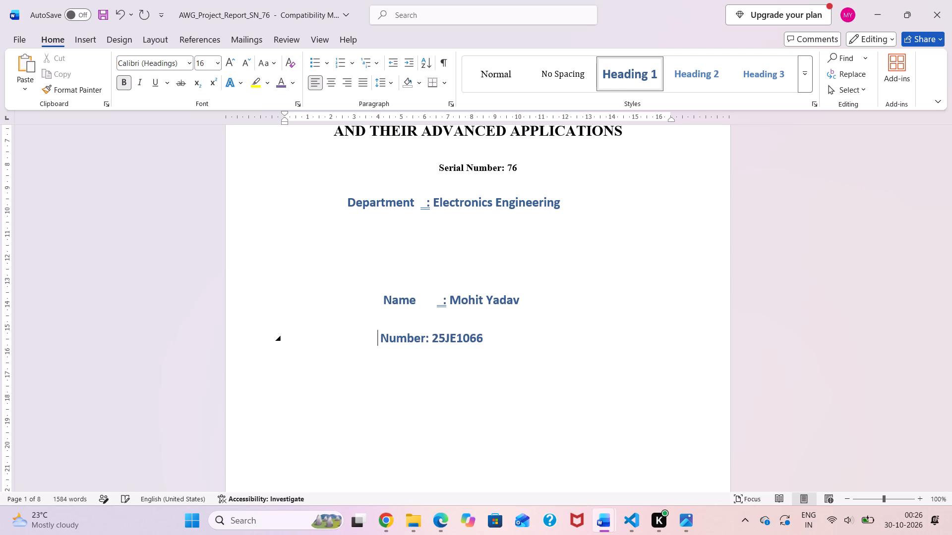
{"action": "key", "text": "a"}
{"action": "key", "text": "BackSpace"}
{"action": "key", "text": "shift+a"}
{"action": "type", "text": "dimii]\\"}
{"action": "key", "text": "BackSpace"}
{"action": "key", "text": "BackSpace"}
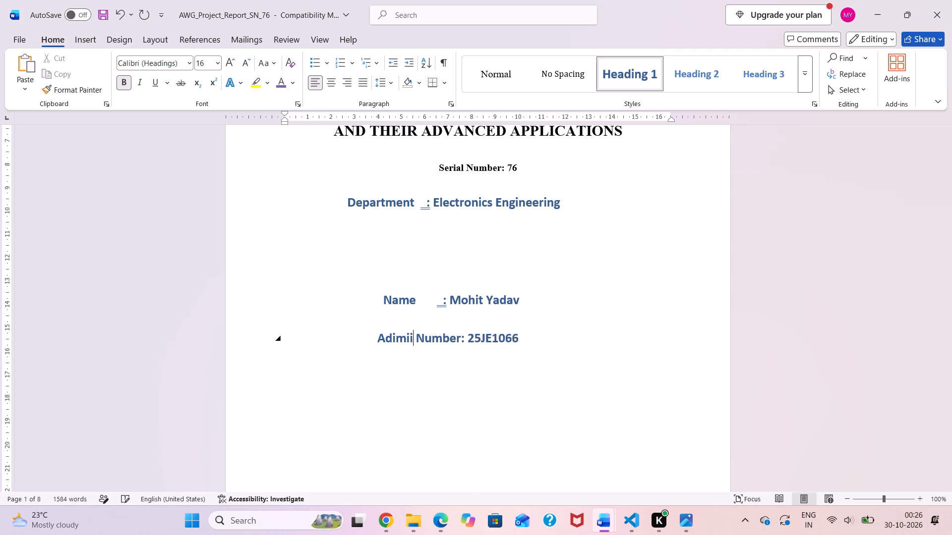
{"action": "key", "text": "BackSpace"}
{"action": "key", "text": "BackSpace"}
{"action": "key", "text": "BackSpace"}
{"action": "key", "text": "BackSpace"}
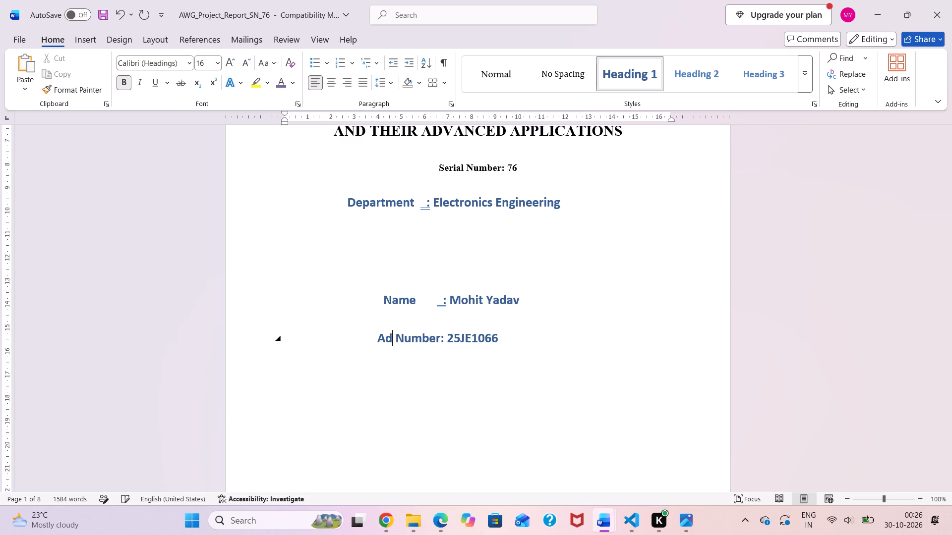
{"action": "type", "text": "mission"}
Shorten the word Number to No in the cover page's Admission Number label.
{"action": "left_click", "coordinate": [481, 340]}
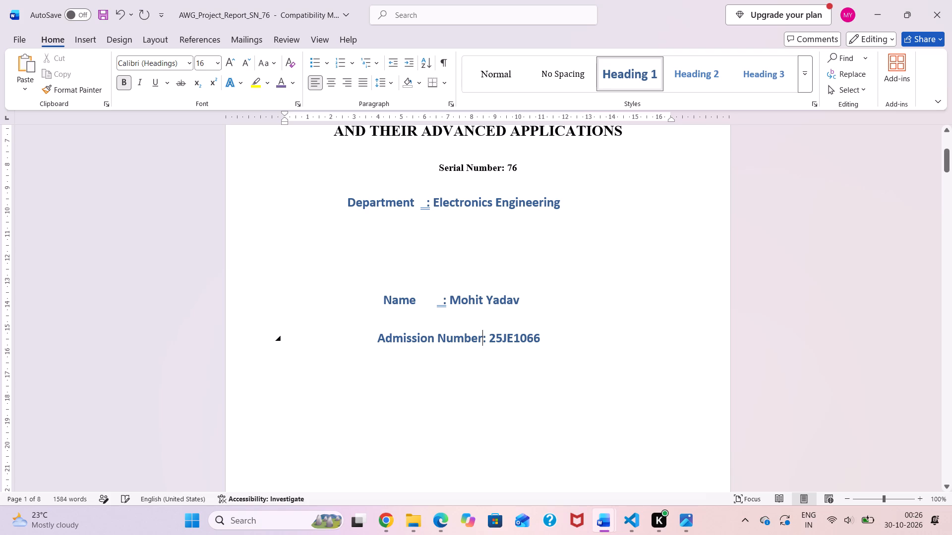
{"action": "key", "text": "BackSpace"}
{"action": "key", "text": "BackSpace"}
{"action": "key", "text": "BackSpace"}
{"action": "key", "text": "BackSpace"}
{"action": "key", "text": "BackSpace"}
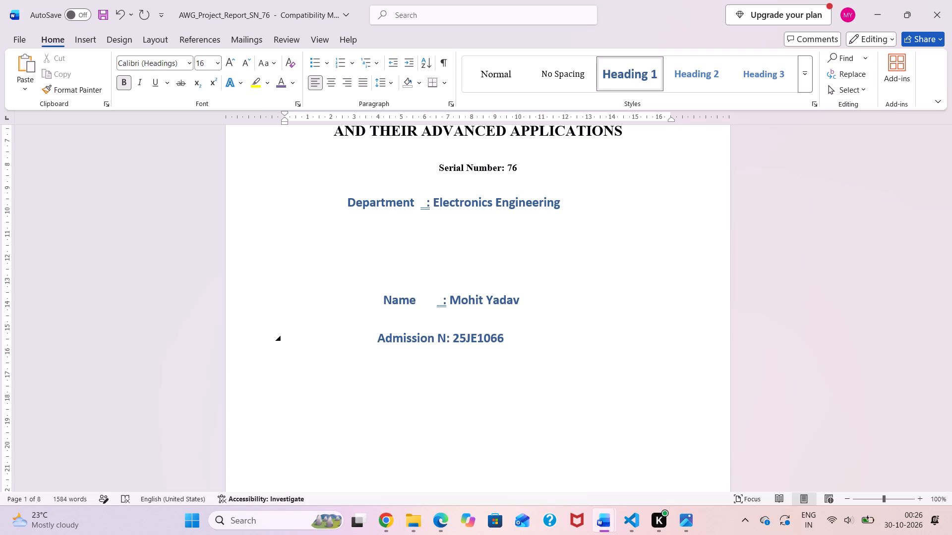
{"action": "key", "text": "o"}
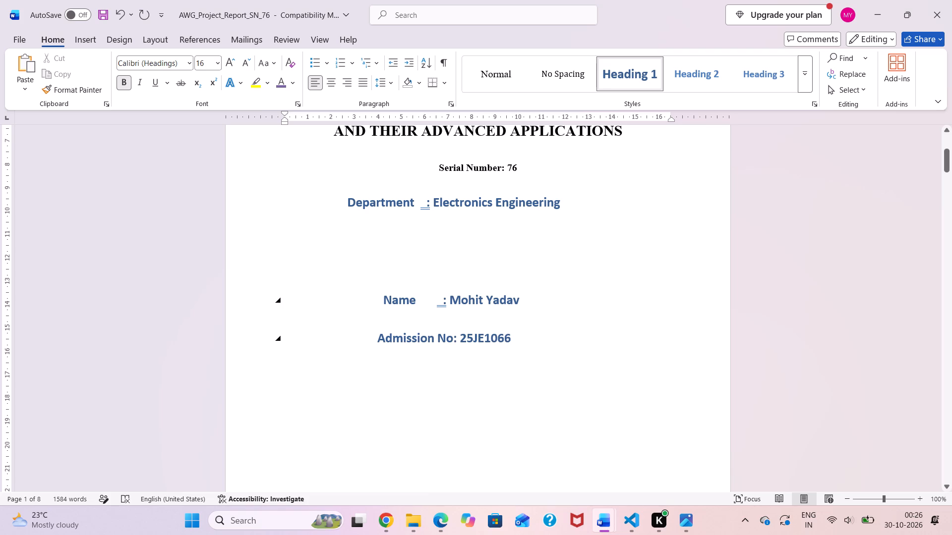
Reduce the gap before the colon on the cover page's Name line and add three extra spaces after the colon.
{"action": "left_click", "coordinate": [442, 304]}
{"action": "key", "text": "BackSpace"}
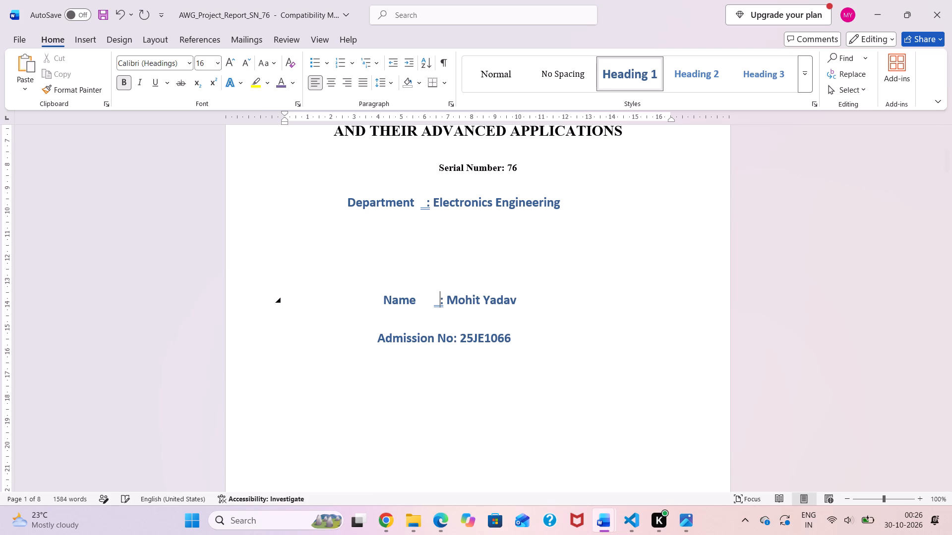
{"action": "key", "text": "BackSpace"}
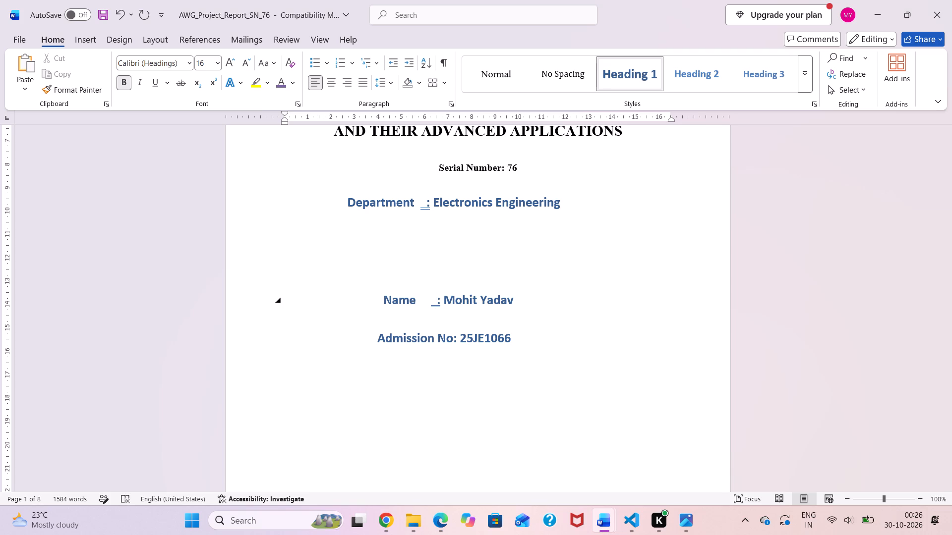
{"action": "key", "text": "BackSpace"}
{"action": "key", "text": "BackSpace"}
{"action": "key", "text": "BackSpace"}
{"action": "key", "text": "BackSpace"}
{"action": "key", "text": "BackSpace"}
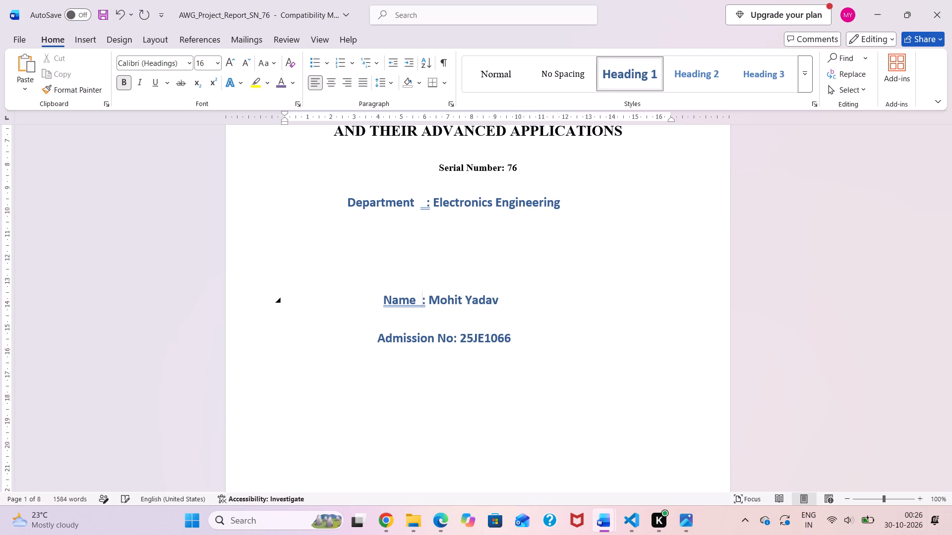
{"action": "left_click", "coordinate": [426, 304]}
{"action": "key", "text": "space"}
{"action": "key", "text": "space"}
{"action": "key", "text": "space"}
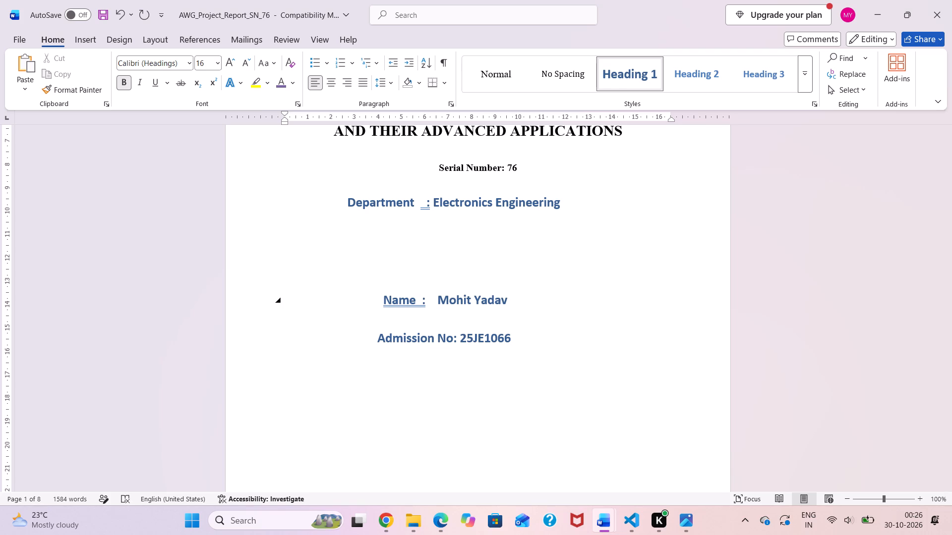
Insert a blank line after each of the first two paragraphs of the 1. Abstract section.
{"action": "scroll", "coordinate": [426, 304], "scroll_direction": "down", "scroll_amount": 4}
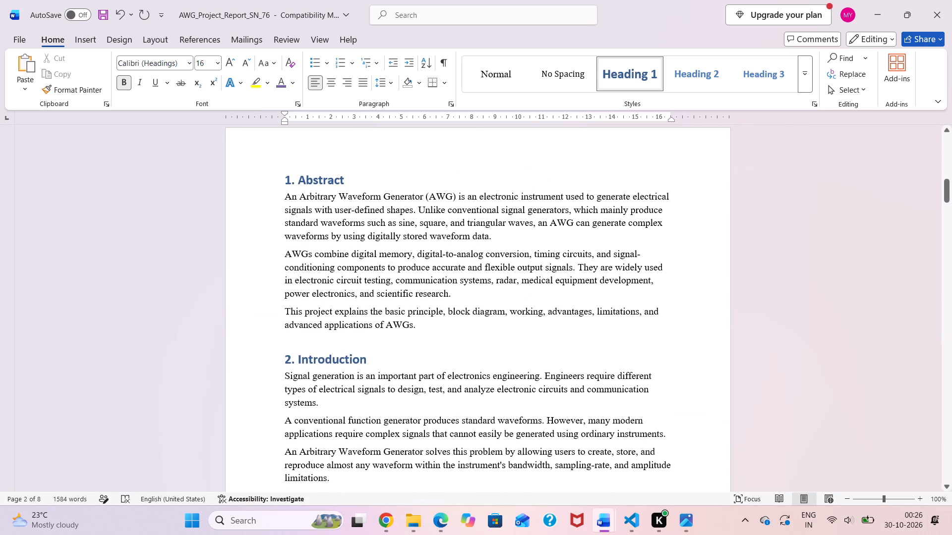
{"action": "left_click", "coordinate": [492, 239]}
{"action": "key", "text": "Return"}
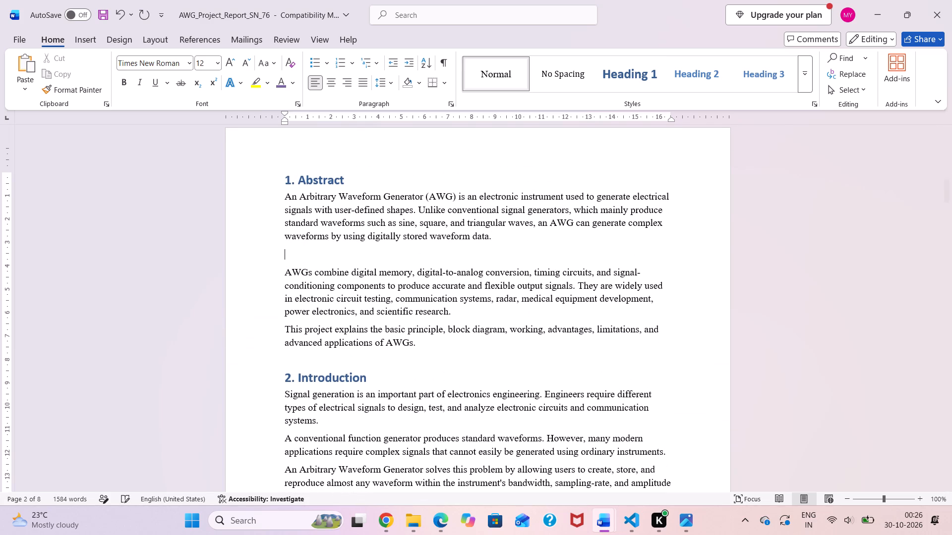
{"action": "left_click", "coordinate": [460, 310]}
{"action": "key", "text": "Return"}
Insert a blank line after the second and third paragraphs of the 2. Introduction section.
{"action": "scroll", "coordinate": [460, 310], "scroll_direction": "down", "scroll_amount": 1}
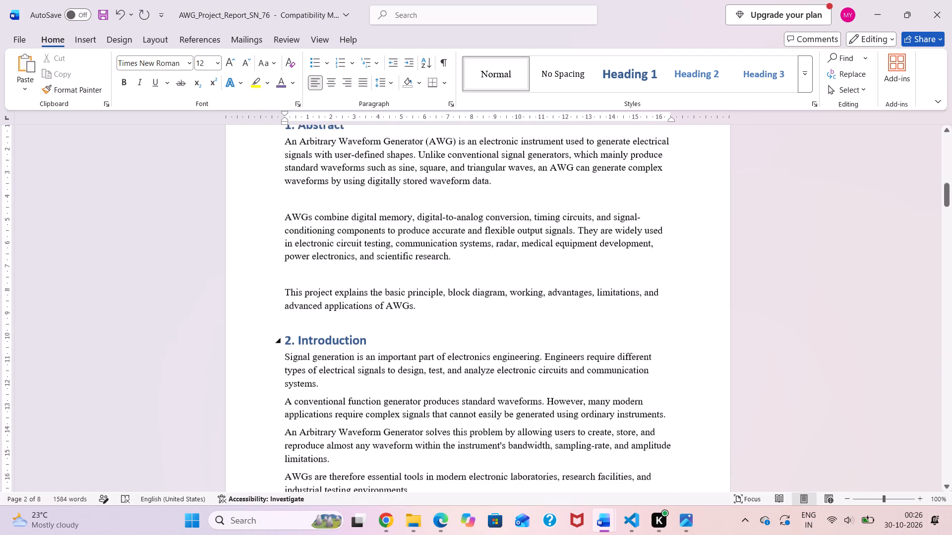
{"action": "scroll", "coordinate": [460, 310], "scroll_direction": "down", "scroll_amount": 1}
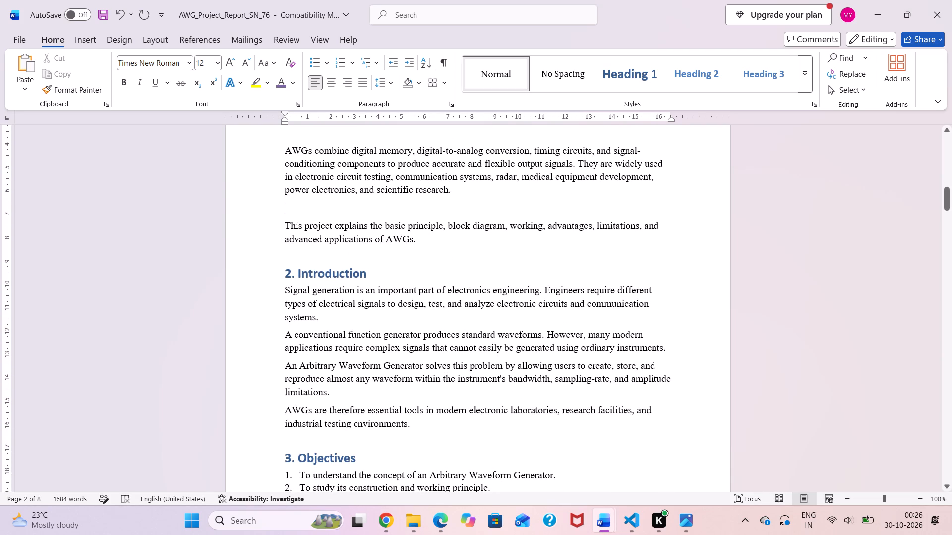
{"action": "left_click", "coordinate": [671, 347]}
{"action": "key", "text": "Return"}
{"action": "scroll", "coordinate": [671, 347], "scroll_direction": "down", "scroll_amount": 1}
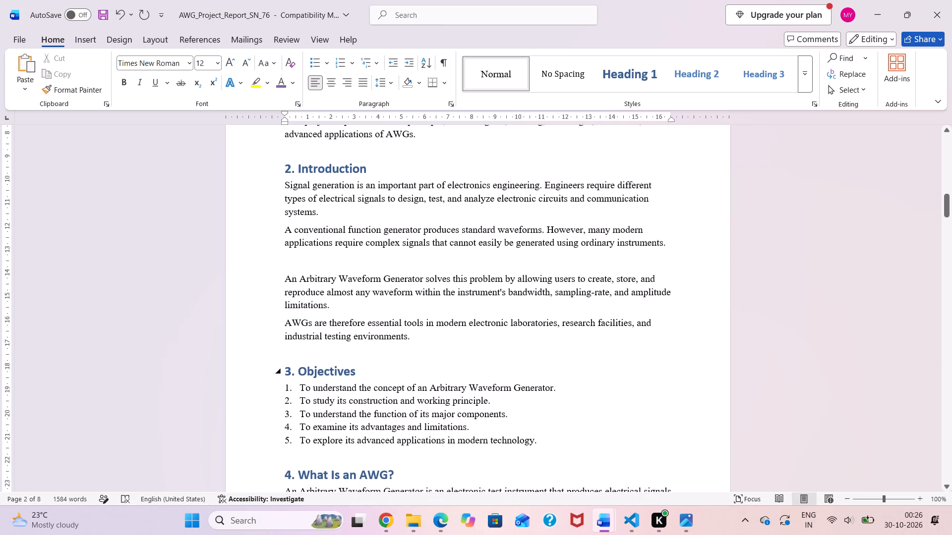
{"action": "left_click", "coordinate": [347, 307]}
{"action": "key", "text": "Return"}
Insert a blank line between the 3. Objectives heading and its numbered list.
{"action": "scroll", "coordinate": [347, 307], "scroll_direction": "down", "scroll_amount": 2}
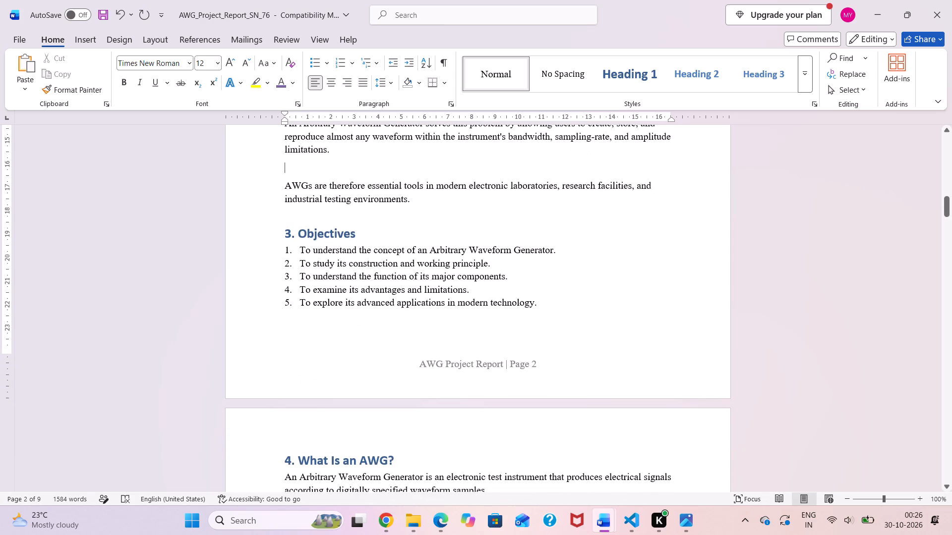
{"action": "left_click", "coordinate": [359, 237]}
{"action": "key", "text": "Return"}
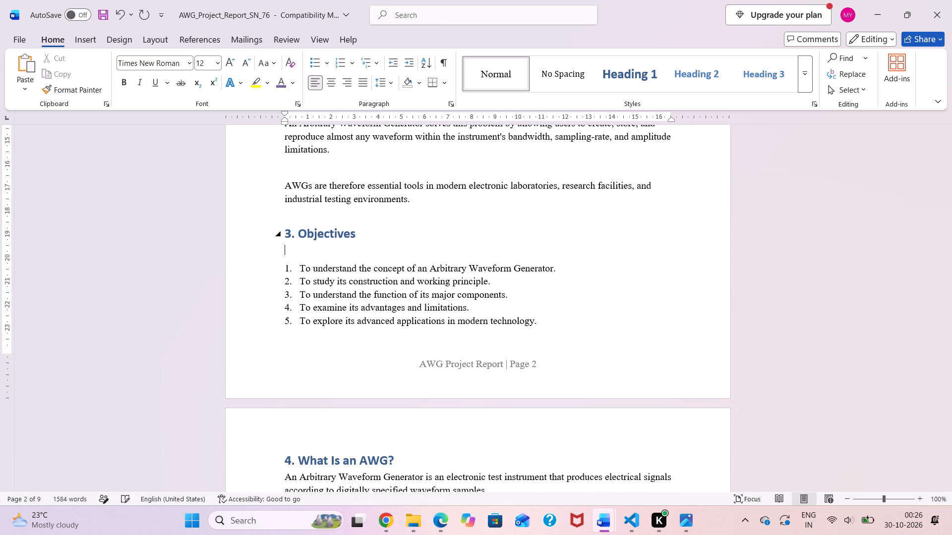
In section 4, What Is an AWG?, insert a blank line below the heading and after the paragraph ending in Converter (DAC).
{"action": "scroll", "coordinate": [359, 237], "scroll_direction": "down", "scroll_amount": 2}
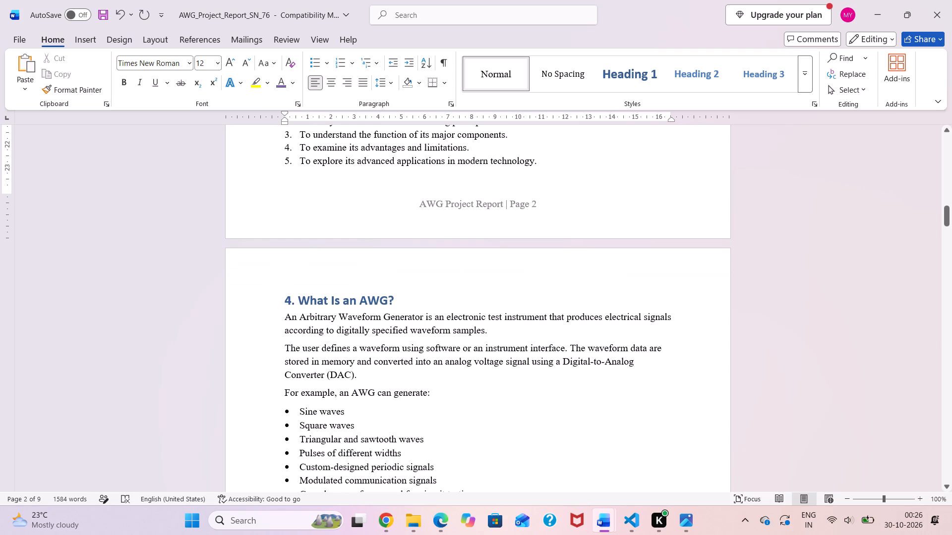
{"action": "left_click", "coordinate": [400, 302]}
{"action": "key", "text": "Return"}
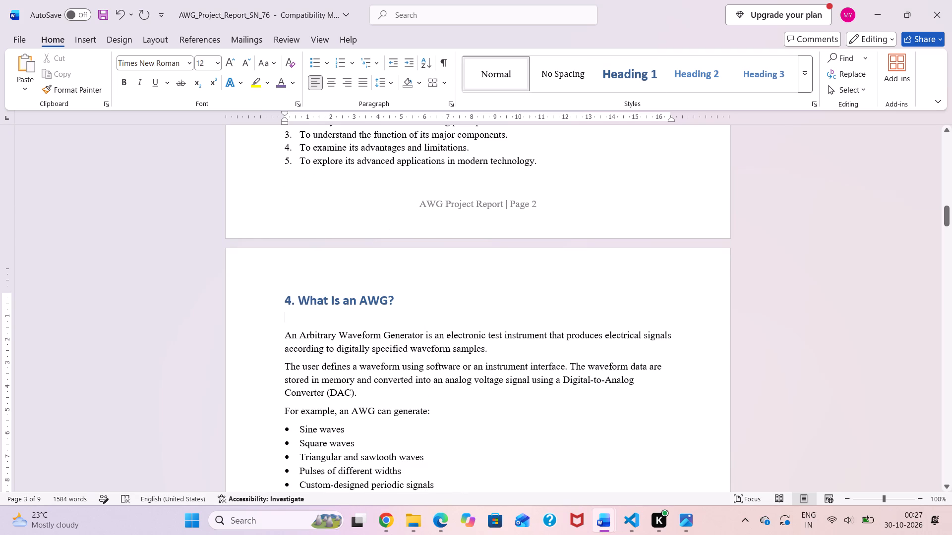
{"action": "scroll", "coordinate": [360, 393], "scroll_direction": "down", "scroll_amount": 1}
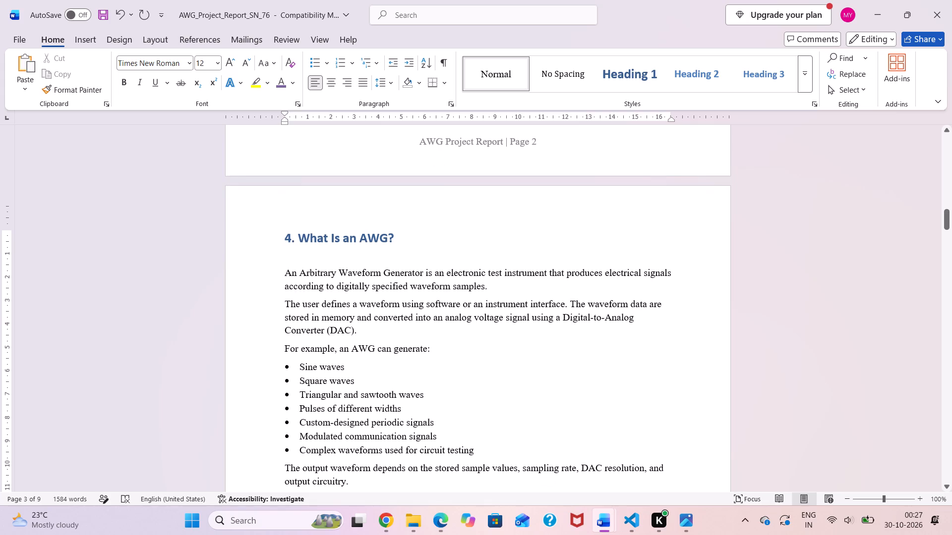
{"action": "left_click", "coordinate": [358, 331]}
{"action": "key", "text": "Return"}
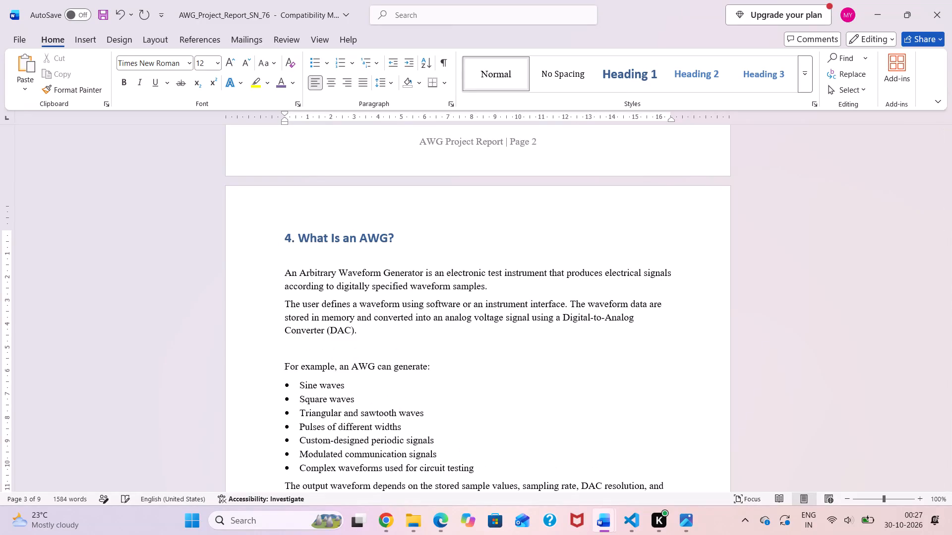
Add an empty line after the last bullet, Complex waveforms used for circuit testing, in section 4.
{"action": "scroll", "coordinate": [358, 331], "scroll_direction": "down", "scroll_amount": 1}
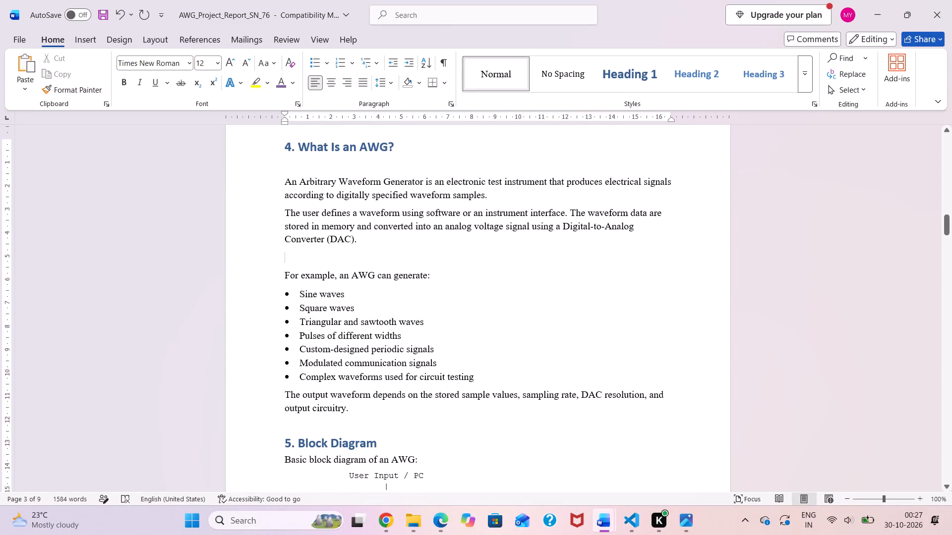
{"action": "left_click", "coordinate": [483, 383]}
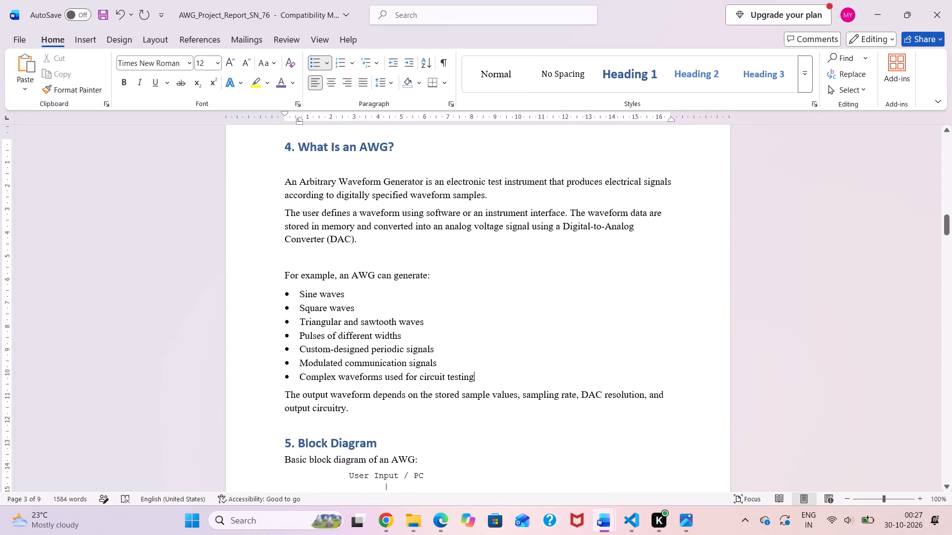
{"action": "key", "text": "Return"}
{"action": "scroll", "coordinate": [483, 383], "scroll_direction": "down", "scroll_amount": 2}
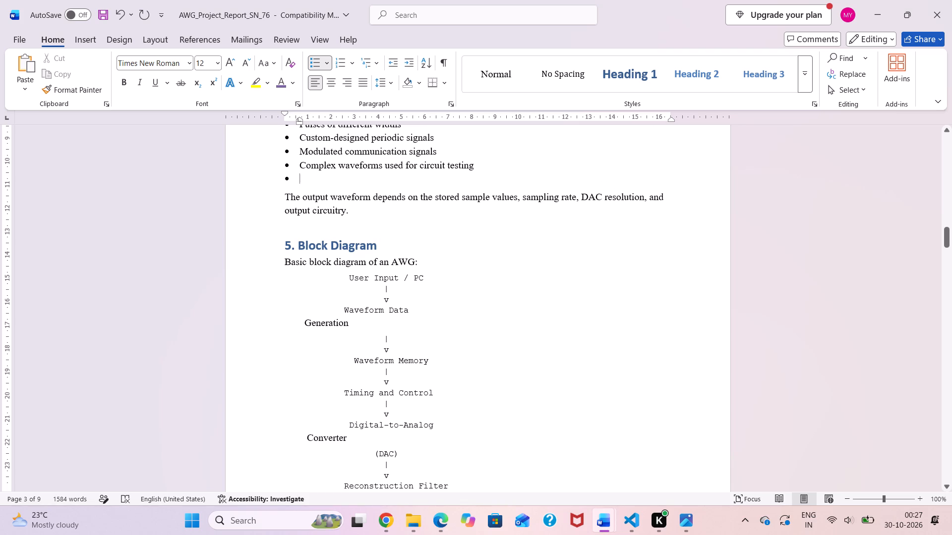
{"action": "key", "text": "ctrl+z"}
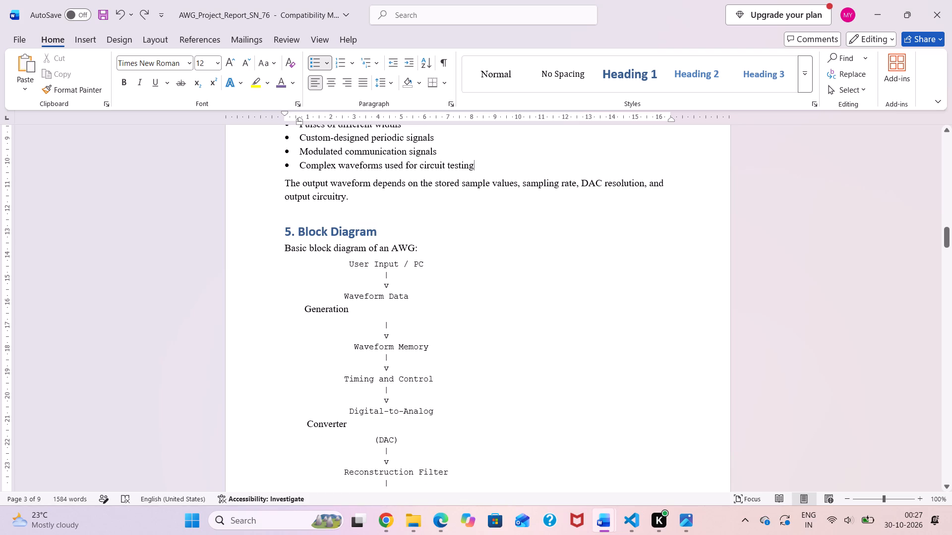
{"action": "key", "text": "Return"}
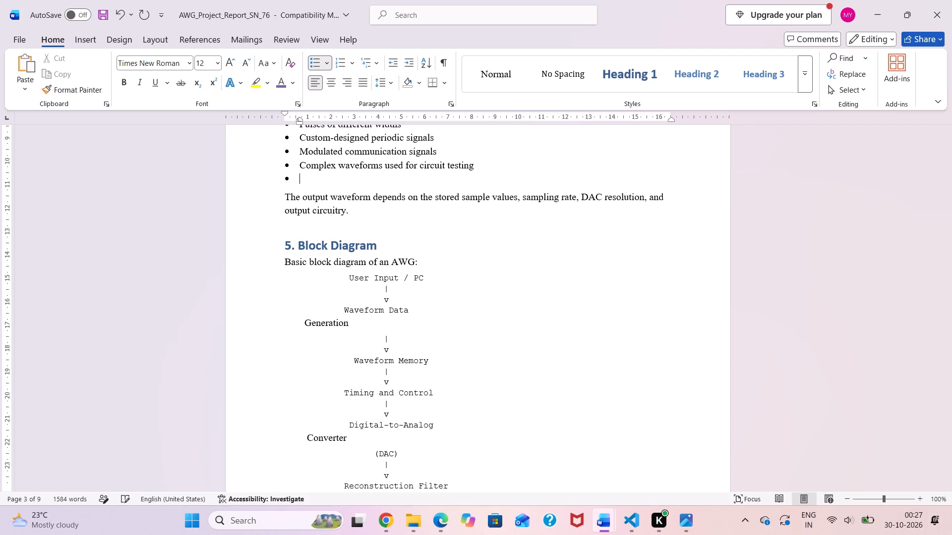
{"action": "left_click", "coordinate": [505, 212]}
{"action": "scroll", "coordinate": [505, 212], "scroll_direction": "down", "scroll_amount": 2}
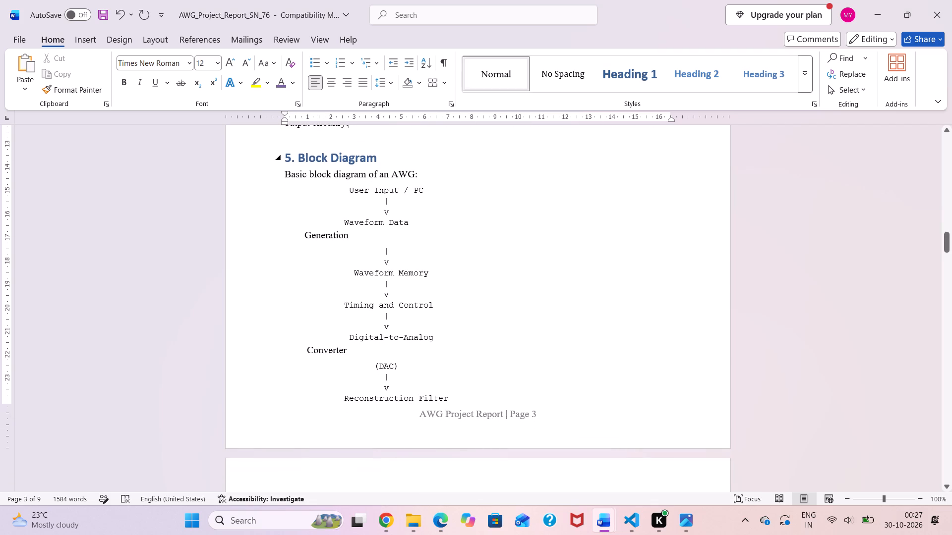
Insert a blank line between the 5. Block Diagram heading and its intro sentence, undoing the automatic conversion to a numbered list.
{"action": "left_click", "coordinate": [400, 164]}
{"action": "key", "text": "Return"}
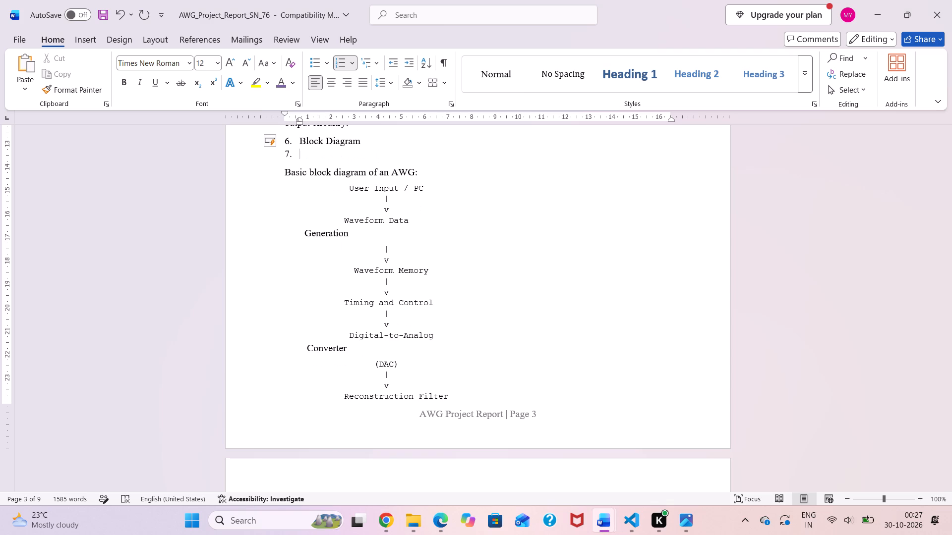
{"action": "key", "text": "ctrl+z"}
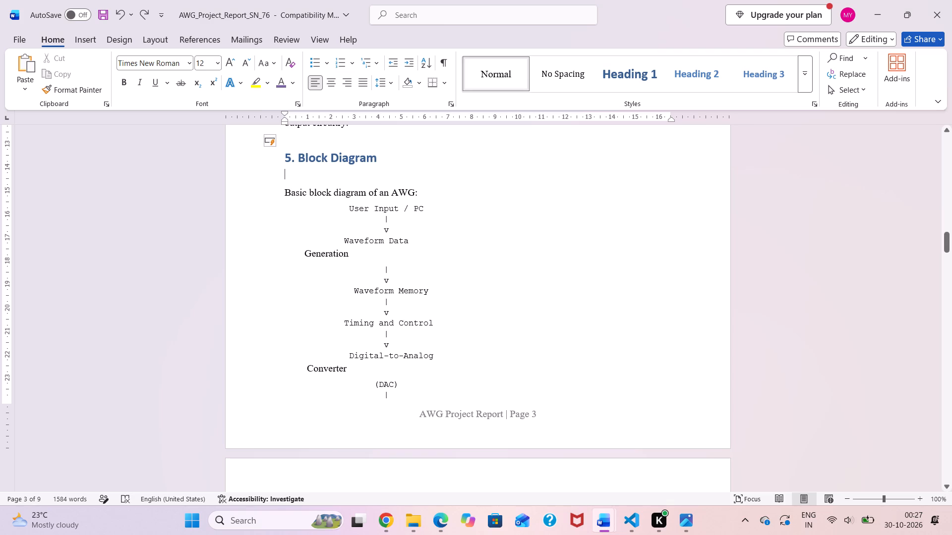
{"action": "left_click", "coordinate": [350, 174]}
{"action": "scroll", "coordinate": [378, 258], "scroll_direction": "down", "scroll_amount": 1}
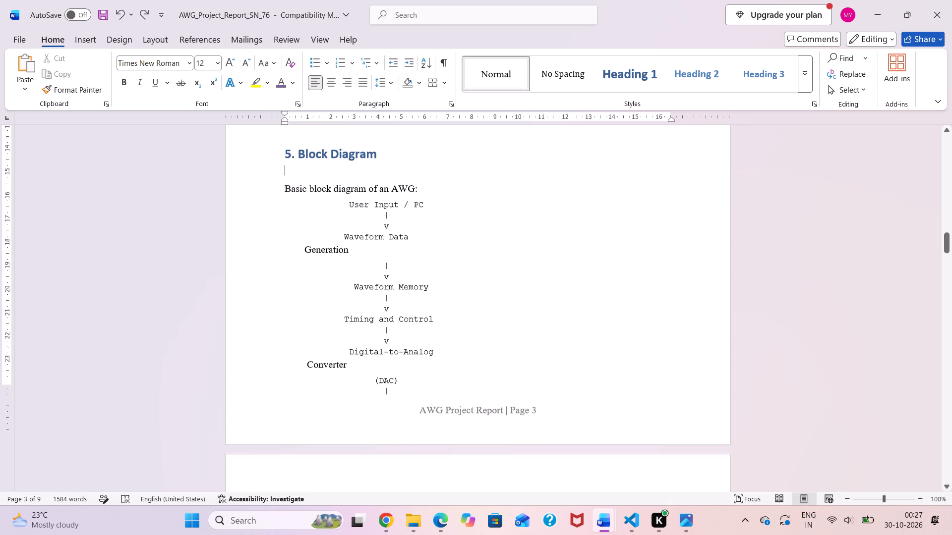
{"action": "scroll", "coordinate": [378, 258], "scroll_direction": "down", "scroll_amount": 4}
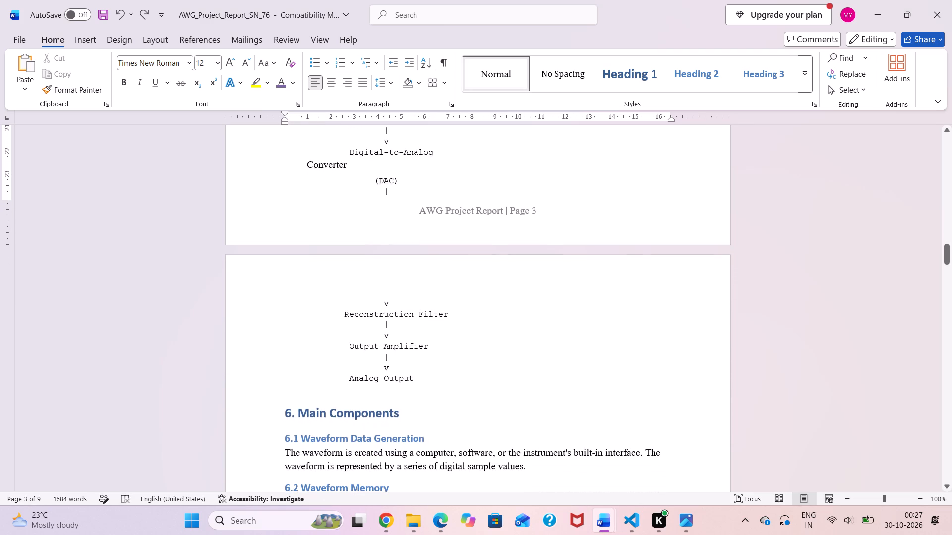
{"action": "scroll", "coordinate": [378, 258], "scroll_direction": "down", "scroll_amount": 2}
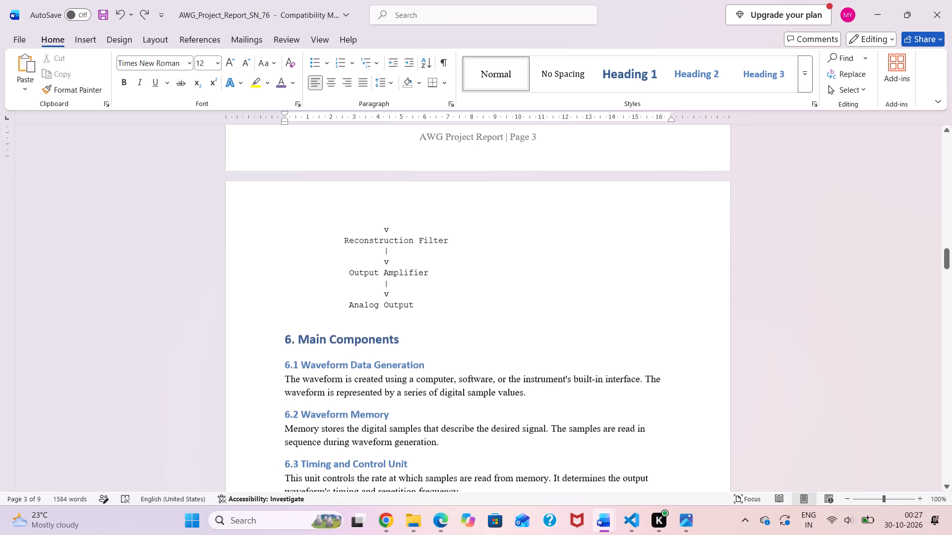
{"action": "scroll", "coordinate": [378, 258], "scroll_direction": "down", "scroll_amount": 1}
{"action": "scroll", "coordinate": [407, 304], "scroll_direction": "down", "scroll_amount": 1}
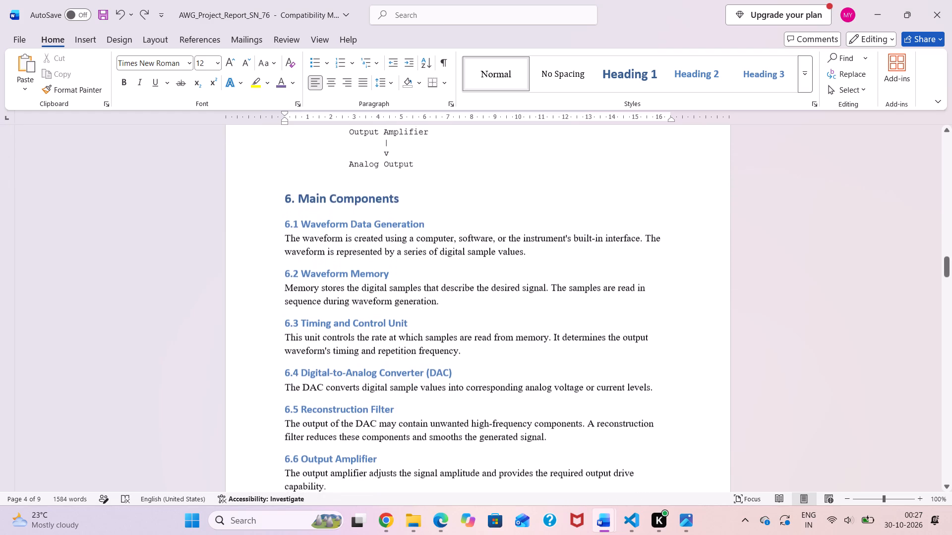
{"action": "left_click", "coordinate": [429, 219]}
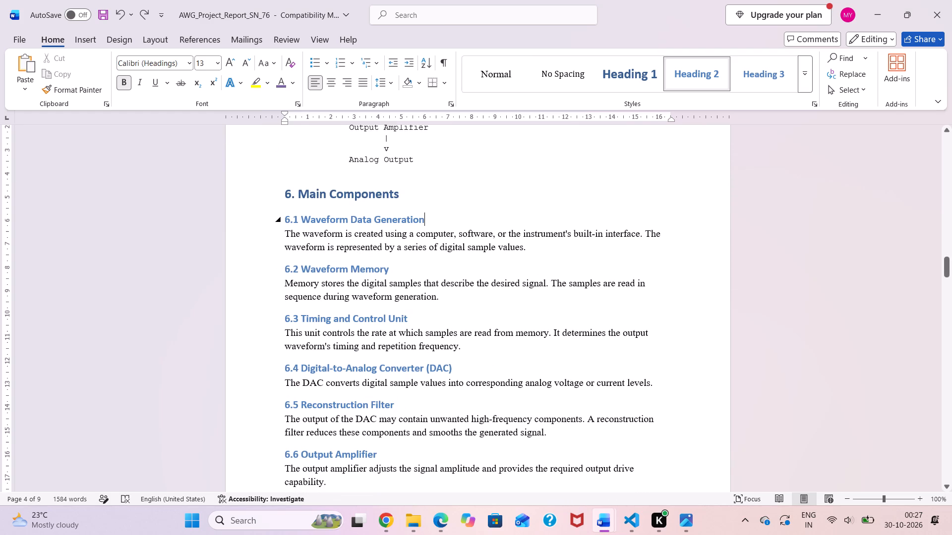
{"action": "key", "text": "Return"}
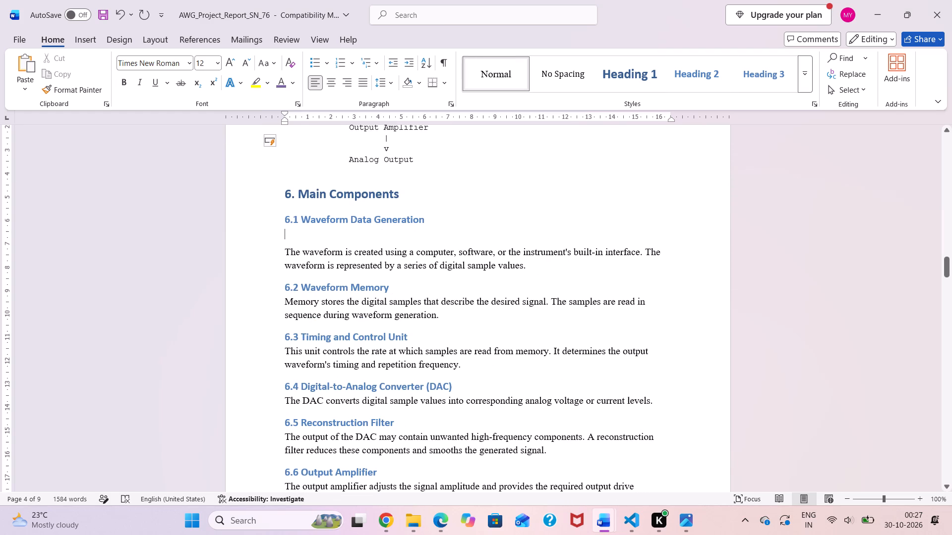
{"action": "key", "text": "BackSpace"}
Insert a blank line after each of the paragraphs under 6.1 Waveform Data Generation, 6.2 Waveform Memory and 6.3 Timing and Control Unit.
{"action": "left_click", "coordinate": [535, 250]}
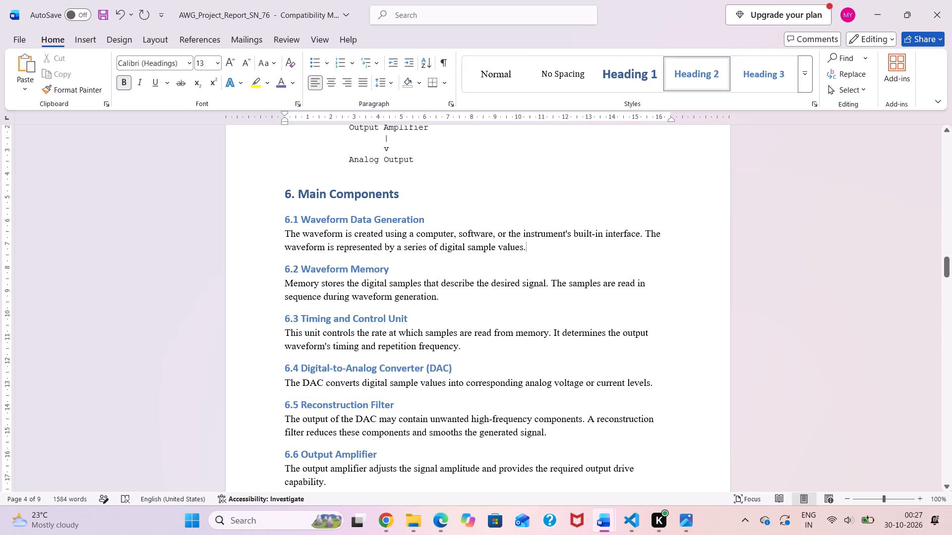
{"action": "key", "text": "Return"}
{"action": "scroll", "coordinate": [535, 250], "scroll_direction": "down", "scroll_amount": 1}
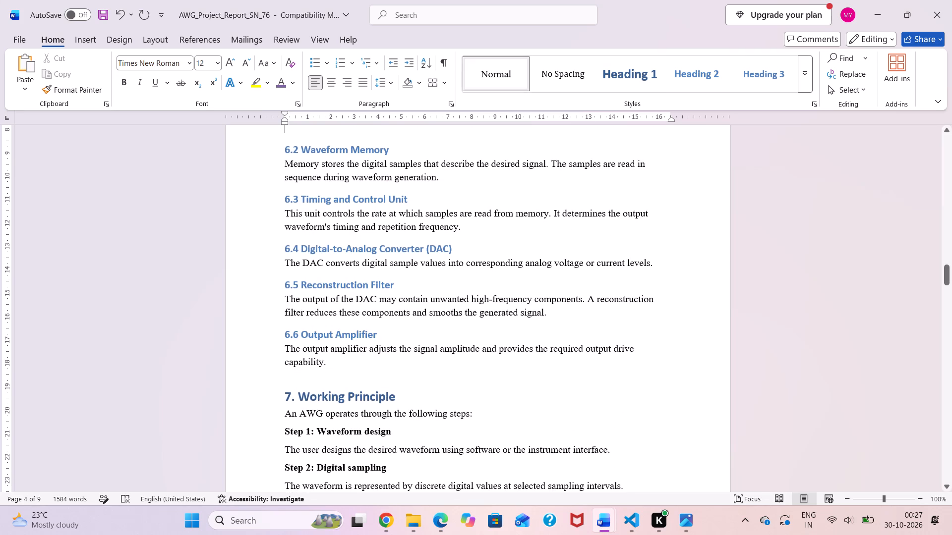
{"action": "left_click", "coordinate": [456, 183]}
{"action": "key", "text": "Return"}
{"action": "left_click", "coordinate": [469, 242]}
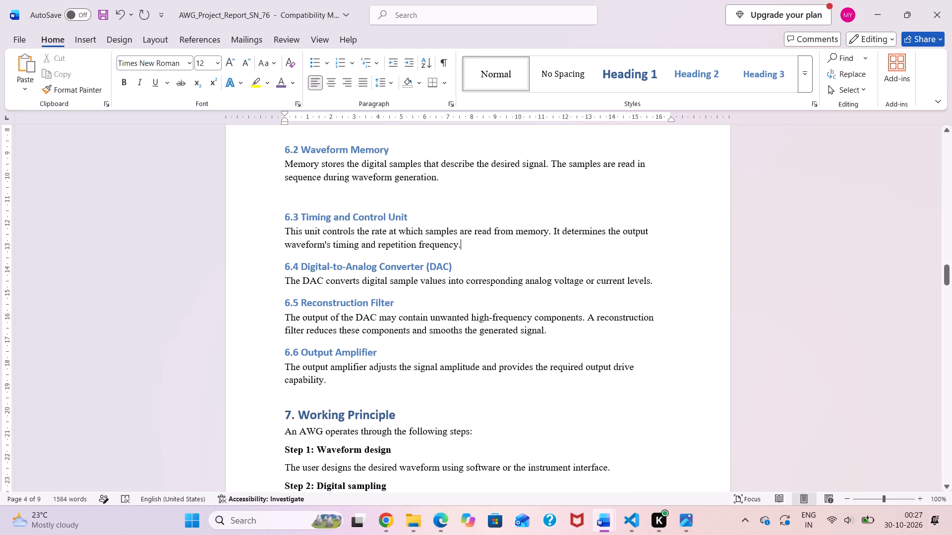
{"action": "key", "text": "Return"}
Insert a blank line after each of the paragraphs under 6.4 Digital-to-Analog Converter (DAC), 6.5 Reconstruction Filter and 6.6 Output Amplifier.
{"action": "scroll", "coordinate": [469, 242], "scroll_direction": "down", "scroll_amount": 1}
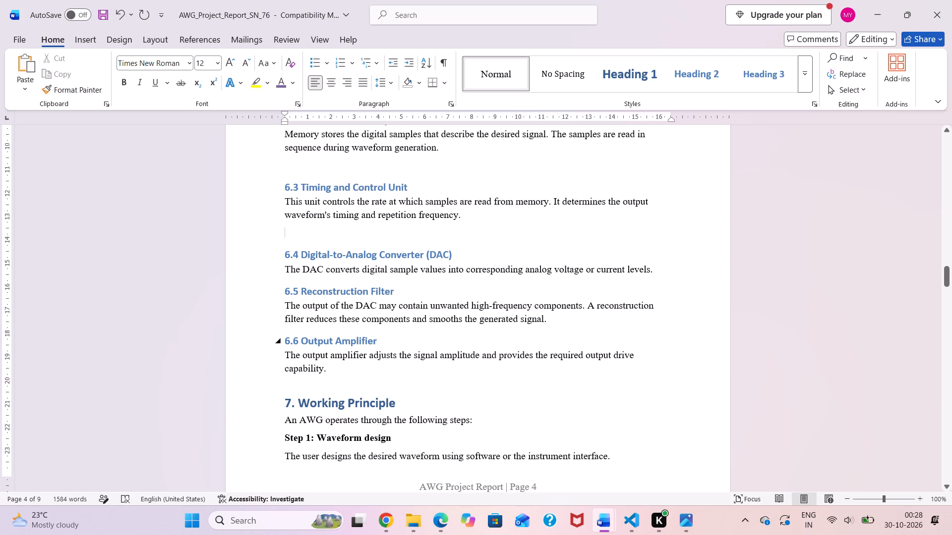
{"action": "scroll", "coordinate": [389, 333], "scroll_direction": "down", "scroll_amount": 1}
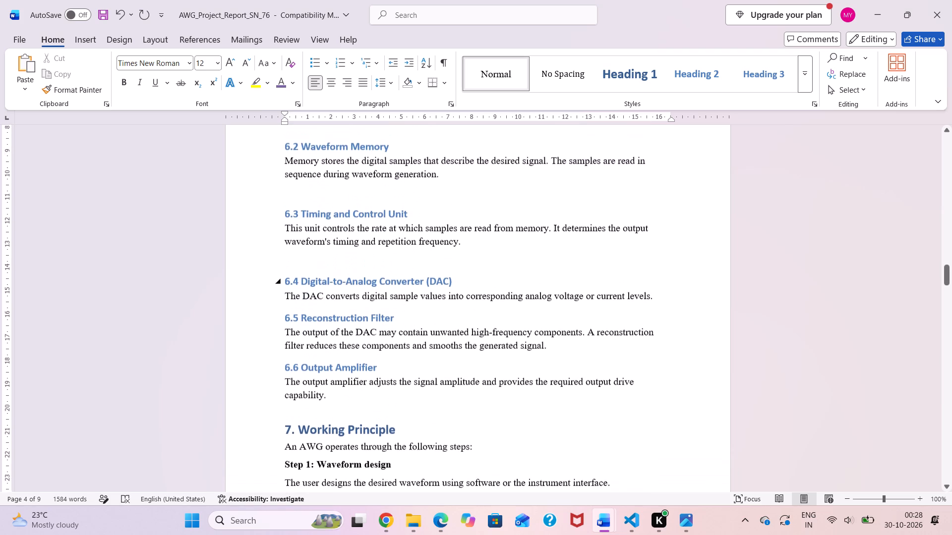
{"action": "left_click", "coordinate": [654, 263]}
{"action": "key", "text": "Return"}
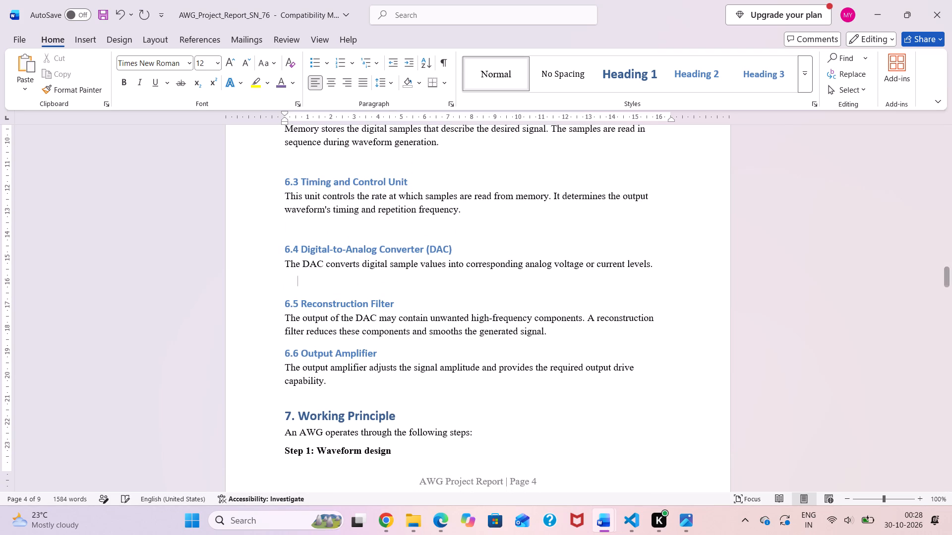
{"action": "left_click", "coordinate": [600, 324]}
{"action": "key", "text": "Return"}
{"action": "scroll", "coordinate": [600, 324], "scroll_direction": "down", "scroll_amount": 1}
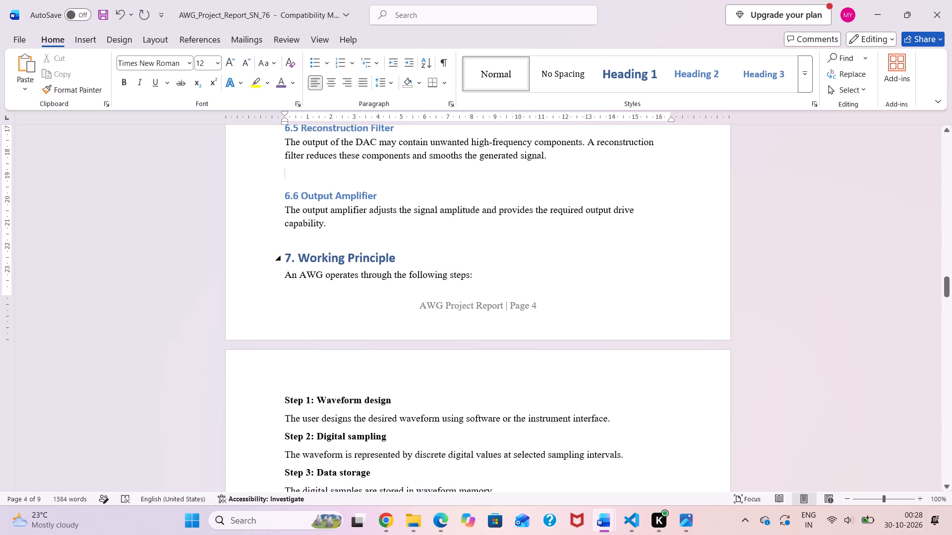
{"action": "left_click", "coordinate": [372, 226]}
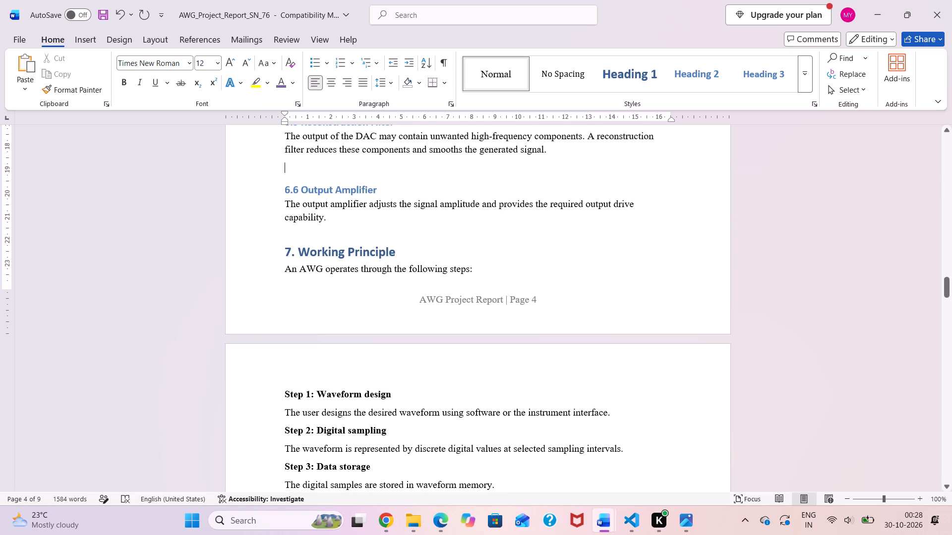
{"action": "key", "text": "Return"}
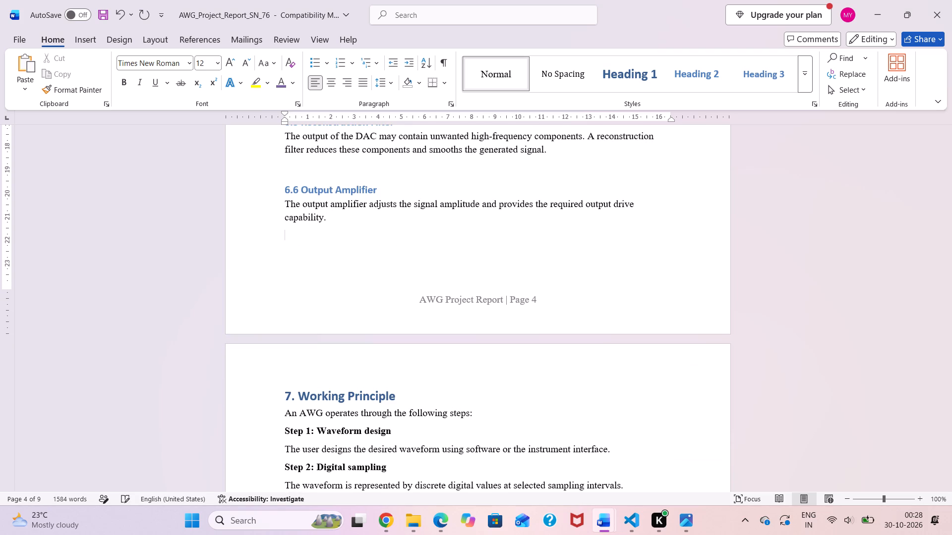
In 7. Working Principle, insert one blank line after the Step 1 description and two after the Step 2 description.
{"action": "scroll", "coordinate": [372, 226], "scroll_direction": "down", "scroll_amount": 3}
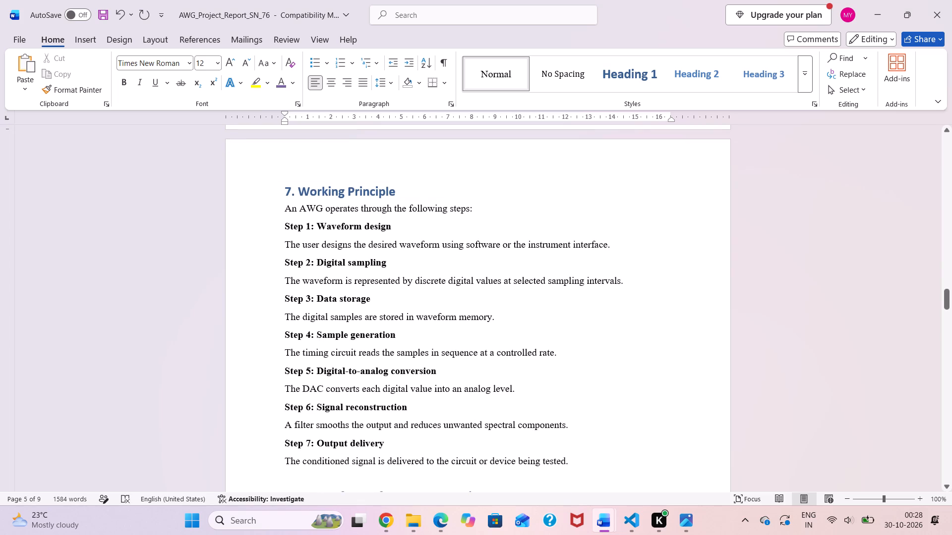
{"action": "left_click", "coordinate": [618, 245]}
{"action": "key", "text": "Return"}
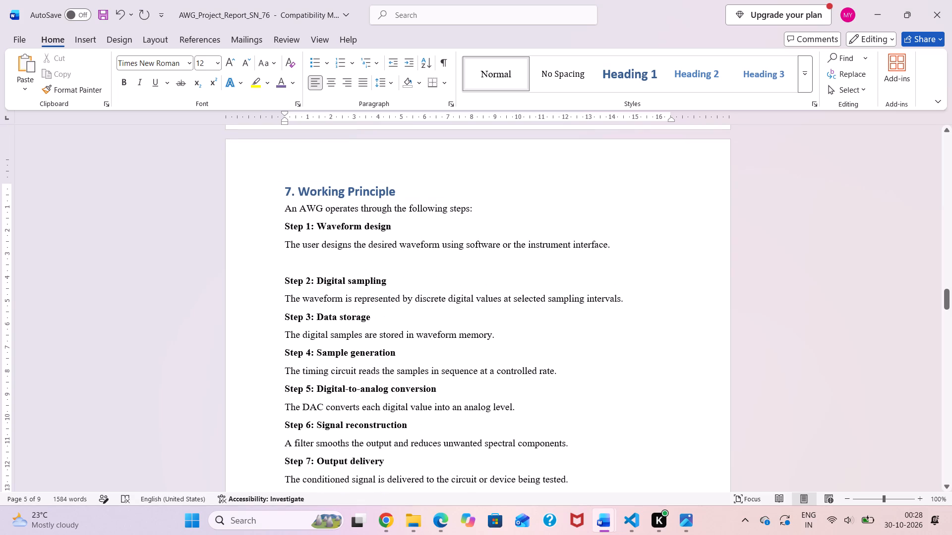
{"action": "left_click", "coordinate": [635, 301]}
{"action": "key", "text": "Return"}
{"action": "scroll", "coordinate": [635, 301], "scroll_direction": "down", "scroll_amount": 1}
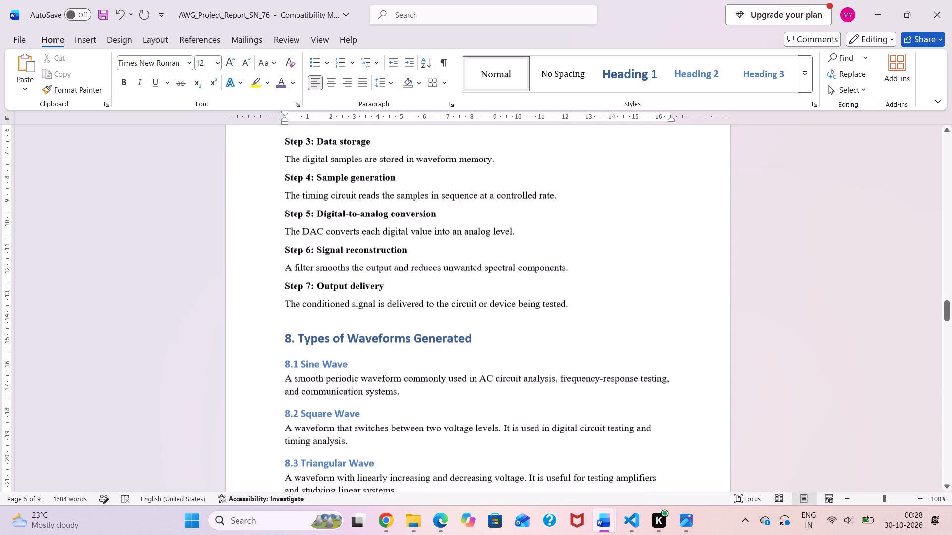
{"action": "left_click", "coordinate": [500, 159]}
{"action": "key", "text": "Return"}
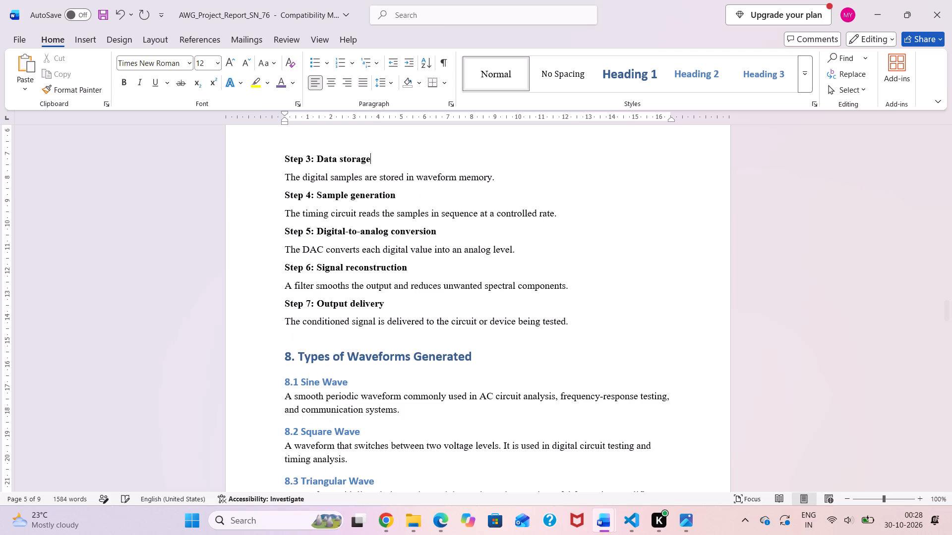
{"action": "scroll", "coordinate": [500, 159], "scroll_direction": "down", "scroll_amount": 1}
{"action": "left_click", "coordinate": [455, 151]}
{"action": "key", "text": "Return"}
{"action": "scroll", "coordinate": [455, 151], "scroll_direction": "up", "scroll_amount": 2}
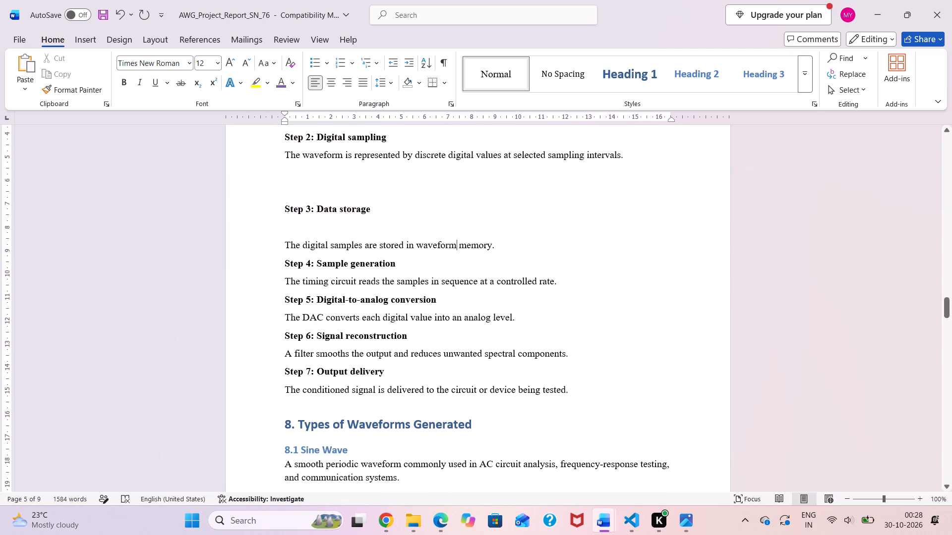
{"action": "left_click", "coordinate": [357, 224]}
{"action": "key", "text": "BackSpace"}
Insert a blank line after the Step 3: Data storage description and after the Step 4: Sample generation description.
{"action": "left_click", "coordinate": [510, 223]}
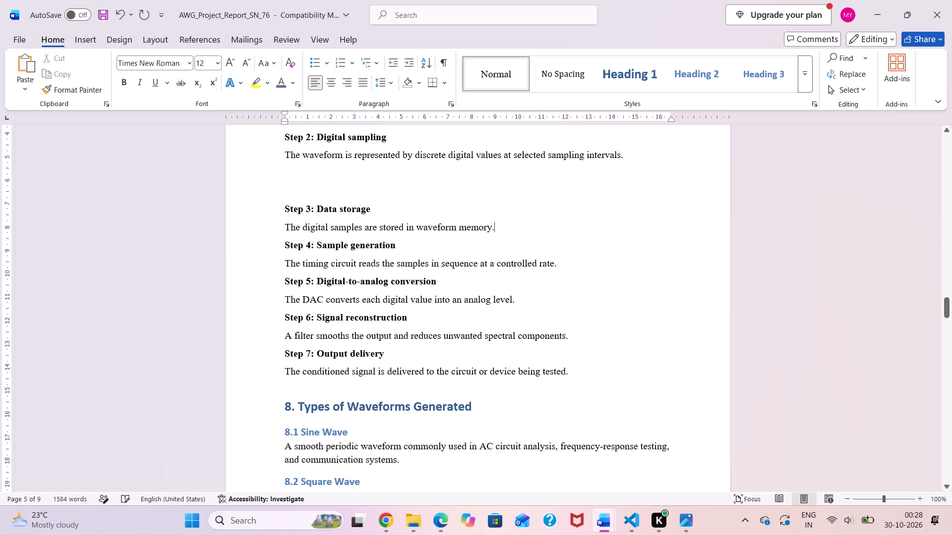
{"action": "key", "text": "Return"}
{"action": "scroll", "coordinate": [510, 223], "scroll_direction": "down", "scroll_amount": 1}
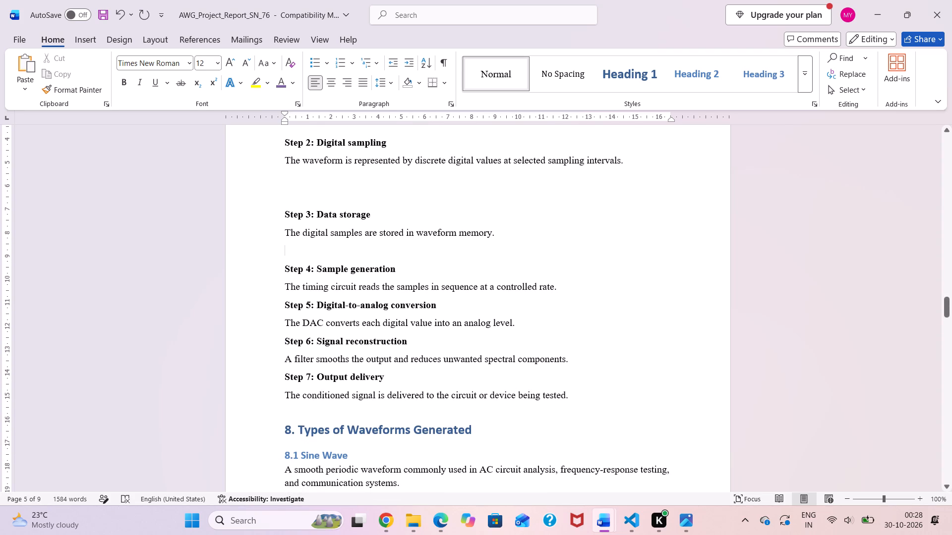
{"action": "left_click", "coordinate": [567, 285]}
{"action": "key", "text": "Return"}
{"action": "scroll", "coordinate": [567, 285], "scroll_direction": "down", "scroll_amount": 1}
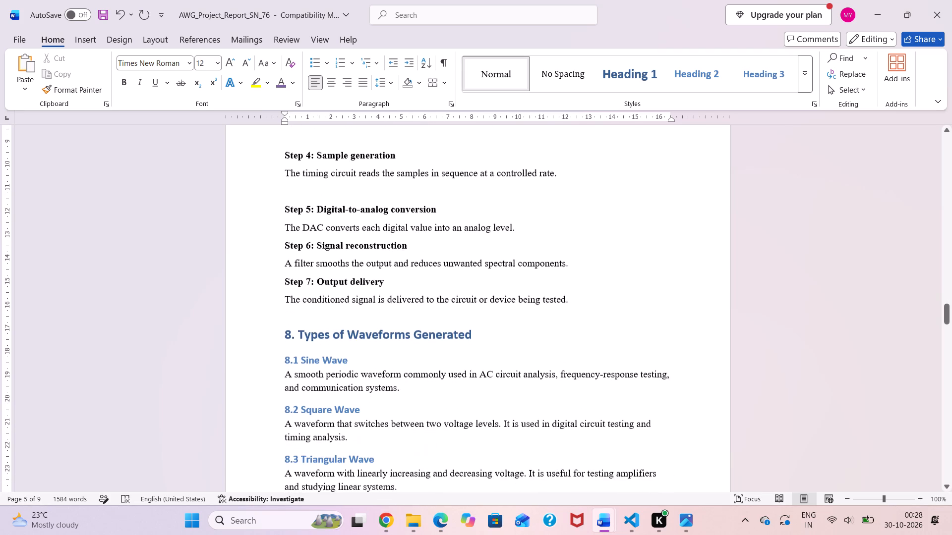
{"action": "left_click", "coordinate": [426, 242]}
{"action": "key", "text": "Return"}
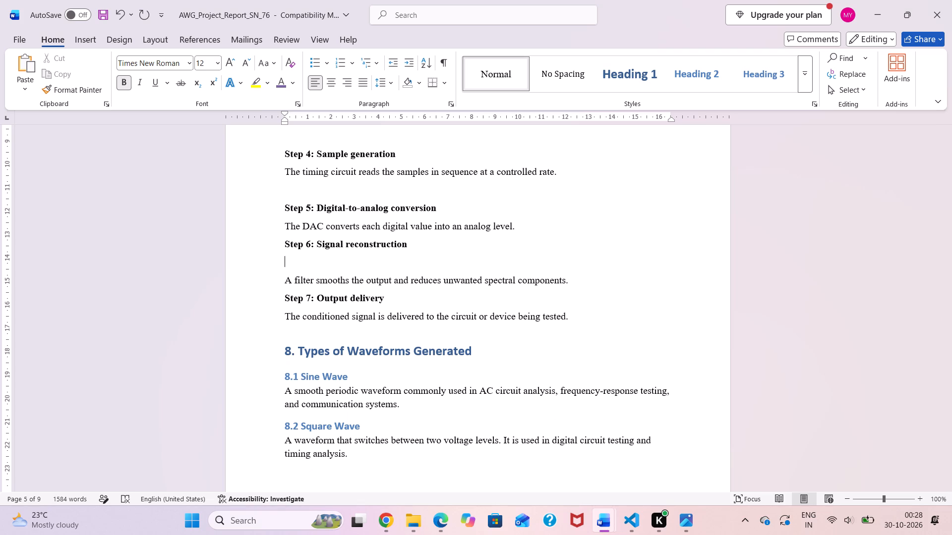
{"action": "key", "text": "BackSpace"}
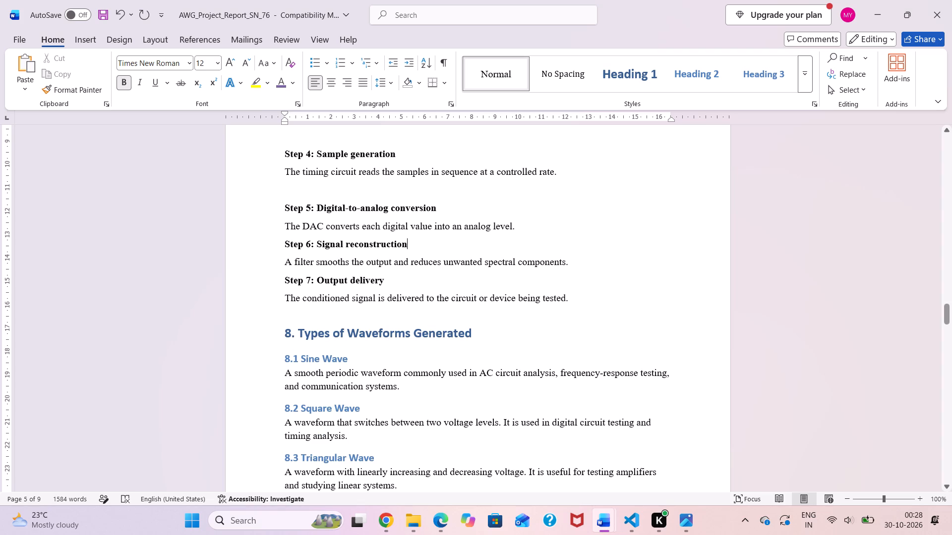
Insert a blank line between the 9. Important Technical Parameters heading and its parameter table.
{"action": "scroll", "coordinate": [427, 329], "scroll_direction": "down", "scroll_amount": 1}
{"action": "scroll", "coordinate": [427, 329], "scroll_direction": "up", "scroll_amount": 3}
{"action": "scroll", "coordinate": [427, 329], "scroll_direction": "down", "scroll_amount": 1}
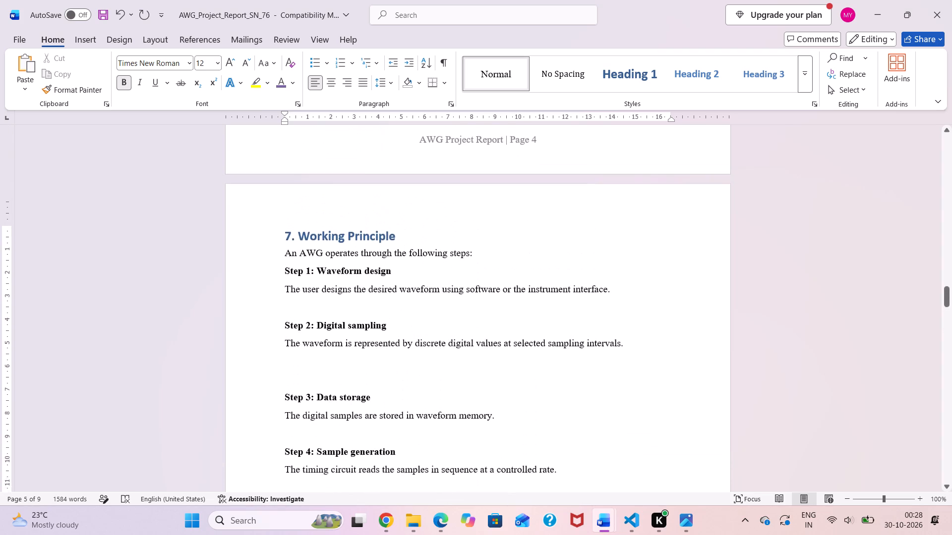
{"action": "scroll", "coordinate": [427, 329], "scroll_direction": "down", "scroll_amount": 2}
{"action": "scroll", "coordinate": [427, 329], "scroll_direction": "up", "scroll_amount": 1}
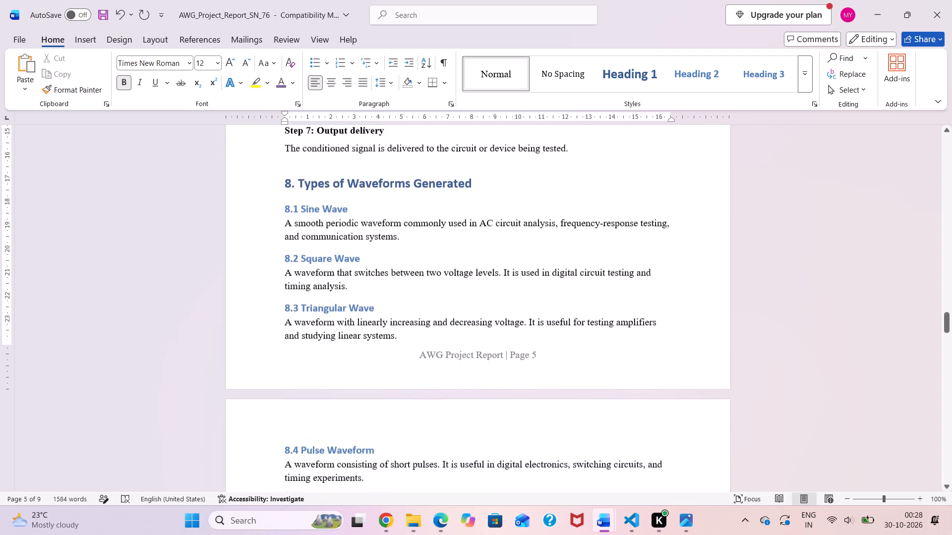
{"action": "scroll", "coordinate": [427, 329], "scroll_direction": "down", "scroll_amount": 4}
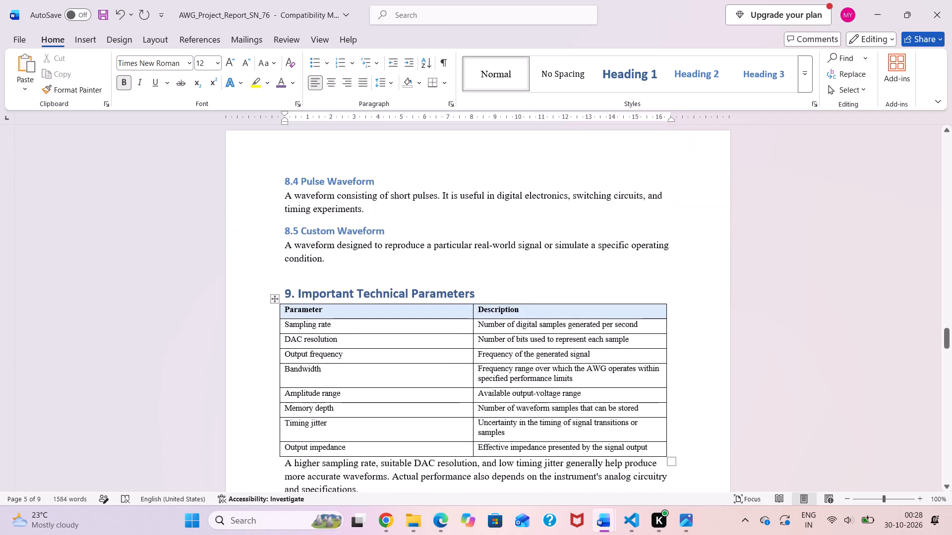
{"action": "scroll", "coordinate": [427, 329], "scroll_direction": "down", "scroll_amount": 1}
{"action": "left_click", "coordinate": [483, 250]}
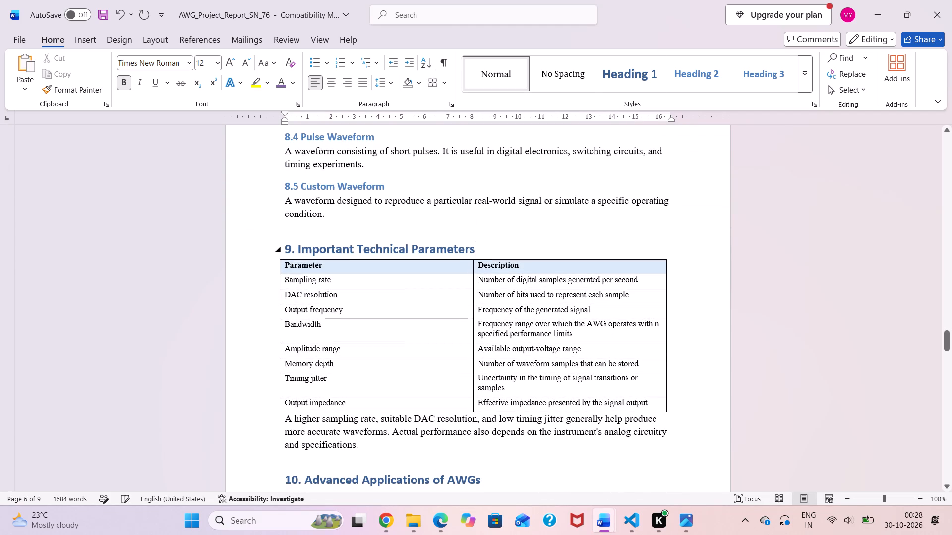
{"action": "key", "text": "Return"}
{"action": "scroll", "coordinate": [483, 250], "scroll_direction": "down", "scroll_amount": 1}
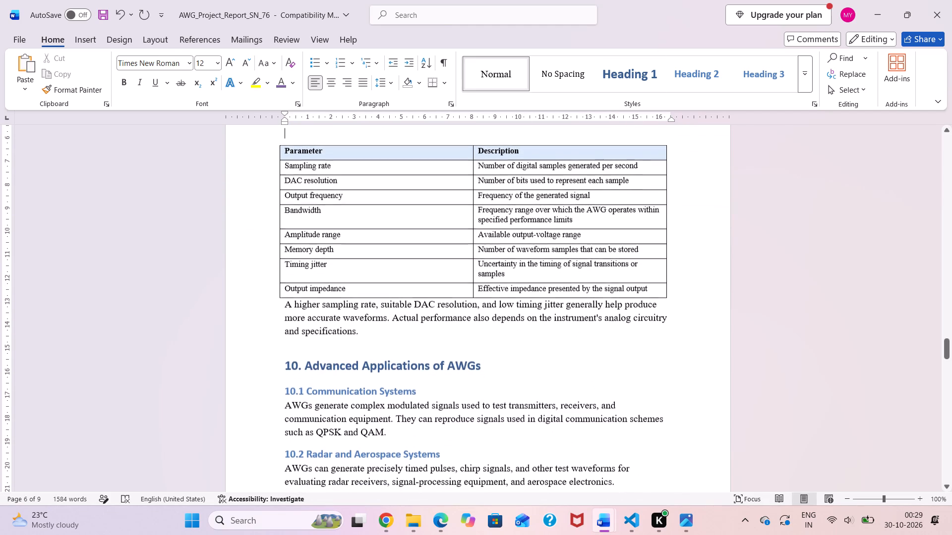
Insert a blank line between the parameter table in section 9 and the paragraph starting "A higher sampling rate".
{"action": "left_click", "coordinate": [682, 296]}
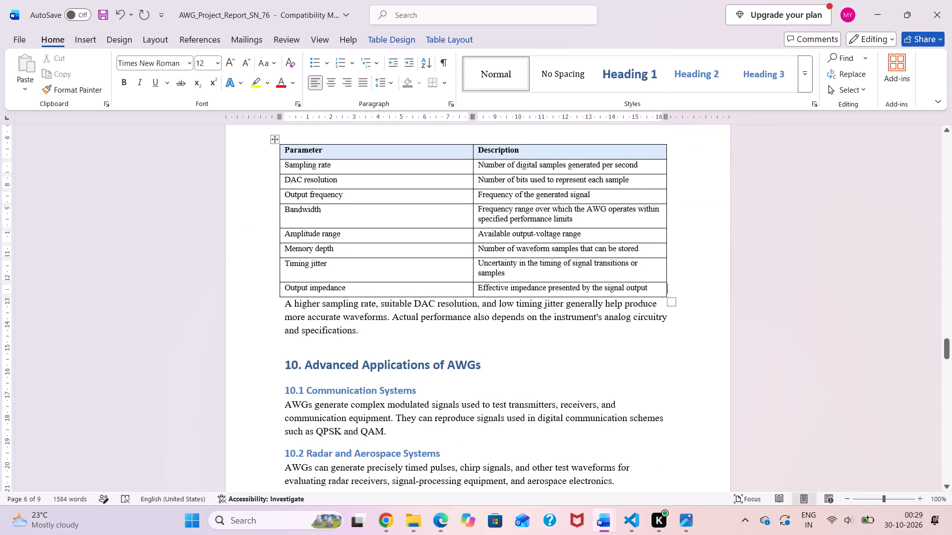
{"action": "left_click", "coordinate": [279, 304]}
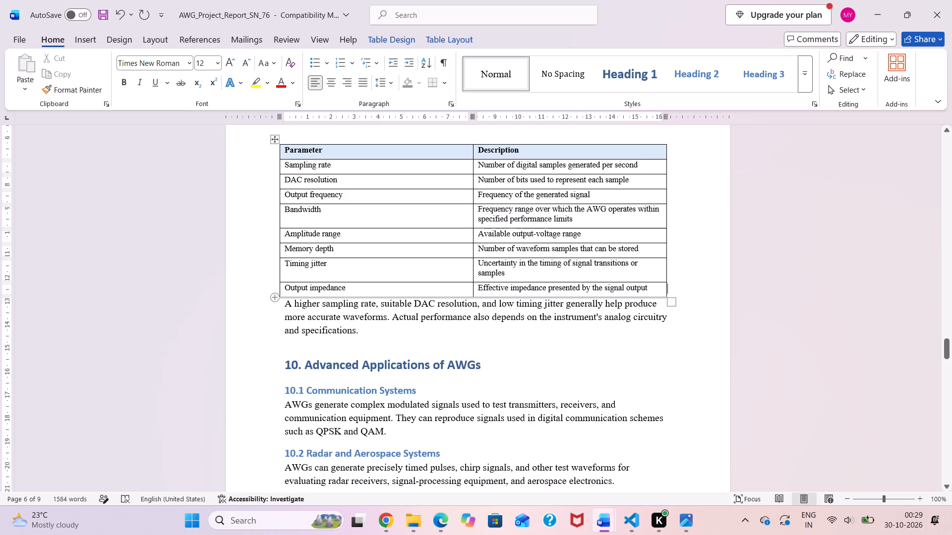
{"action": "key", "text": "Return"}
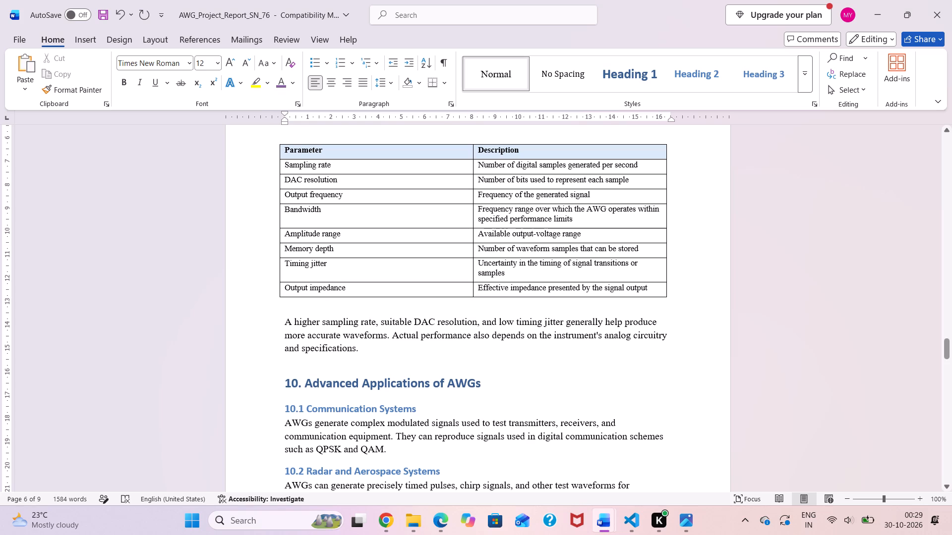
Insert a blank line after the 10.1 Communication Systems paragraph and after the 10.3 Medical Electronics paragraph.
{"action": "scroll", "coordinate": [305, 355], "scroll_direction": "up", "scroll_amount": 1, "text": "ctrl"}
{"action": "scroll", "coordinate": [360, 351], "scroll_direction": "down", "scroll_amount": 1}
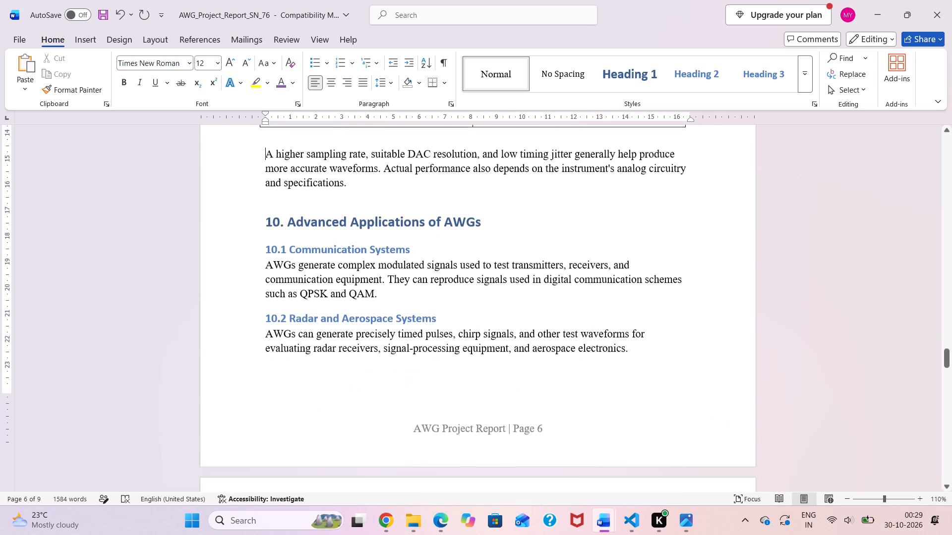
{"action": "scroll", "coordinate": [360, 351], "scroll_direction": "down", "scroll_amount": 1}
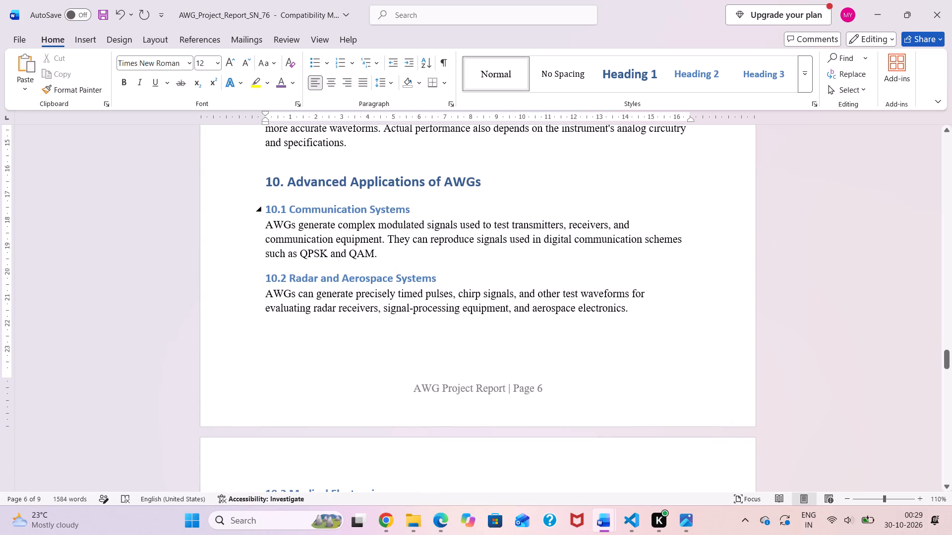
{"action": "left_click", "coordinate": [390, 257]}
{"action": "key", "text": "Return"}
{"action": "scroll", "coordinate": [390, 257], "scroll_direction": "down", "scroll_amount": 2}
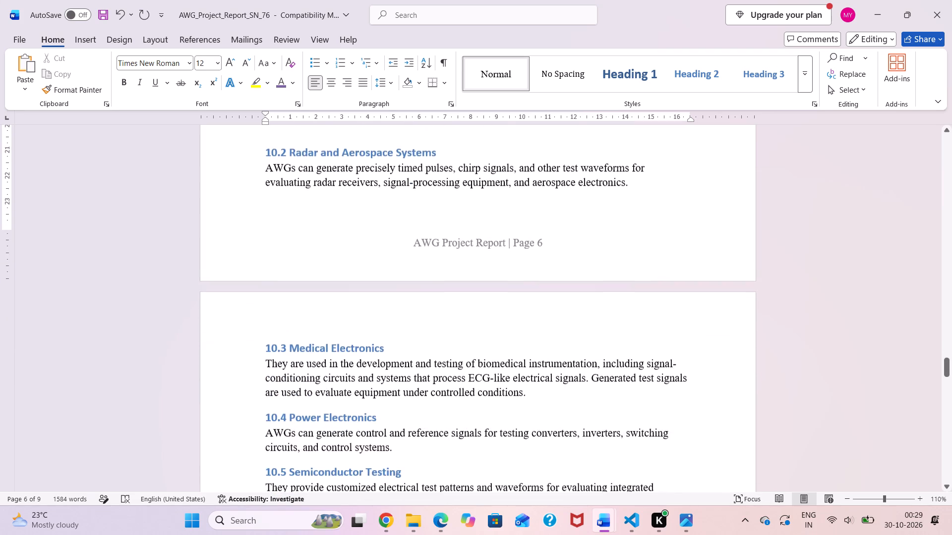
{"action": "scroll", "coordinate": [390, 257], "scroll_direction": "down", "scroll_amount": 1}
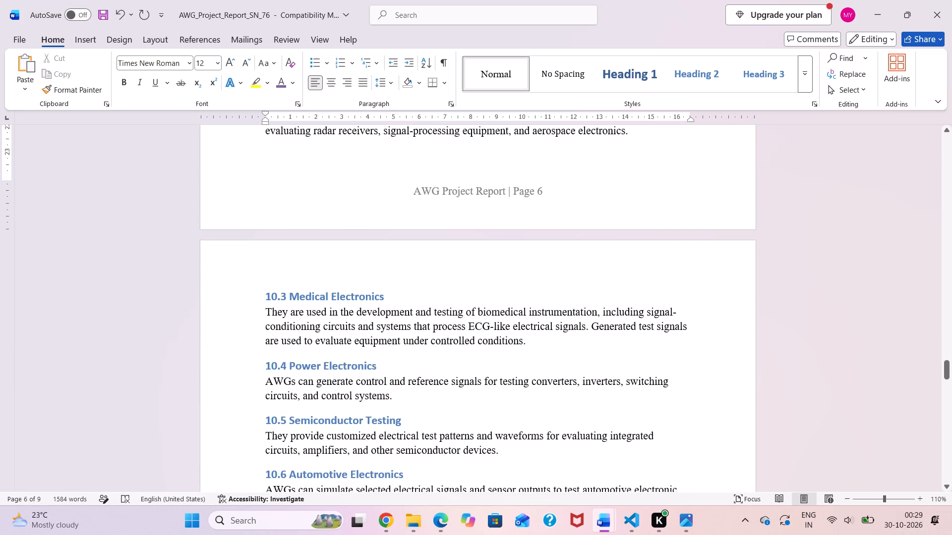
{"action": "left_click", "coordinate": [539, 343]}
{"action": "key", "text": "Return"}
Insert a blank line after the 10.4 Power Electronics paragraph and after the 10.5 Semiconductor Testing paragraph.
{"action": "scroll", "coordinate": [539, 343], "scroll_direction": "down", "scroll_amount": 1}
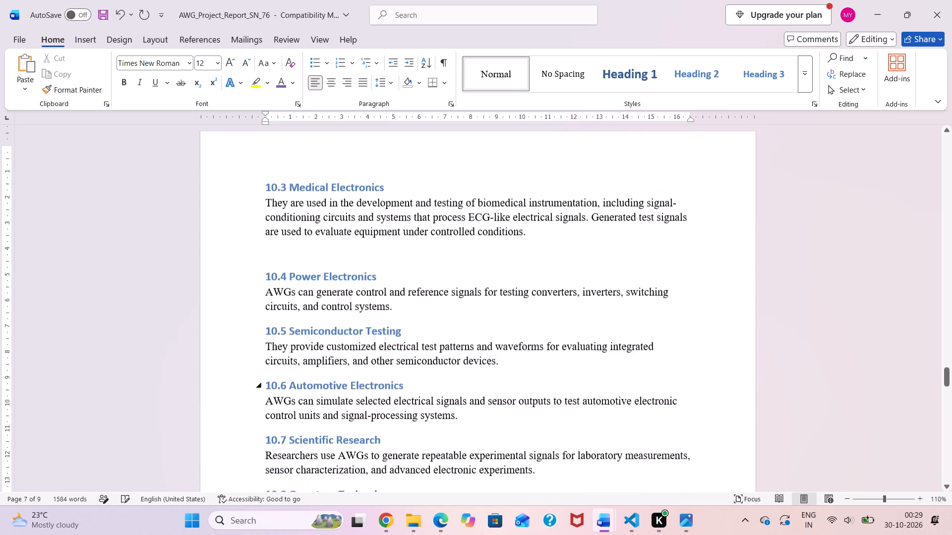
{"action": "scroll", "coordinate": [539, 343], "scroll_direction": "down", "scroll_amount": 1}
{"action": "left_click", "coordinate": [419, 271]}
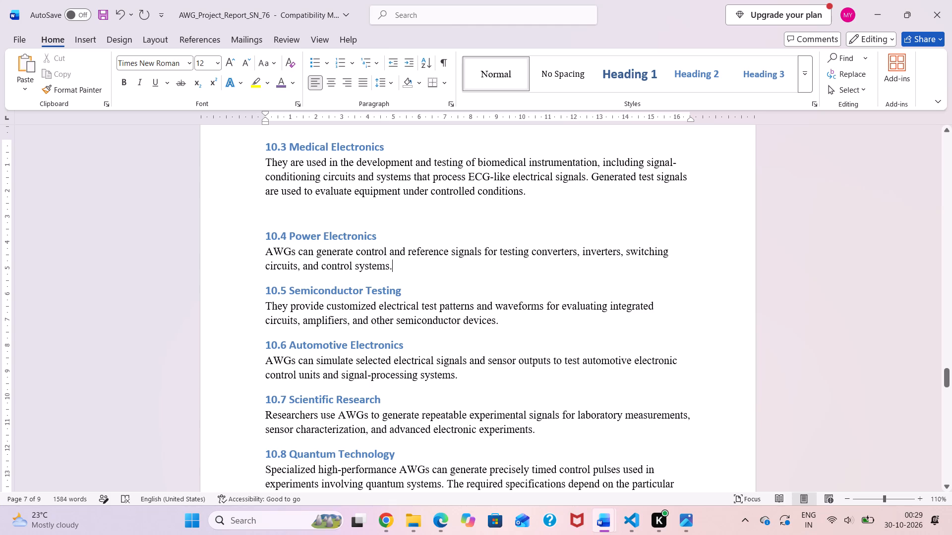
{"action": "key", "text": "Return"}
{"action": "scroll", "coordinate": [419, 271], "scroll_direction": "down", "scroll_amount": 2}
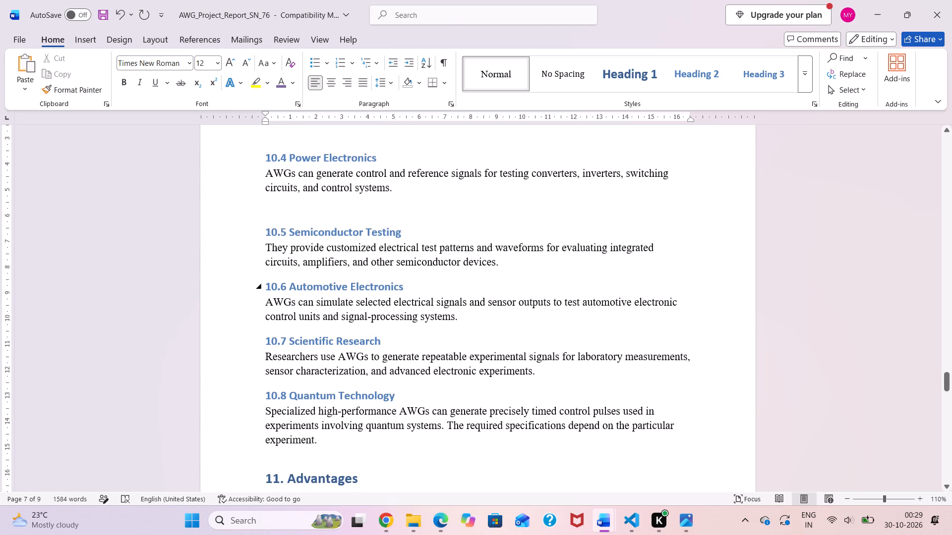
{"action": "left_click", "coordinate": [519, 263]}
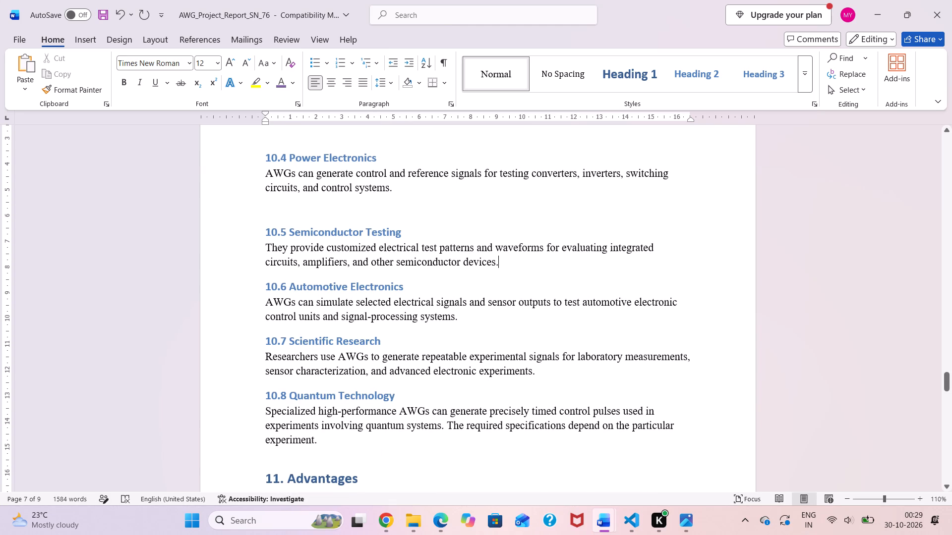
{"action": "key", "text": "Return"}
Insert a blank line after the 10.6 Automotive Electronics paragraph and after the 10.7 Scientific Research paragraph.
{"action": "scroll", "coordinate": [519, 263], "scroll_direction": "down", "scroll_amount": 1}
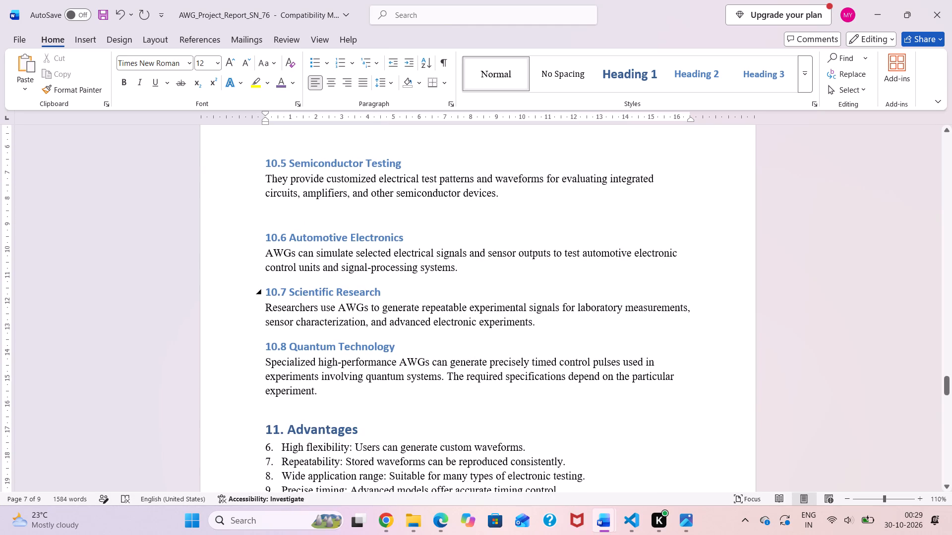
{"action": "left_click", "coordinate": [506, 275]}
{"action": "key", "text": "Return"}
{"action": "scroll", "coordinate": [506, 275], "scroll_direction": "down", "scroll_amount": 1}
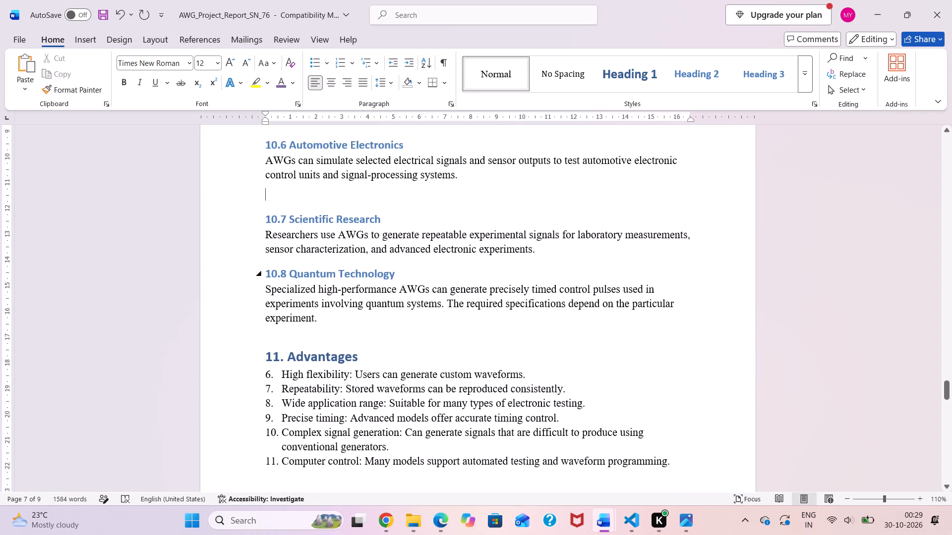
{"action": "left_click", "coordinate": [566, 253]}
{"action": "key", "text": "Return"}
Review the spacing of the report from 10. Advanced Applications of AWGs through 11. Advantages to the start of 12. Limitations.
{"action": "scroll", "coordinate": [566, 253], "scroll_direction": "down", "scroll_amount": 1}
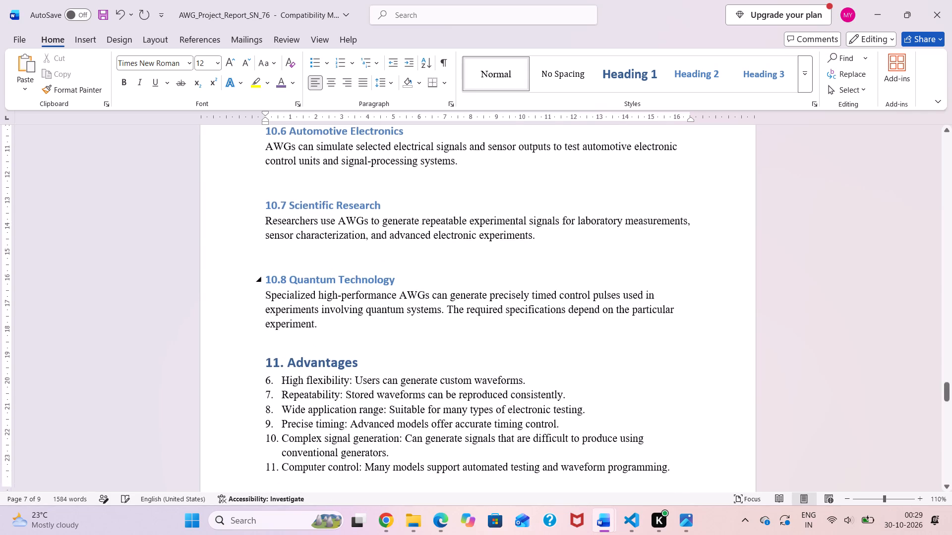
{"action": "scroll", "coordinate": [566, 253], "scroll_direction": "down", "scroll_amount": 1}
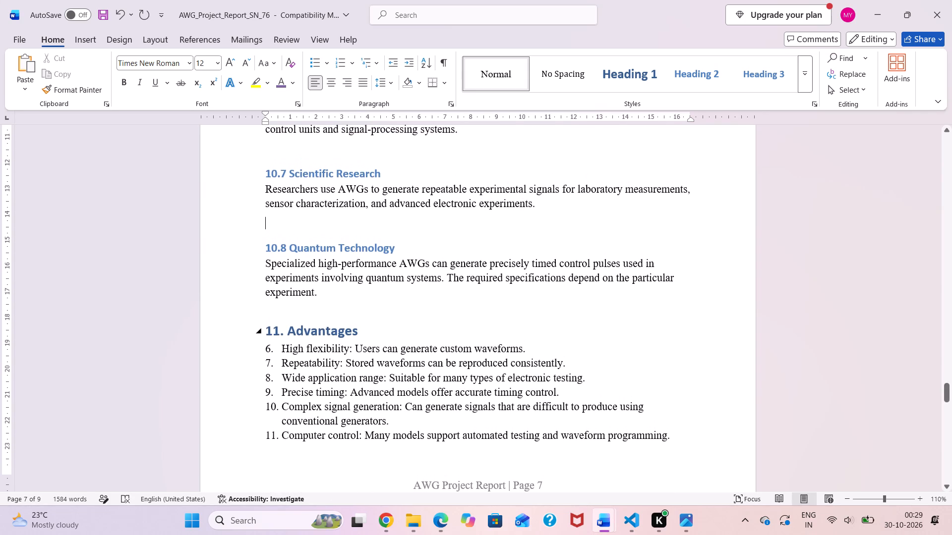
{"action": "scroll", "coordinate": [268, 356], "scroll_direction": "down", "scroll_amount": 2}
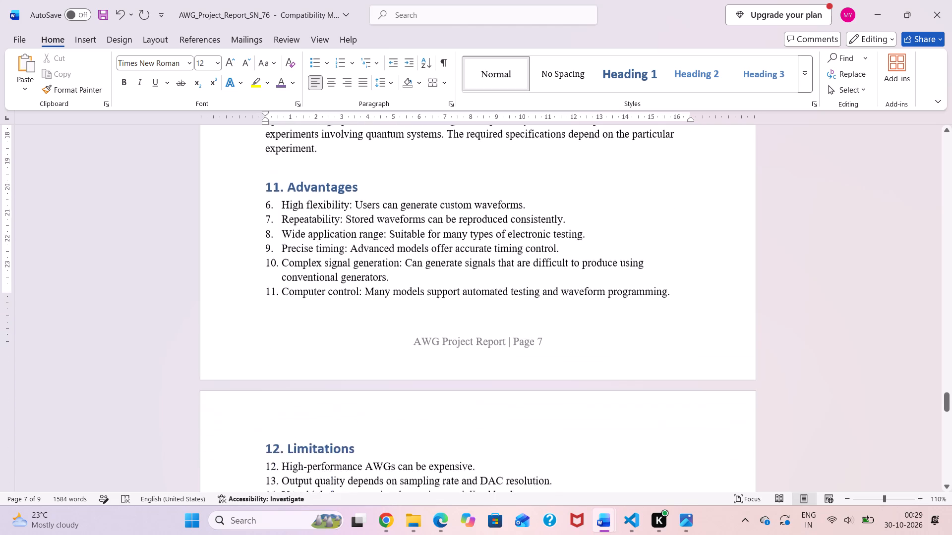
{"action": "scroll", "coordinate": [268, 356], "scroll_direction": "down", "scroll_amount": 1}
{"action": "scroll", "coordinate": [268, 356], "scroll_direction": "up", "scroll_amount": 1}
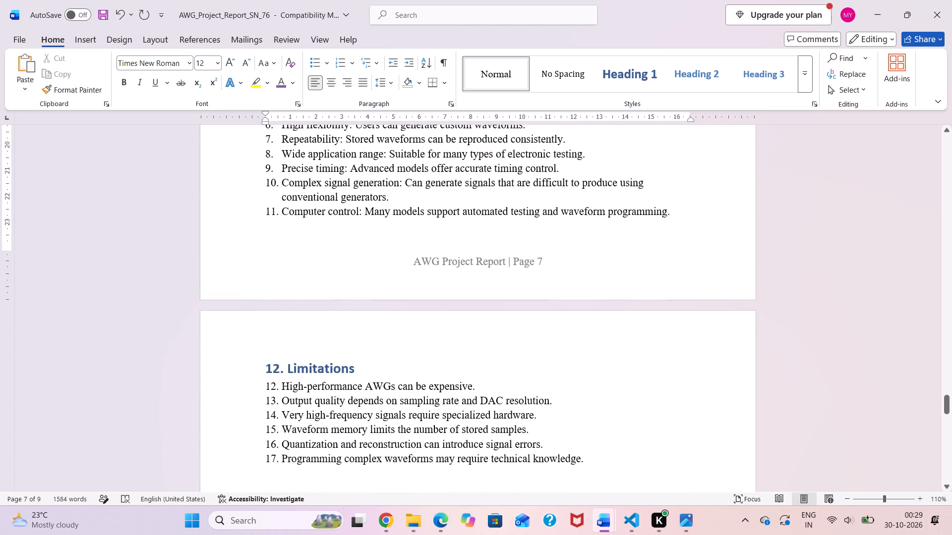
{"action": "scroll", "coordinate": [268, 356], "scroll_direction": "up", "scroll_amount": 1}
{"action": "scroll", "coordinate": [268, 356], "scroll_direction": "down", "scroll_amount": 1}
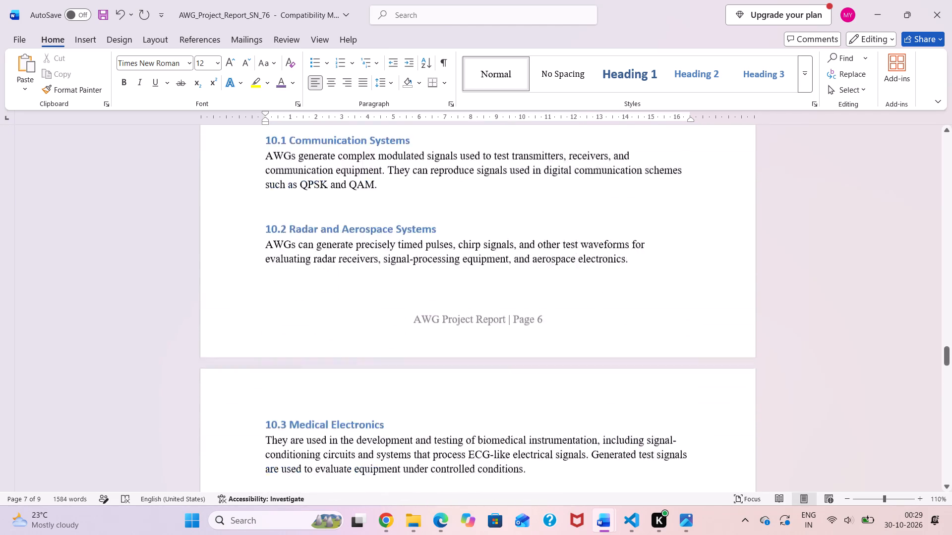
{"action": "scroll", "coordinate": [268, 356], "scroll_direction": "down", "scroll_amount": 2}
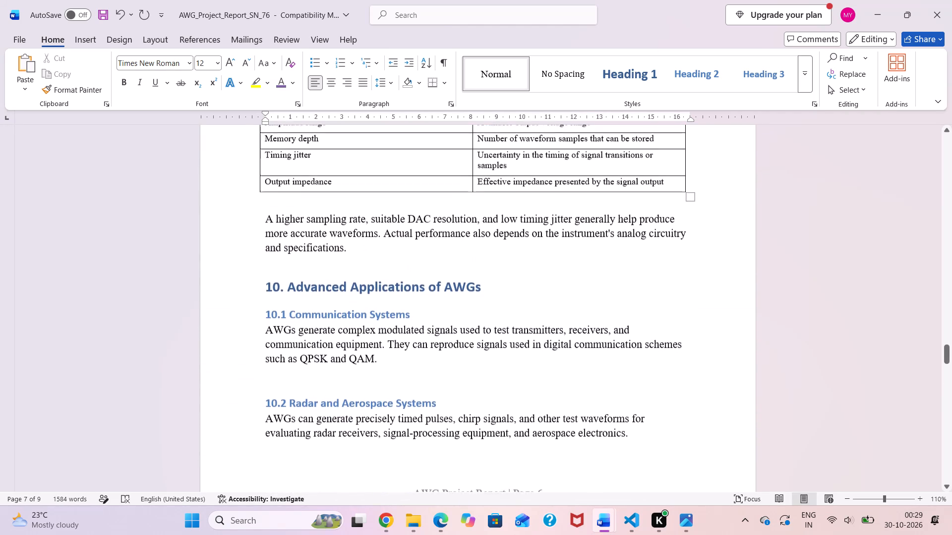
{"action": "scroll", "coordinate": [268, 356], "scroll_direction": "down", "scroll_amount": 1}
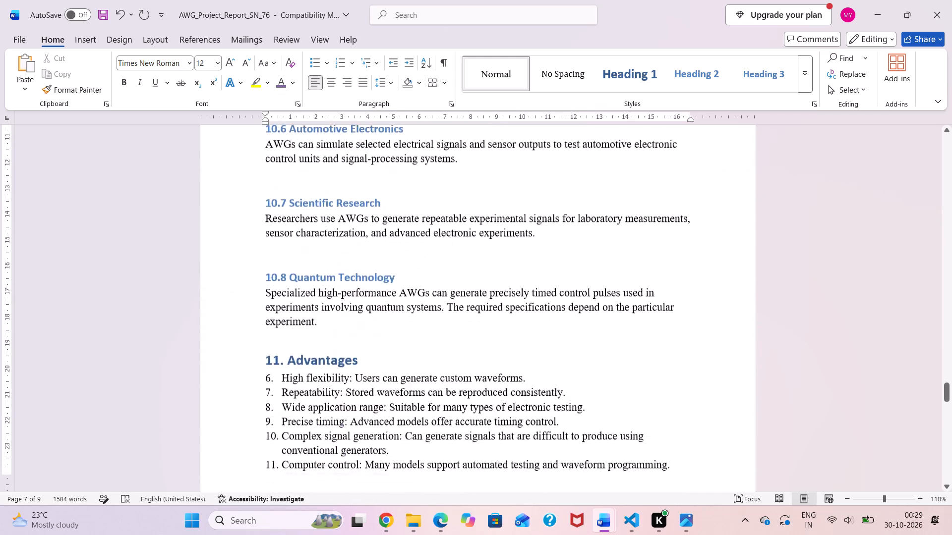
{"action": "scroll", "coordinate": [268, 356], "scroll_direction": "down", "scroll_amount": 2}
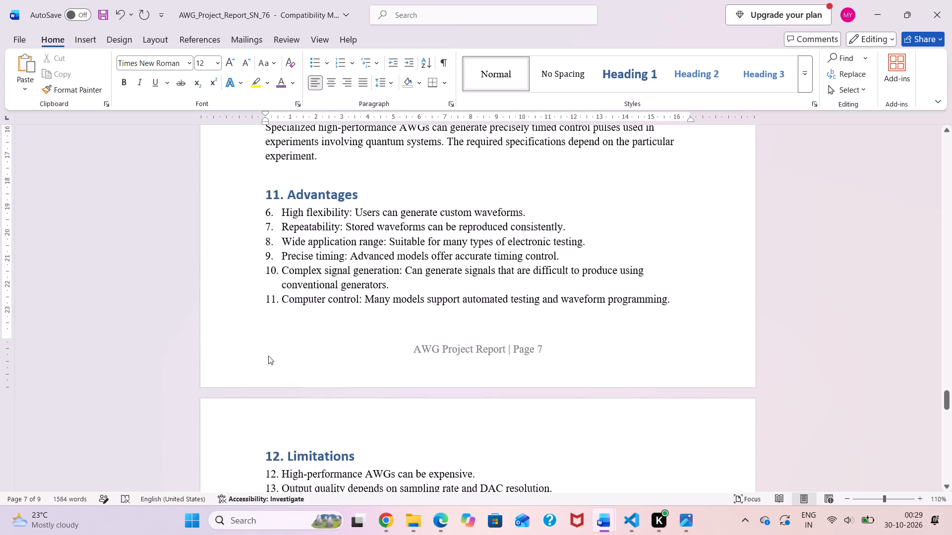
{"action": "scroll", "coordinate": [268, 356], "scroll_direction": "down", "scroll_amount": 1}
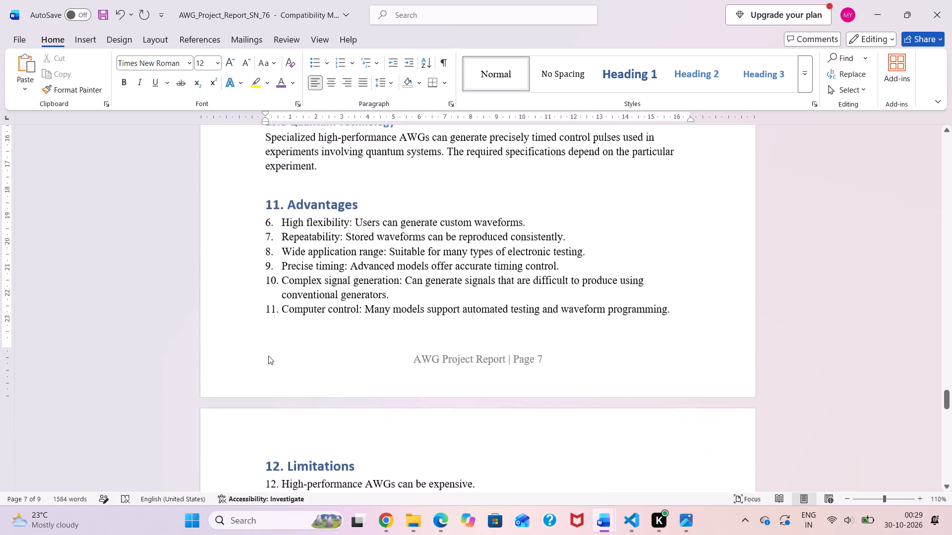
Insert a blank line between the 13. AWG Versus Conventional Function Generator heading and its comparison table.
{"action": "scroll", "coordinate": [268, 356], "scroll_direction": "down", "scroll_amount": 3}
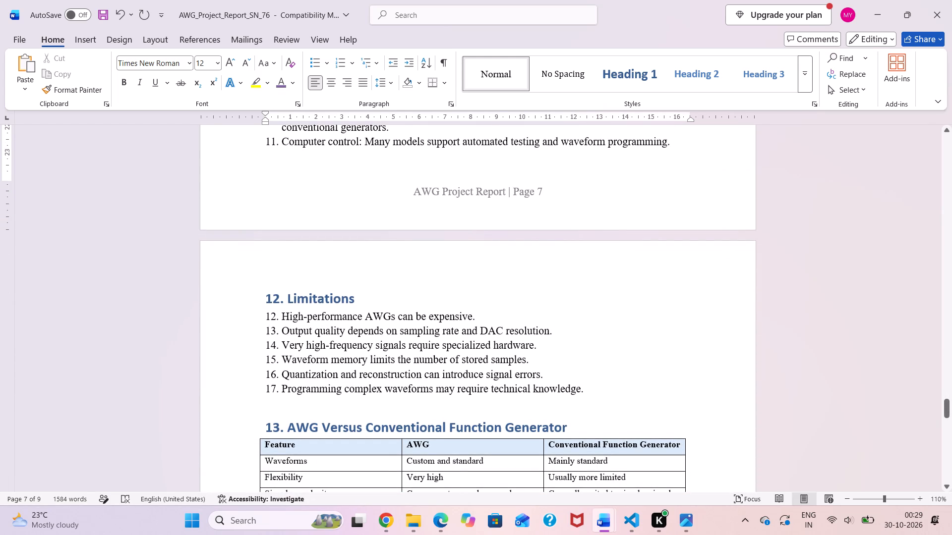
{"action": "scroll", "coordinate": [268, 356], "scroll_direction": "down", "scroll_amount": 1}
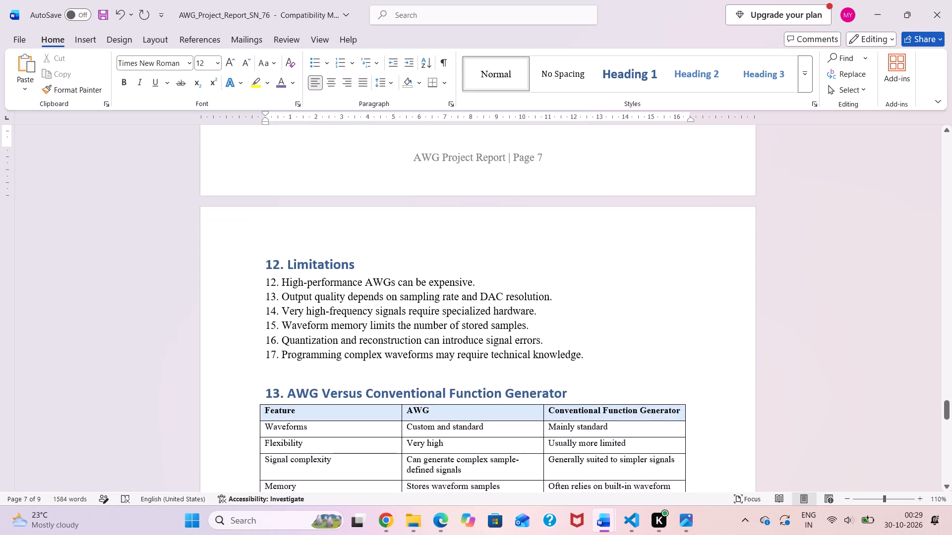
{"action": "scroll", "coordinate": [268, 356], "scroll_direction": "down", "scroll_amount": 2}
{"action": "left_click", "coordinate": [585, 290]}
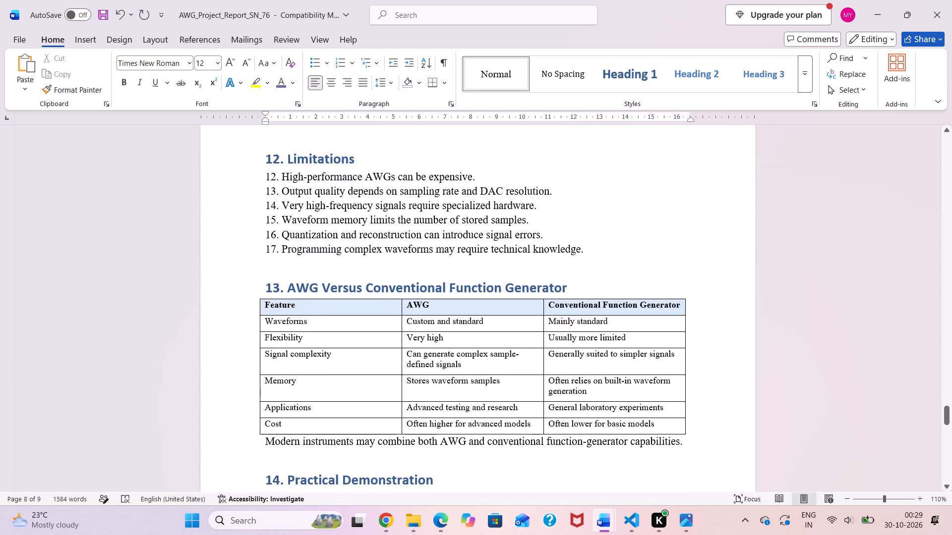
{"action": "key", "text": "Return"}
Insert a blank line between the section 13 comparison table and the sentence starting "Modern instruments may combine".
{"action": "scroll", "coordinate": [585, 290], "scroll_direction": "down", "scroll_amount": 1}
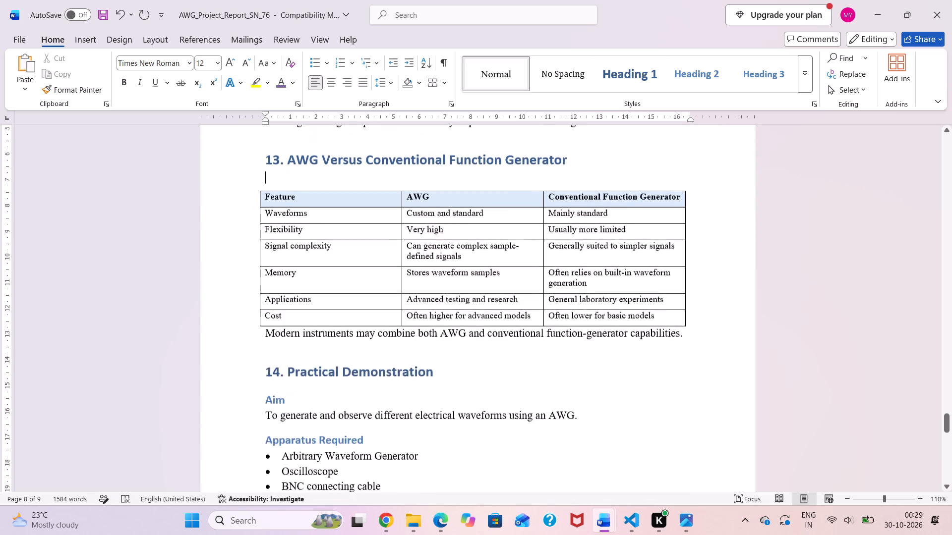
{"action": "scroll", "coordinate": [585, 290], "scroll_direction": "down", "scroll_amount": 1}
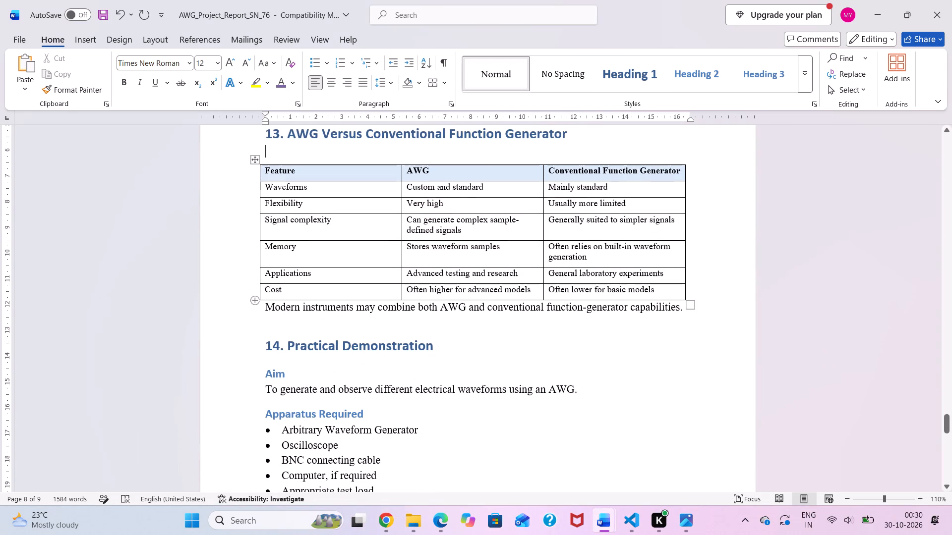
{"action": "left_click", "coordinate": [257, 308]}
{"action": "left_click", "coordinate": [258, 306]}
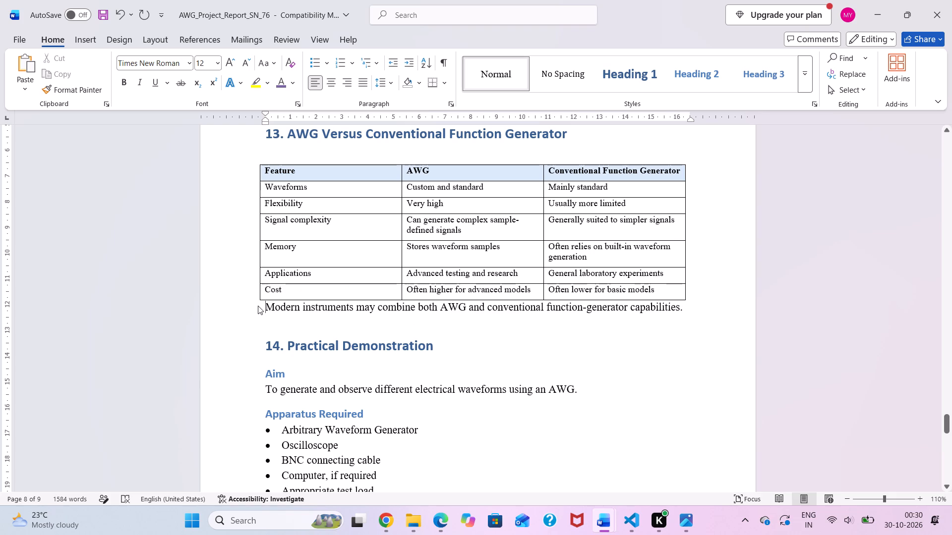
{"action": "key", "text": "Return"}
Insert a blank line between the 15. Future Scope heading and its first paragraph.
{"action": "scroll", "coordinate": [258, 306], "scroll_direction": "down", "scroll_amount": 1}
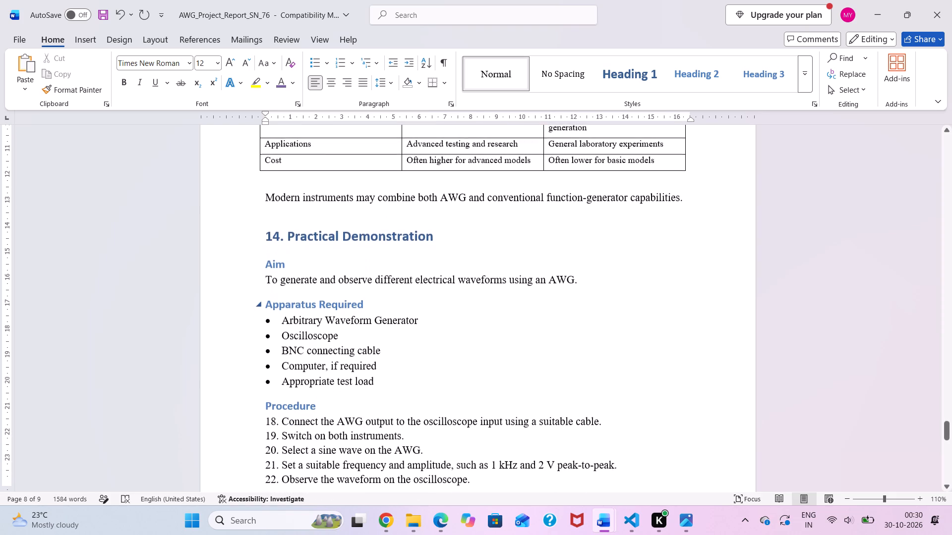
{"action": "scroll", "coordinate": [258, 306], "scroll_direction": "down", "scroll_amount": 1}
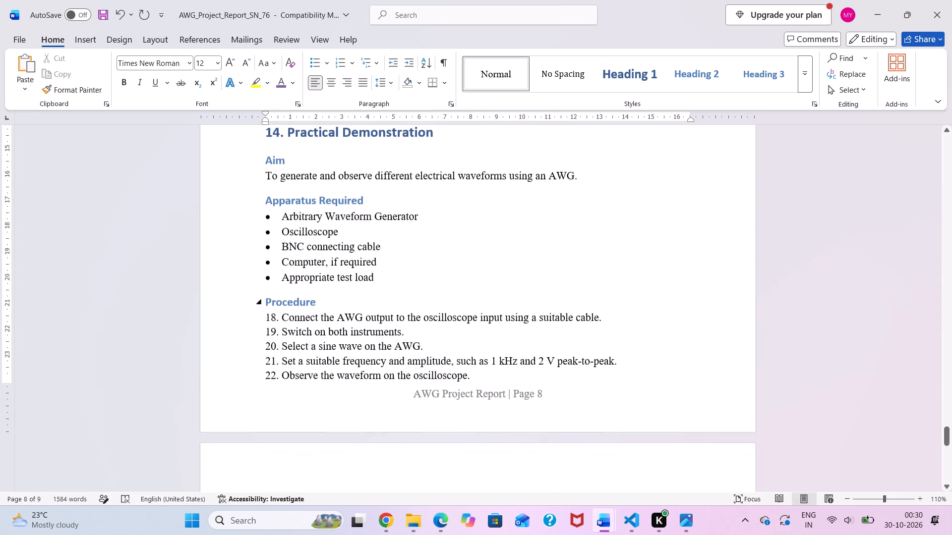
{"action": "scroll", "coordinate": [258, 306], "scroll_direction": "down", "scroll_amount": 1}
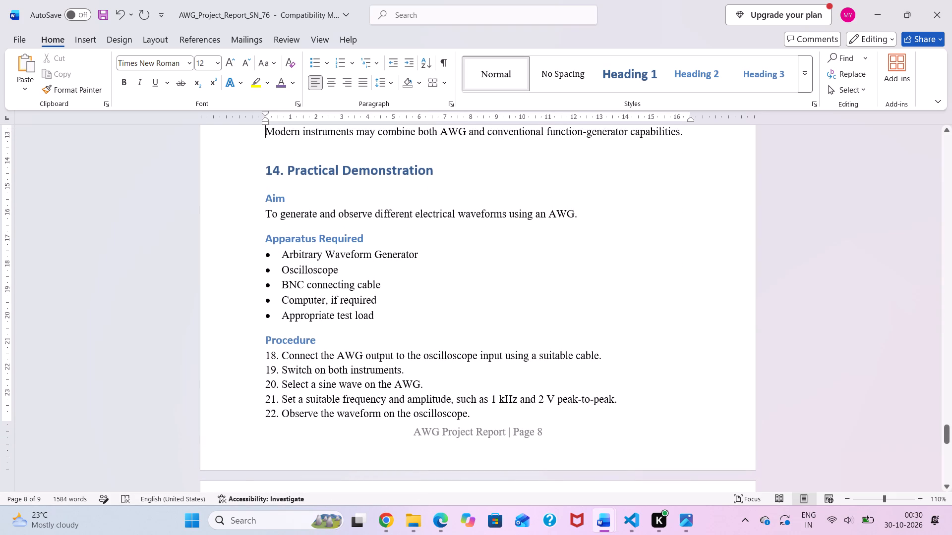
{"action": "scroll", "coordinate": [373, 267], "scroll_direction": "down", "scroll_amount": 1}
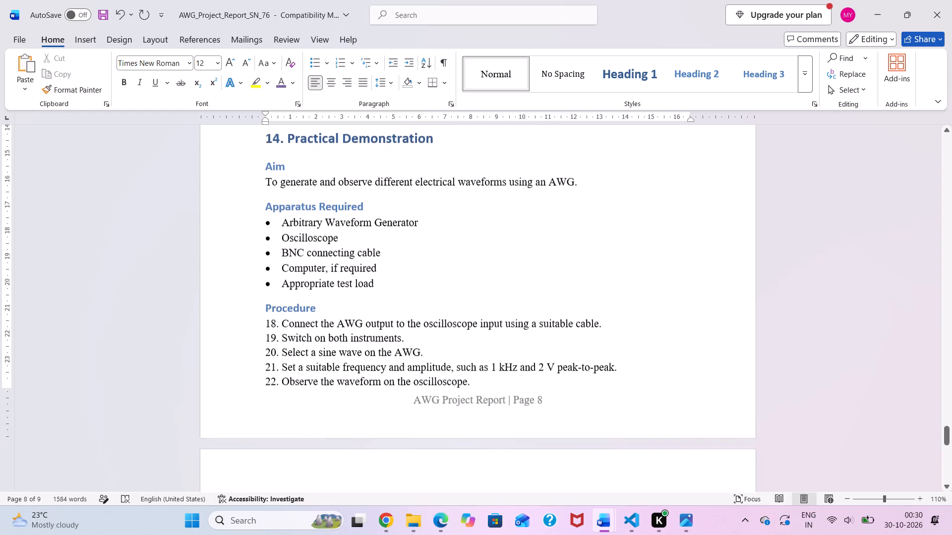
{"action": "scroll", "coordinate": [373, 267], "scroll_direction": "down", "scroll_amount": 1}
{"action": "scroll", "coordinate": [319, 284], "scroll_direction": "down", "scroll_amount": 1}
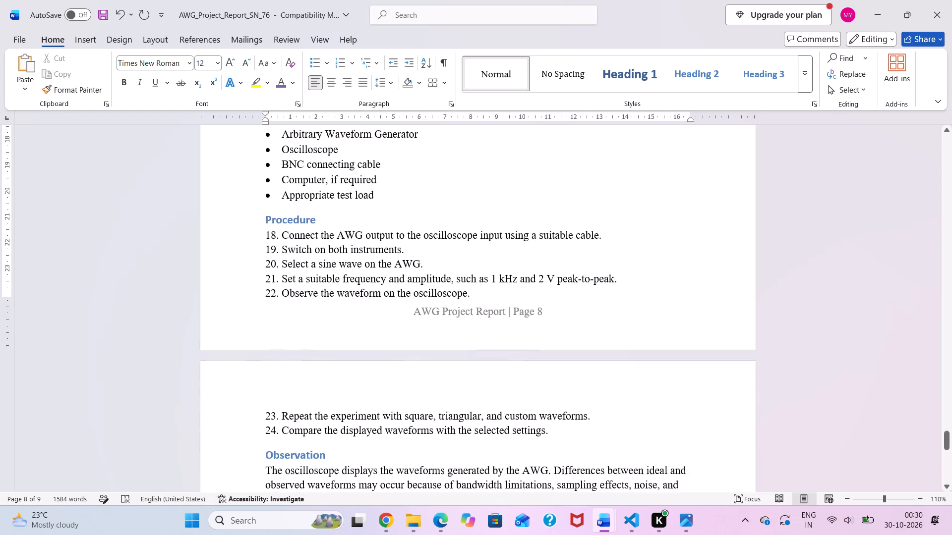
{"action": "scroll", "coordinate": [319, 284], "scroll_direction": "down", "scroll_amount": 3}
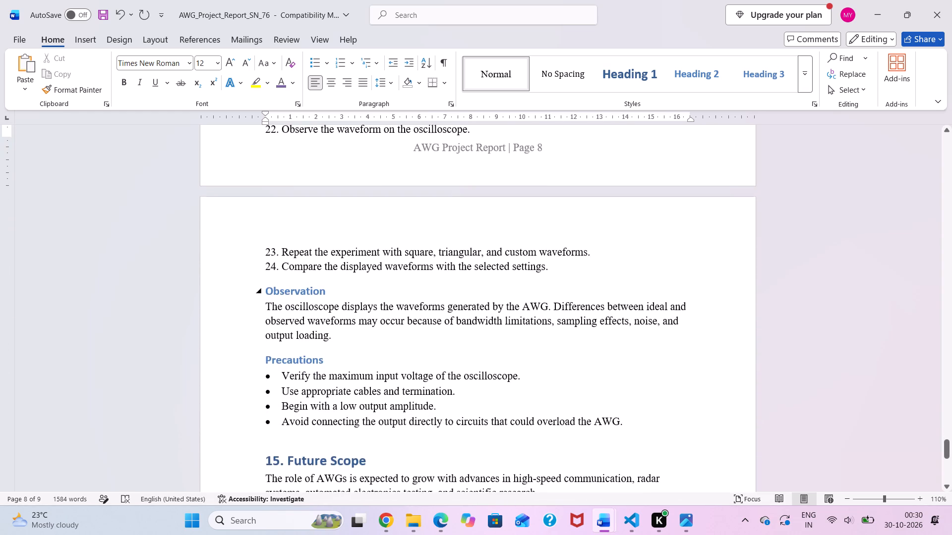
{"action": "scroll", "coordinate": [319, 284], "scroll_direction": "down", "scroll_amount": 2}
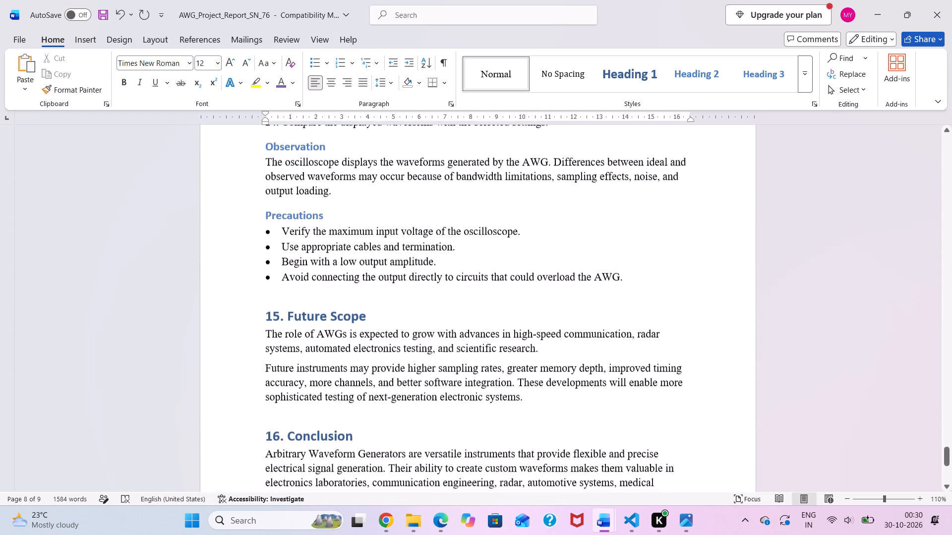
{"action": "left_click", "coordinate": [372, 317]}
{"action": "key", "text": "Return"}
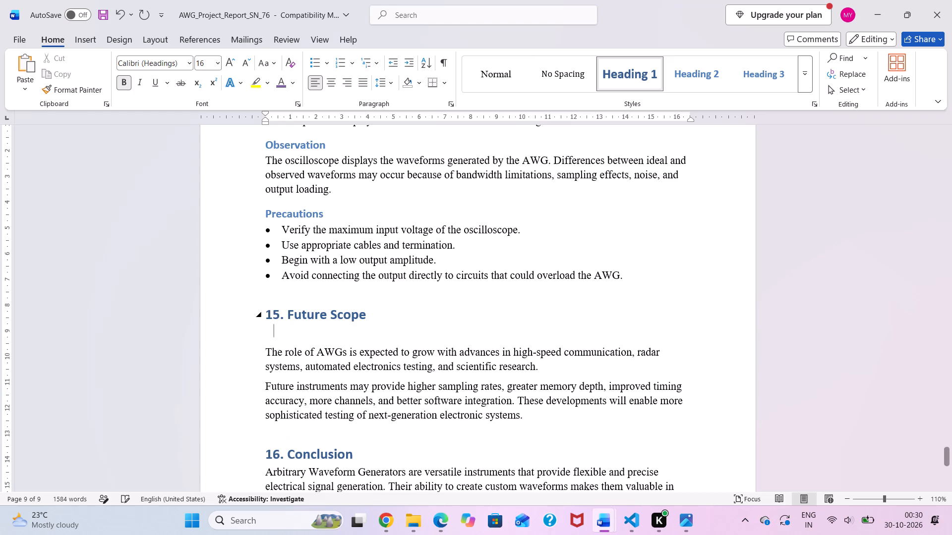
Insert a blank line between the two paragraphs of the 16. Conclusion section.
{"action": "scroll", "coordinate": [372, 317], "scroll_direction": "down", "scroll_amount": 1}
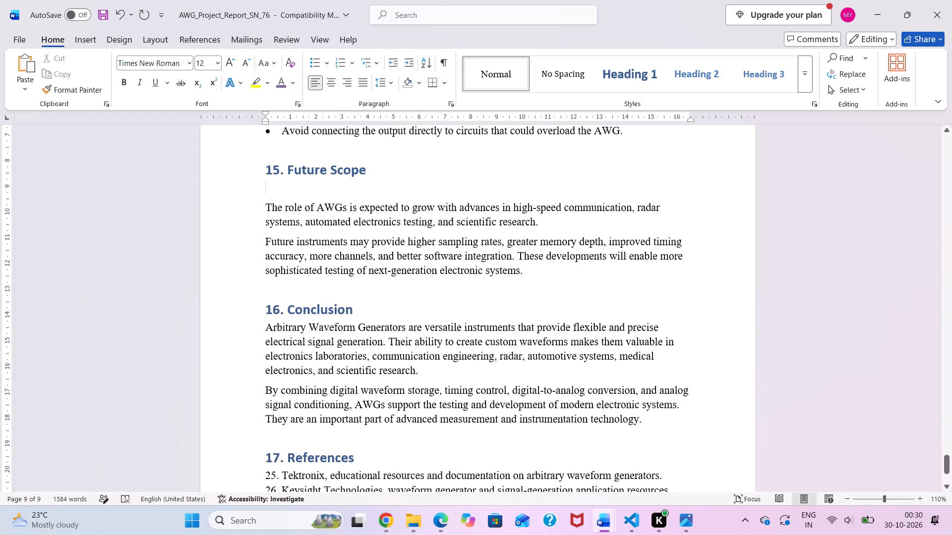
{"action": "left_click", "coordinate": [427, 373]}
{"action": "key", "text": "Return"}
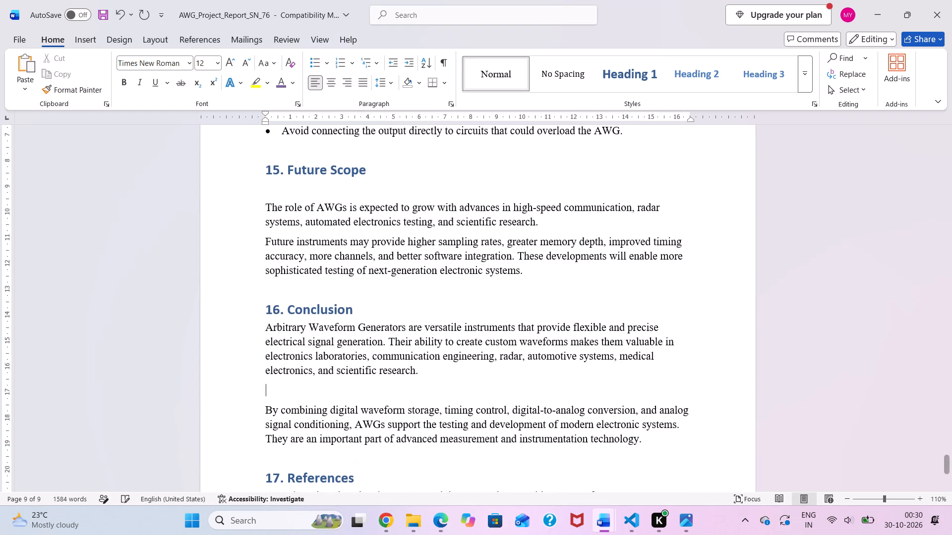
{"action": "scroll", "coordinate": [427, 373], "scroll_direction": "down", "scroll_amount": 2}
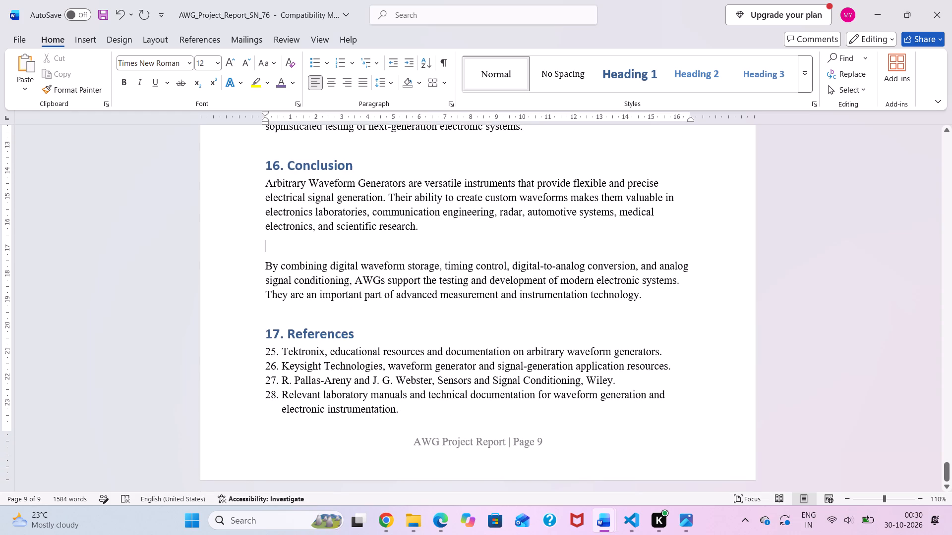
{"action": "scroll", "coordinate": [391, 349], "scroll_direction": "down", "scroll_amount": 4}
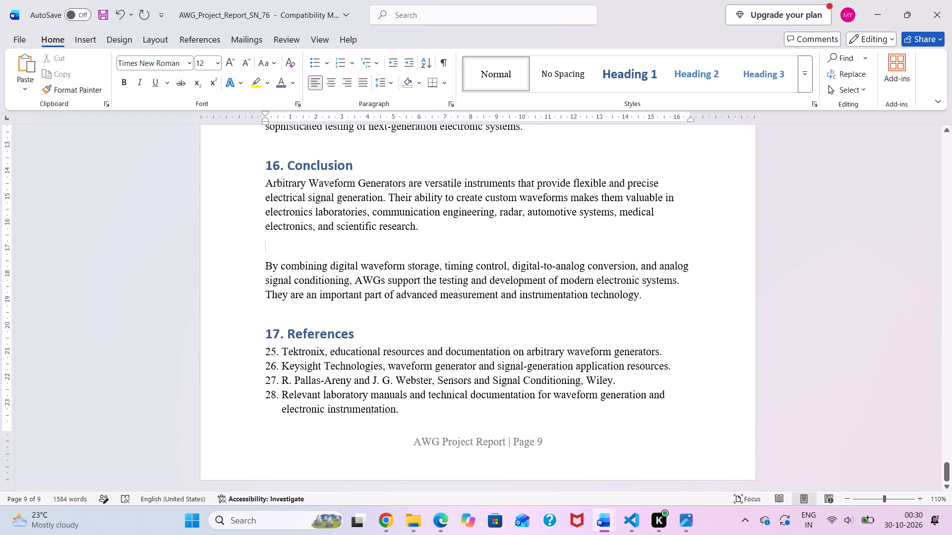
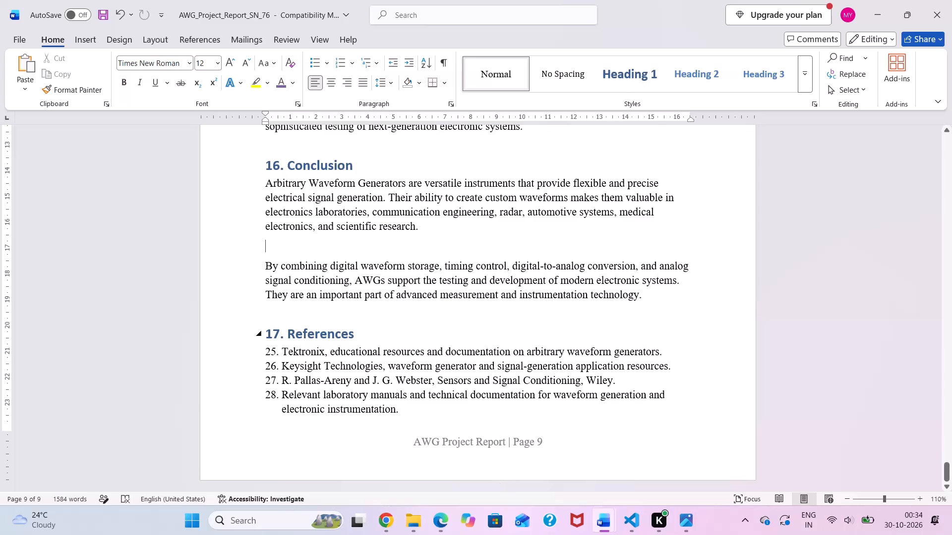
Check the spacing throughout the report, going back to the cover page and forward to section 7, Working Principle.
{"action": "scroll", "coordinate": [426, 334], "scroll_direction": "up", "scroll_amount": 5}
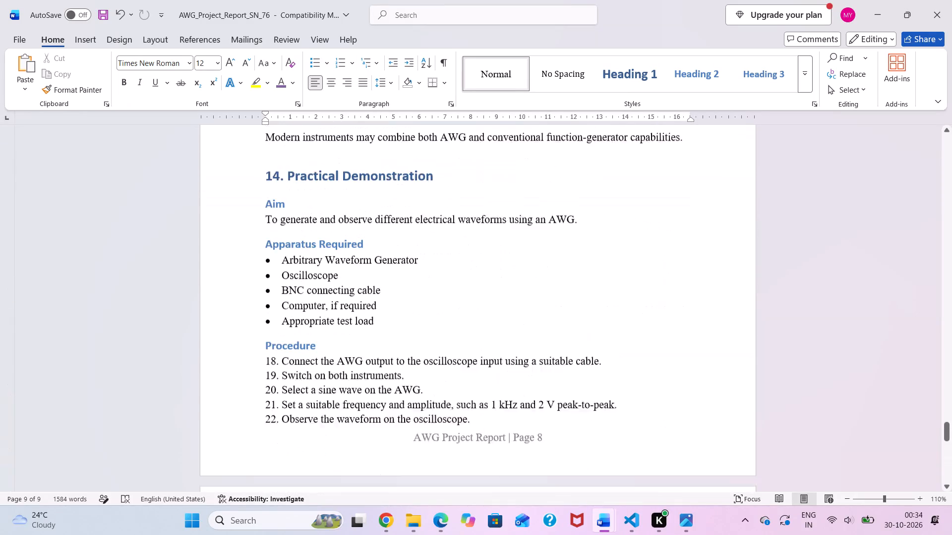
{"action": "scroll", "coordinate": [426, 334], "scroll_direction": "up", "scroll_amount": 5}
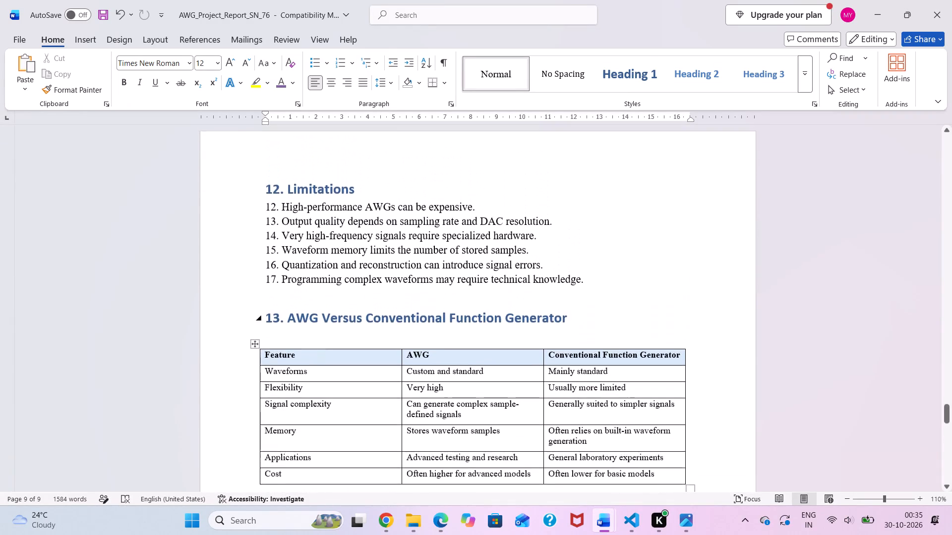
{"action": "scroll", "coordinate": [426, 334], "scroll_direction": "up", "scroll_amount": 5}
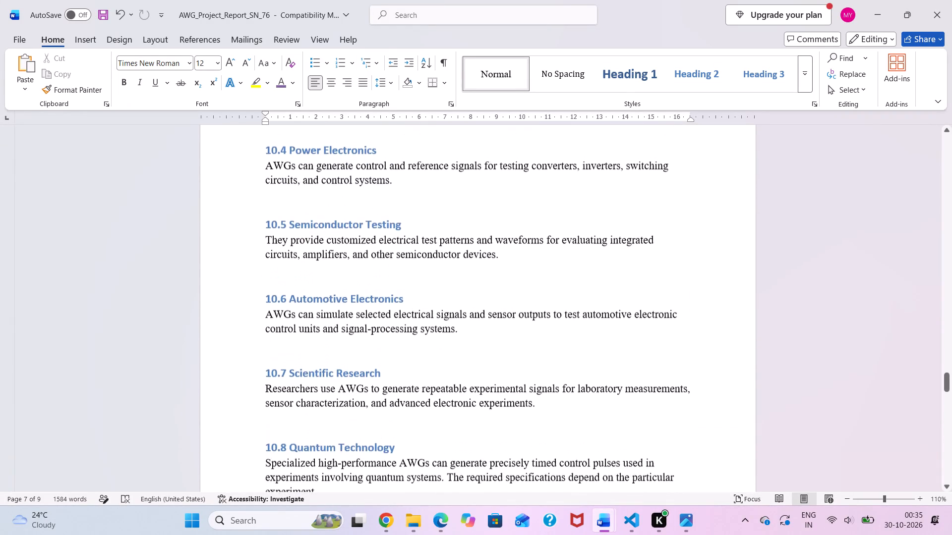
{"action": "scroll", "coordinate": [426, 334], "scroll_direction": "up", "scroll_amount": 7}
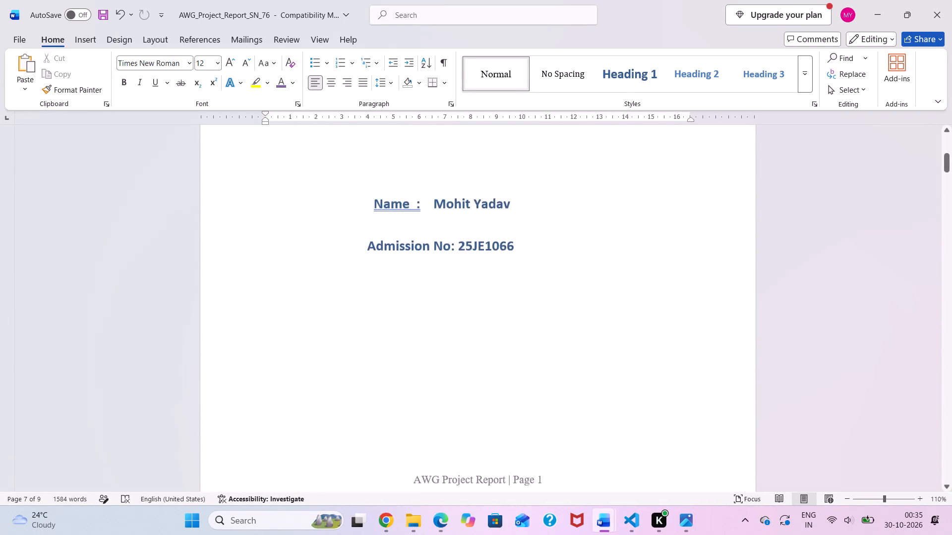
{"action": "scroll", "coordinate": [426, 334], "scroll_direction": "up", "scroll_amount": 1}
{"action": "scroll", "coordinate": [426, 334], "scroll_direction": "down", "scroll_amount": 6}
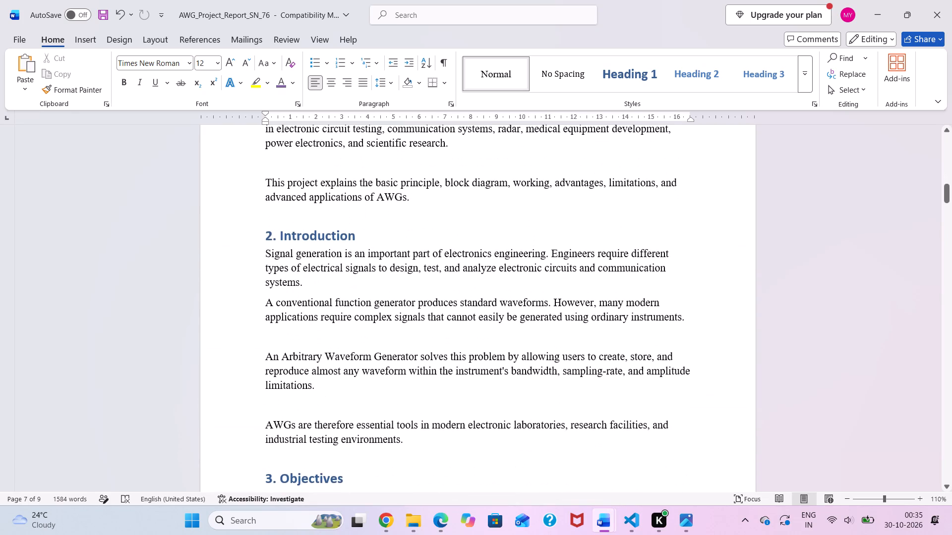
{"action": "scroll", "coordinate": [426, 334], "scroll_direction": "down", "scroll_amount": 8}
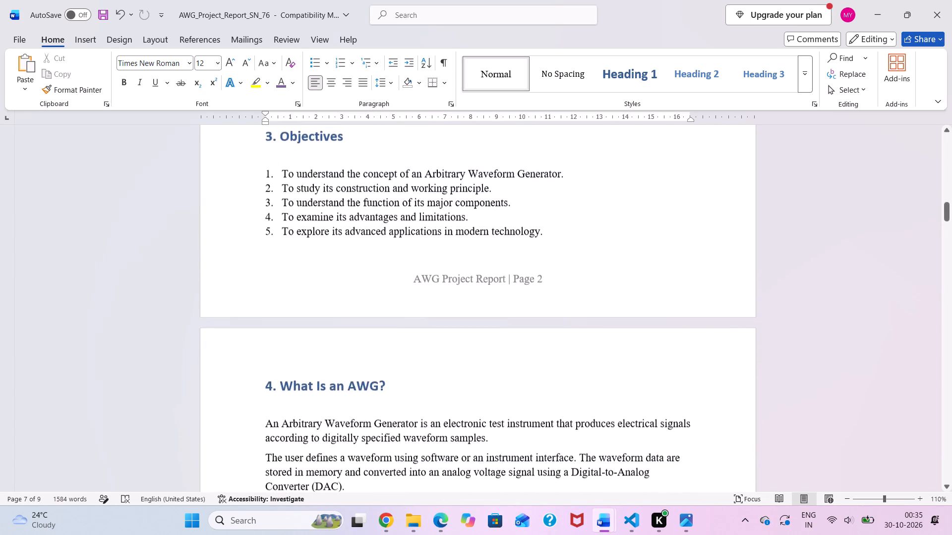
{"action": "scroll", "coordinate": [426, 334], "scroll_direction": "down", "scroll_amount": 1}
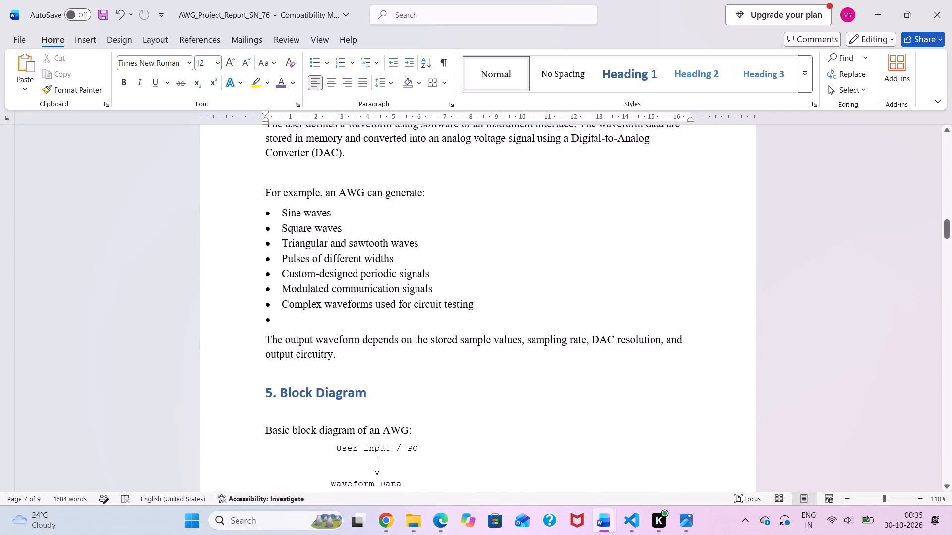
{"action": "scroll", "coordinate": [426, 334], "scroll_direction": "down", "scroll_amount": 8}
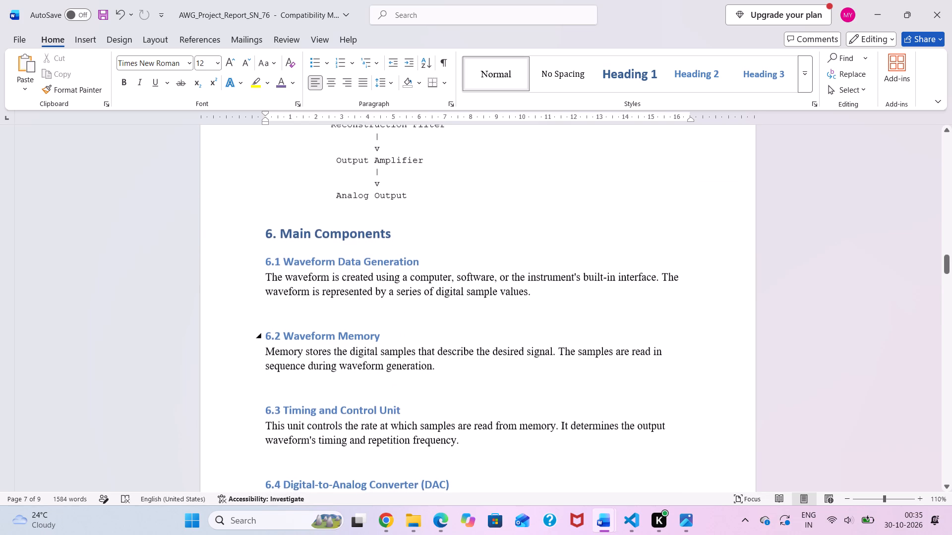
{"action": "scroll", "coordinate": [441, 374], "scroll_direction": "down", "scroll_amount": 2}
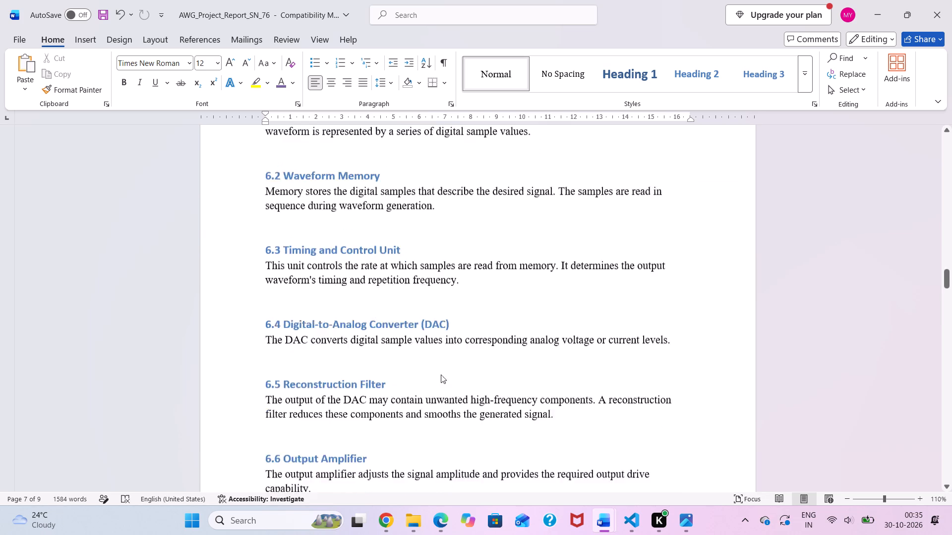
{"action": "scroll", "coordinate": [441, 374], "scroll_direction": "right", "scroll_amount": 1}
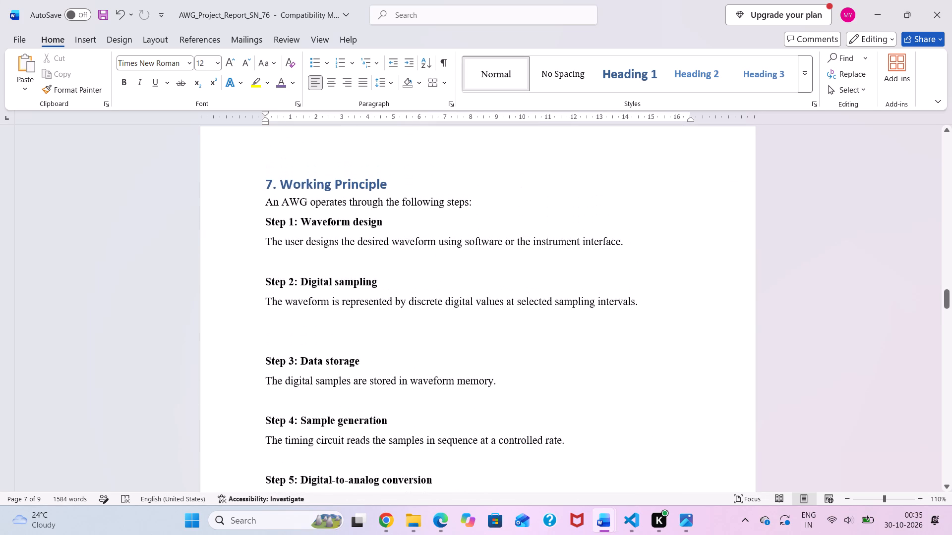
Delete the extra blank line before the "Step 3: Data storage" subheading in the 7. Working Principle section.
{"action": "left_click", "coordinate": [349, 338]}
{"action": "key", "text": "BackSpace"}
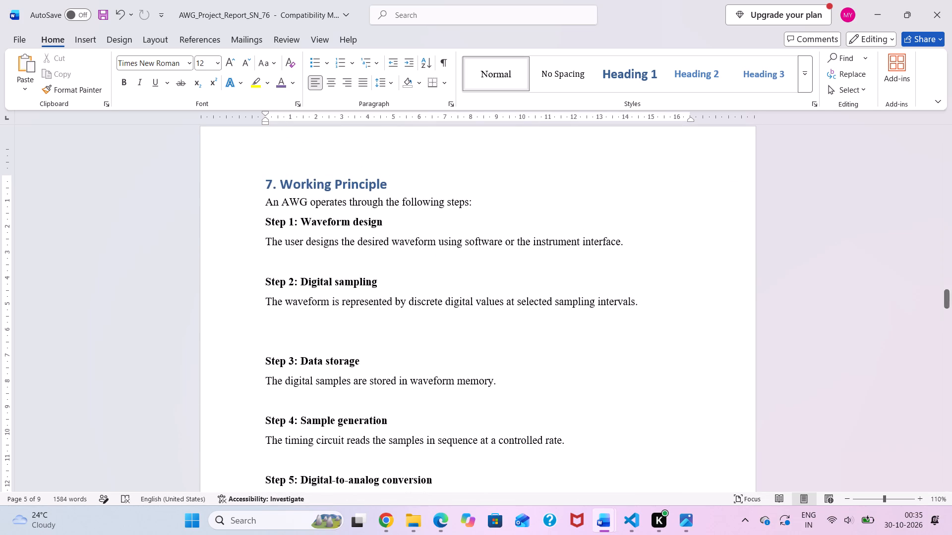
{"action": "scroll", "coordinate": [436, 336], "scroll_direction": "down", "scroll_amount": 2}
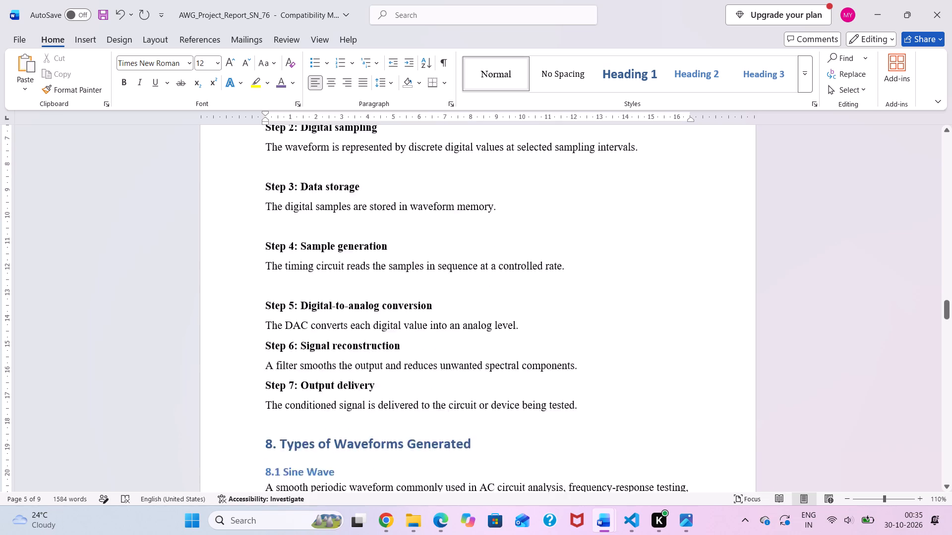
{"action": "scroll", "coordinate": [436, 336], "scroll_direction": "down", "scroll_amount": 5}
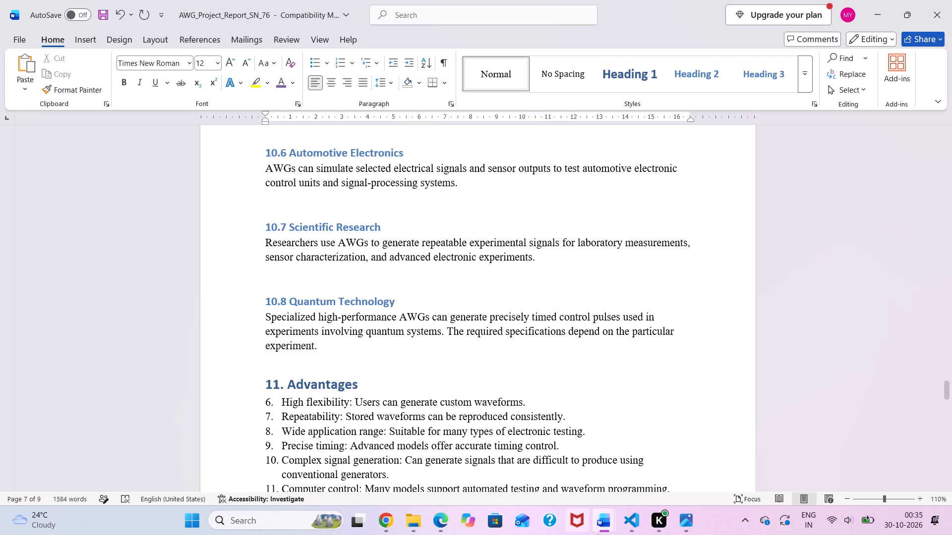
Switch to the Turnitin class portfolio in Chrome.
{"action": "left_click", "coordinate": [395, 520]}
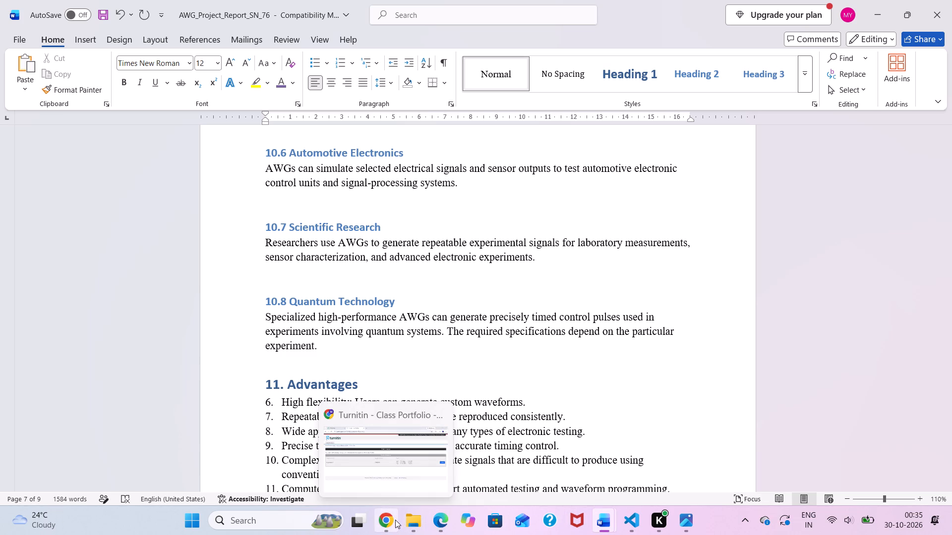
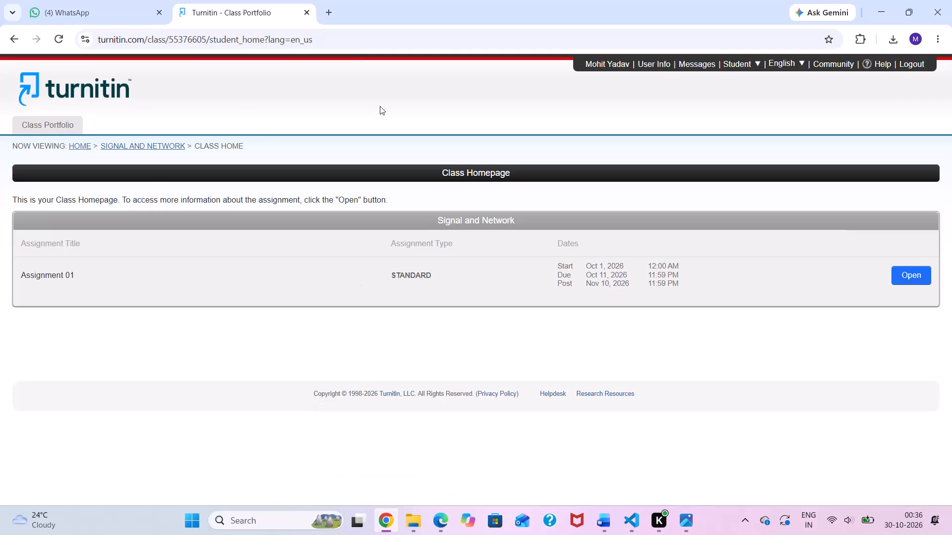
{"action": "left_click", "coordinate": [327, 0]}
{"action": "left_click", "coordinate": [358, 227]}
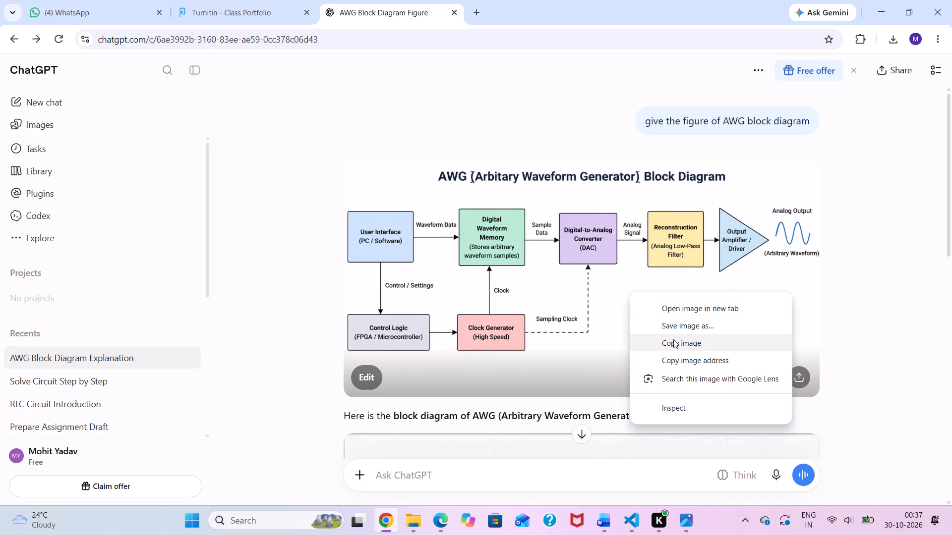
{"action": "left_click", "coordinate": [673, 339]}
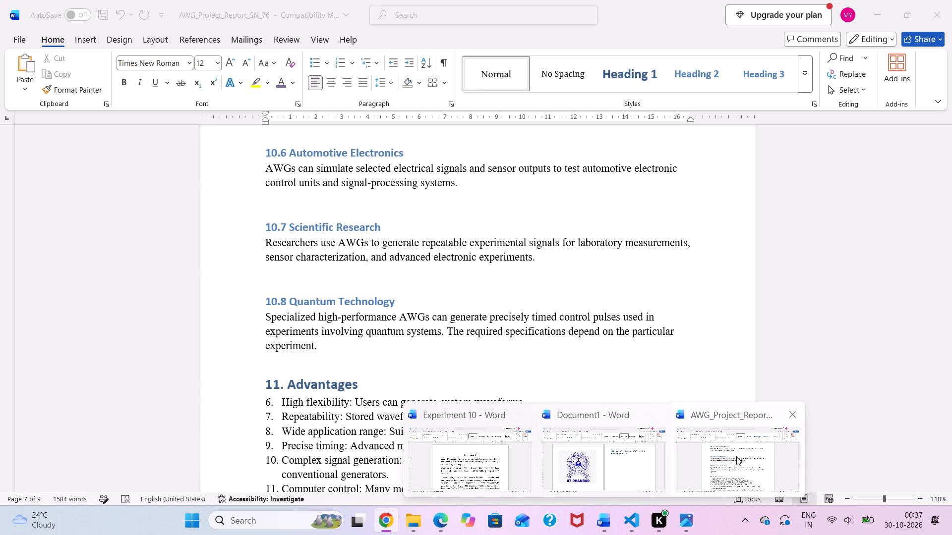
Switch to the AWG project report in Word and examine the text-based block diagram in section 5 and its surrounding pages.
{"action": "left_click", "coordinate": [736, 456]}
{"action": "scroll", "coordinate": [508, 319], "scroll_direction": "up", "scroll_amount": 10}
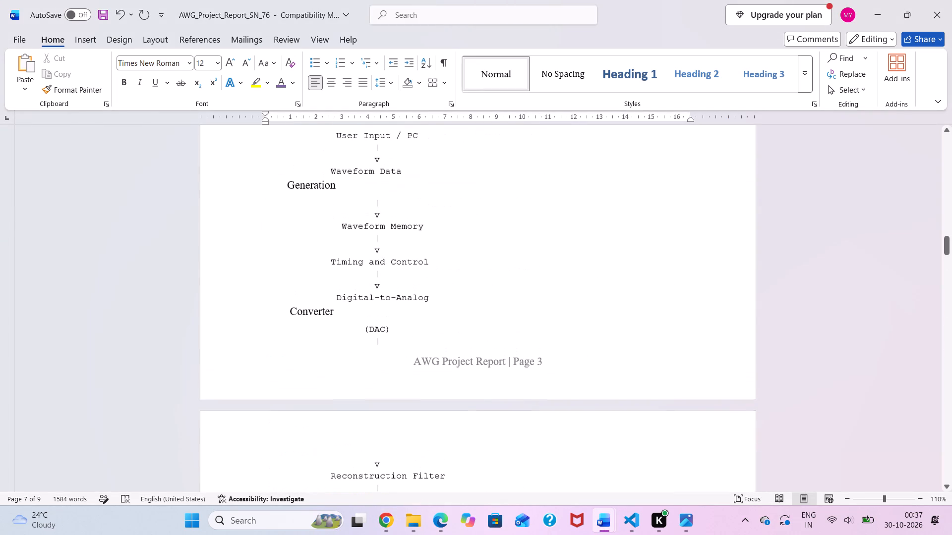
{"action": "scroll", "coordinate": [508, 319], "scroll_direction": "up", "scroll_amount": 8}
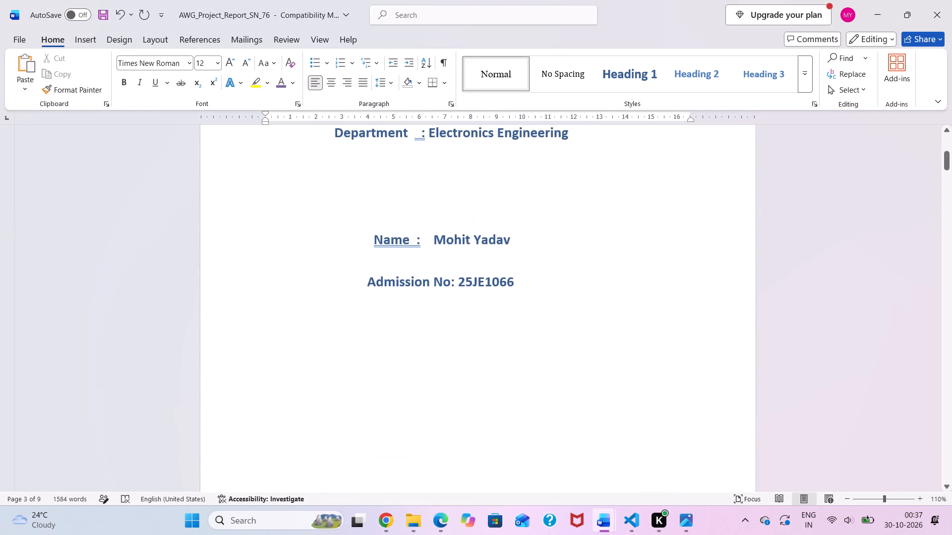
{"action": "scroll", "coordinate": [508, 319], "scroll_direction": "up", "scroll_amount": 1}
{"action": "scroll", "coordinate": [508, 319], "scroll_direction": "down", "scroll_amount": 3}
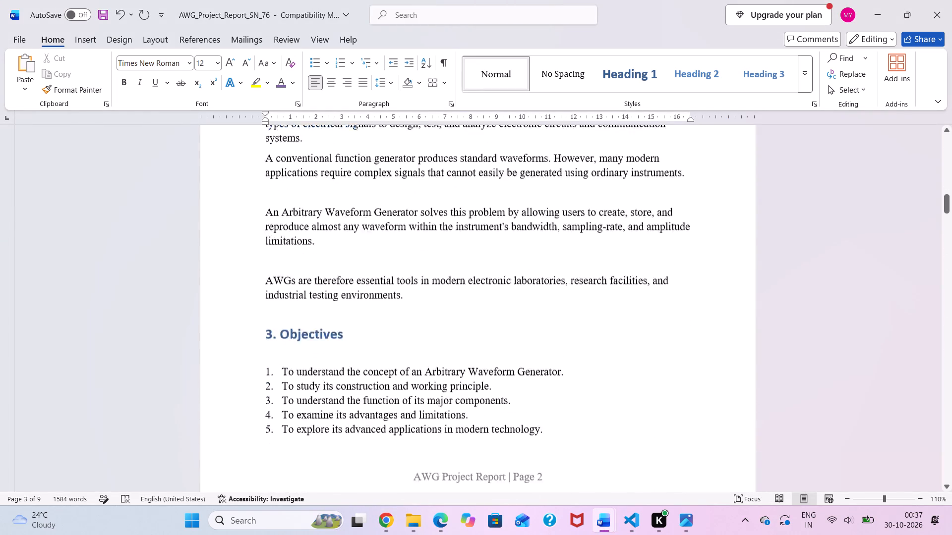
{"action": "scroll", "coordinate": [508, 319], "scroll_direction": "down", "scroll_amount": 2}
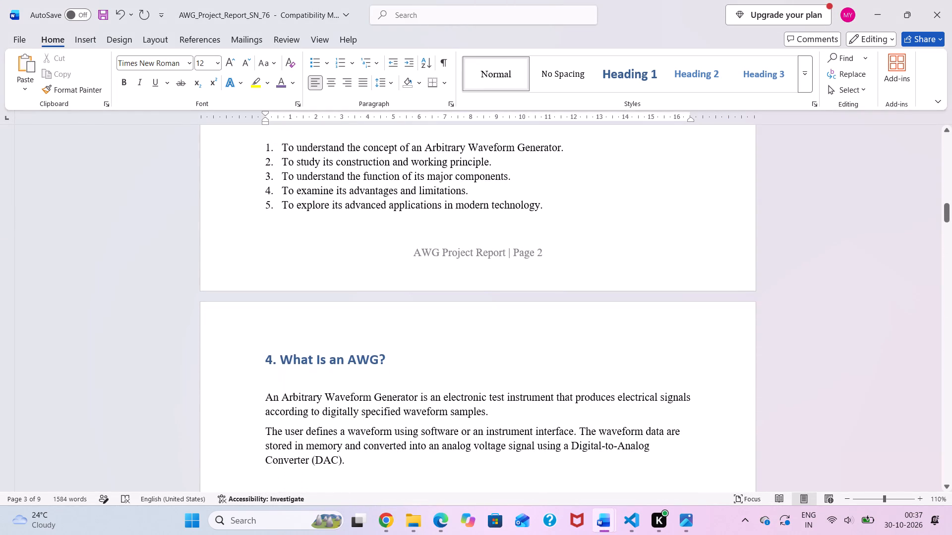
{"action": "scroll", "coordinate": [508, 319], "scroll_direction": "down", "scroll_amount": 4, "text": "ctrl"}
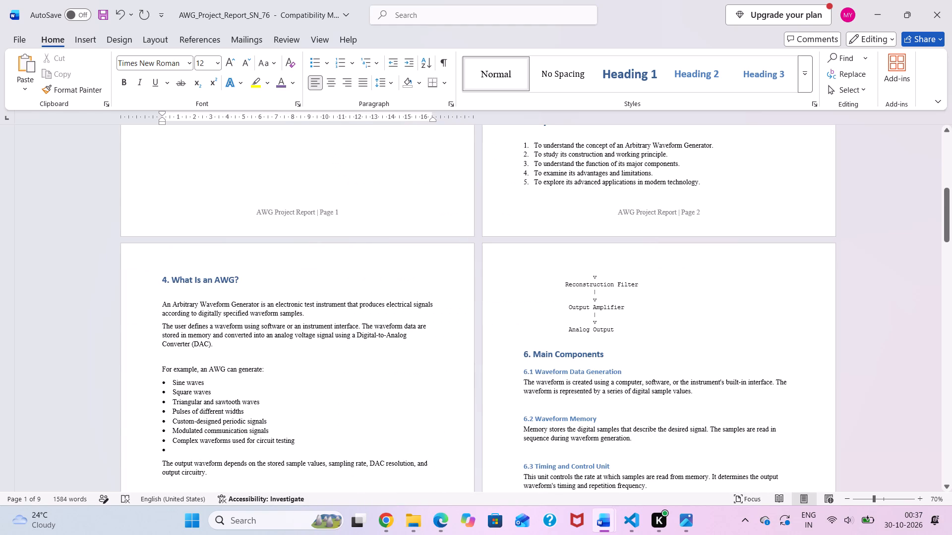
{"action": "scroll", "coordinate": [620, 264], "scroll_direction": "up", "scroll_amount": 5, "text": "ctrl"}
{"action": "scroll", "coordinate": [620, 264], "scroll_direction": "right", "scroll_amount": 3}
{"action": "scroll", "coordinate": [620, 264], "scroll_direction": "down", "scroll_amount": 2}
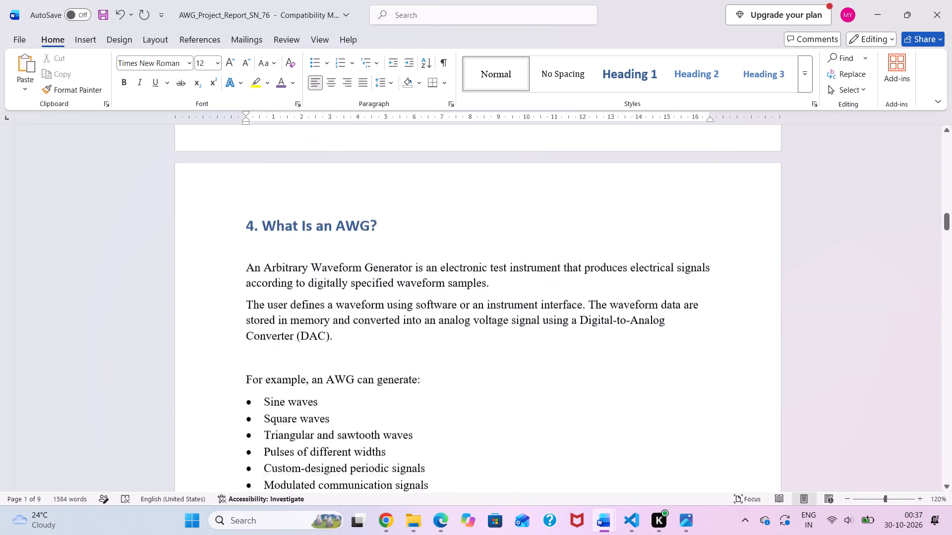
{"action": "scroll", "coordinate": [620, 264], "scroll_direction": "down", "scroll_amount": 1}
{"action": "scroll", "coordinate": [620, 264], "scroll_direction": "up", "scroll_amount": 1}
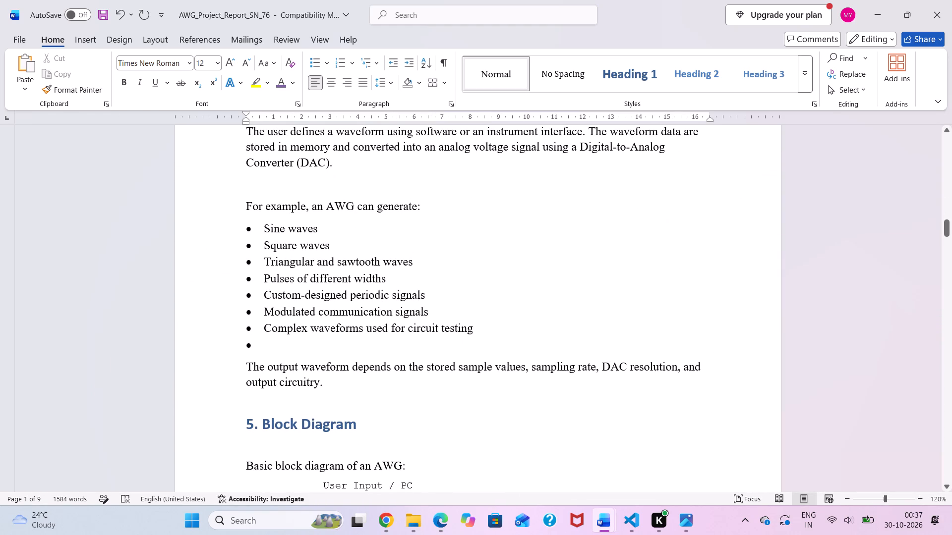
{"action": "scroll", "coordinate": [535, 371], "scroll_direction": "down", "scroll_amount": 2}
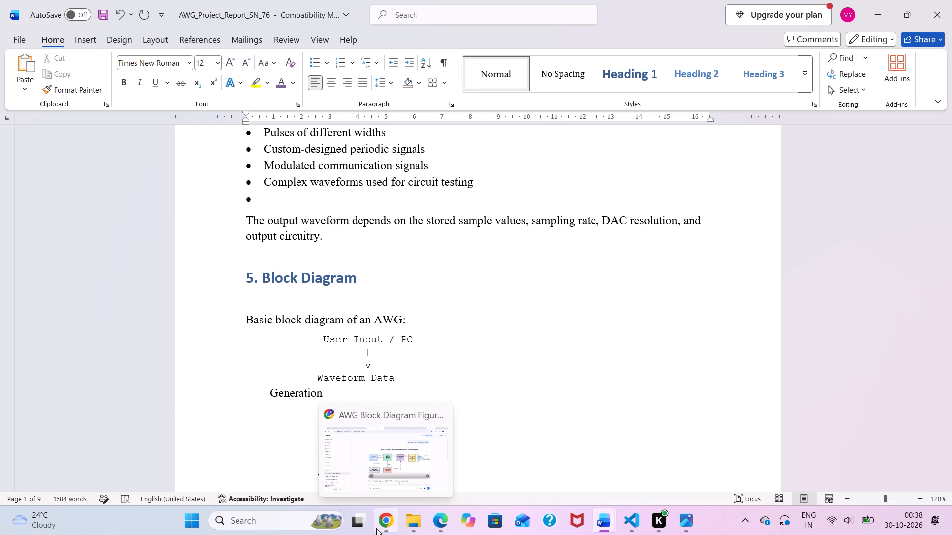
{"action": "scroll", "coordinate": [272, 438], "scroll_direction": "down", "scroll_amount": 3}
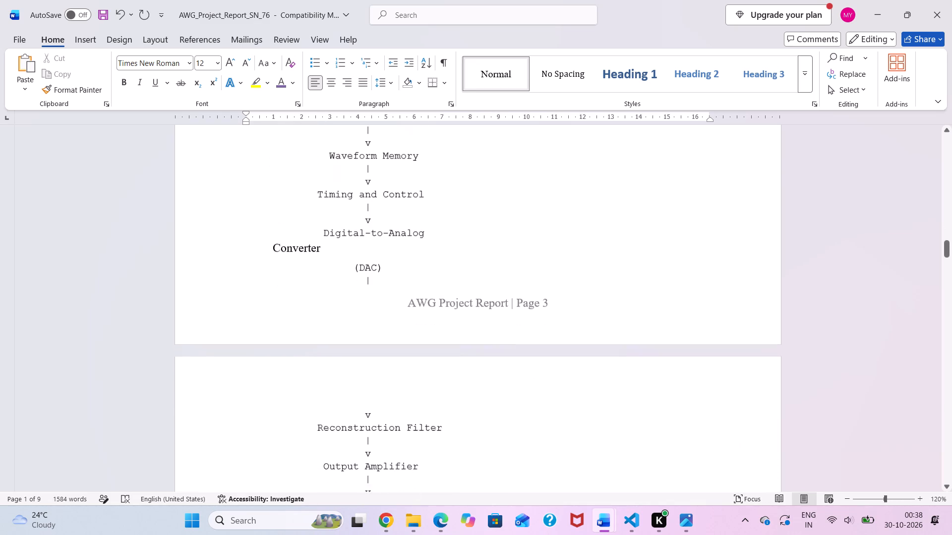
{"action": "scroll", "coordinate": [272, 438], "scroll_direction": "down", "scroll_amount": 1}
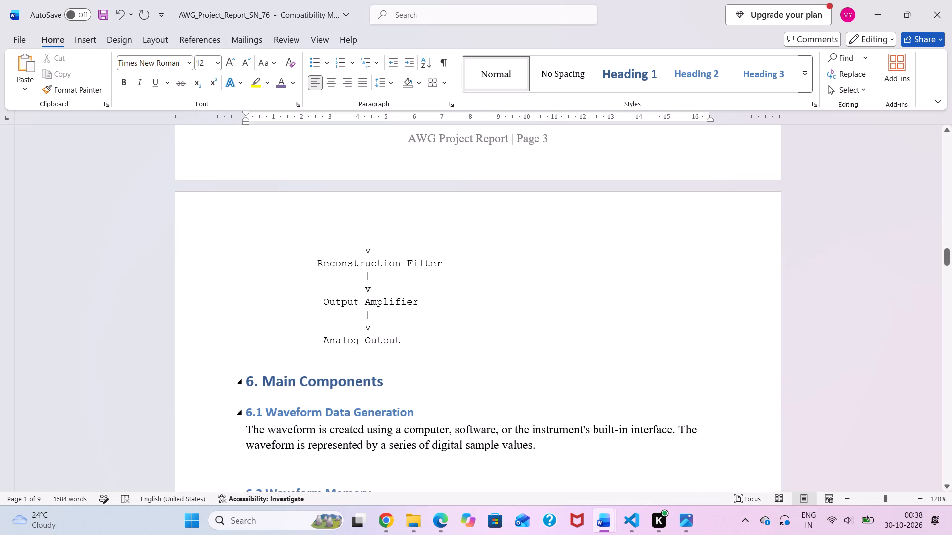
{"action": "left_click", "coordinate": [416, 358]}
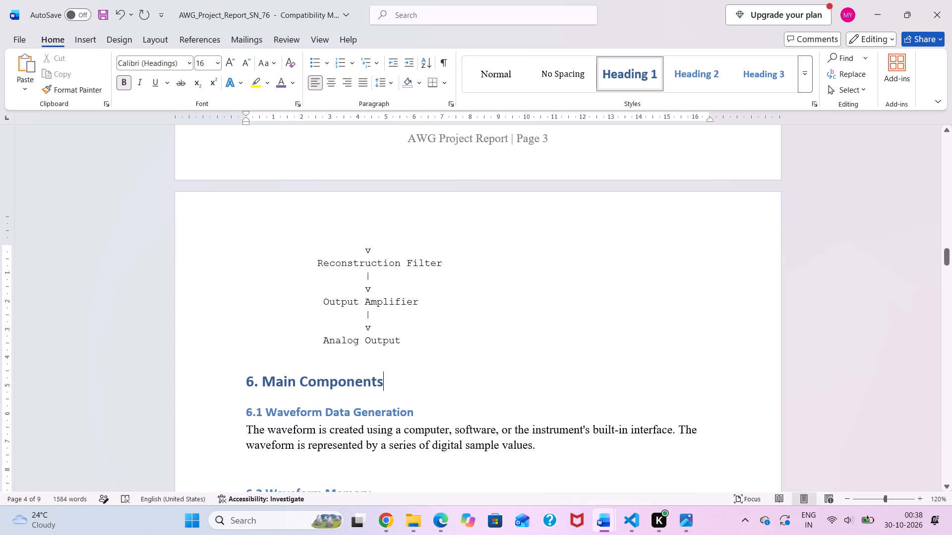
{"action": "left_click", "coordinate": [421, 347]}
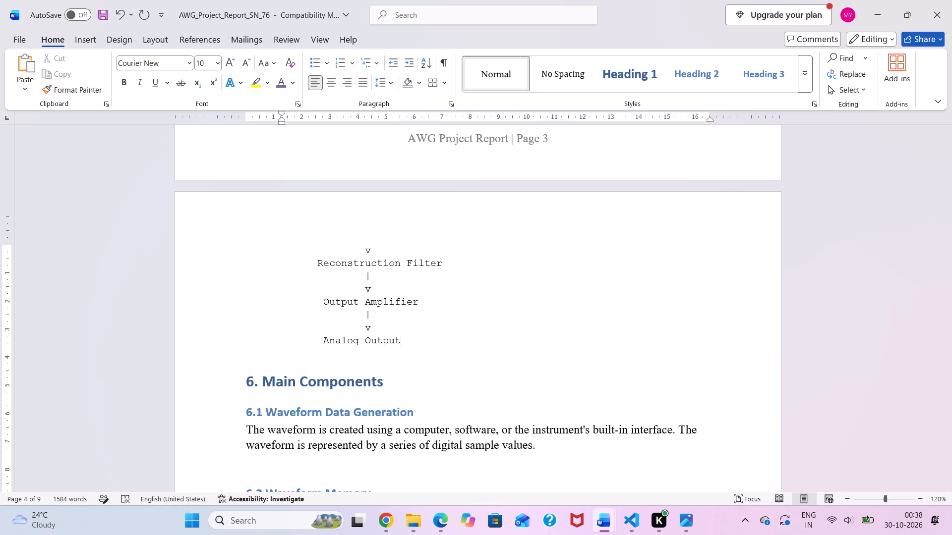
{"action": "left_click", "coordinate": [132, 270]}
{"action": "left_click", "coordinate": [210, 314]}
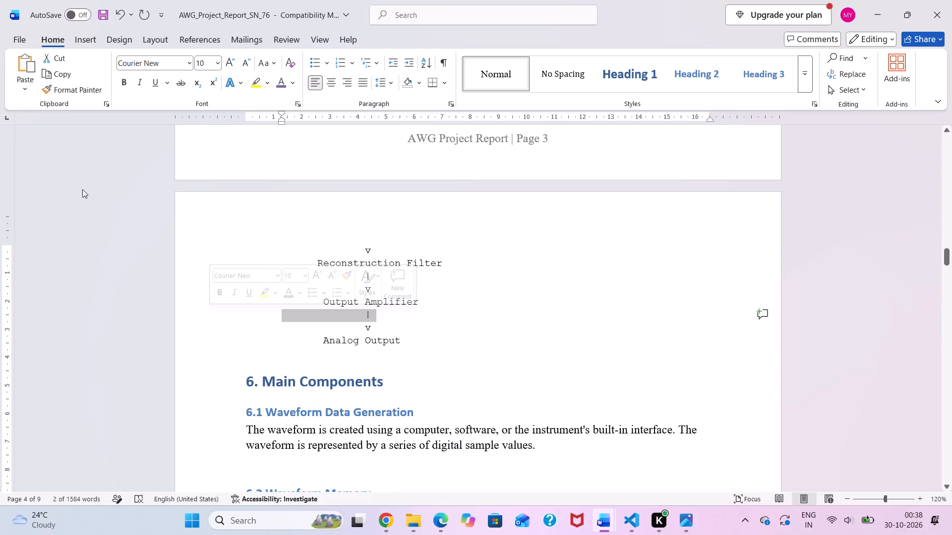
Save the report as Word Document AWG_Project_Report_SN_76 in Downloads, accepting the upgrade to the newest file format.
{"action": "left_click", "coordinate": [21, 37]}
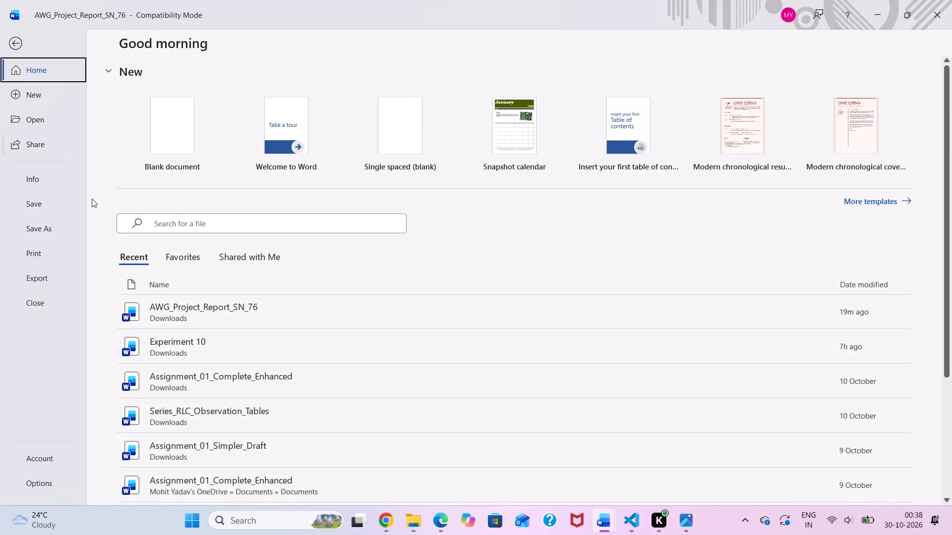
{"action": "left_click", "coordinate": [44, 224]}
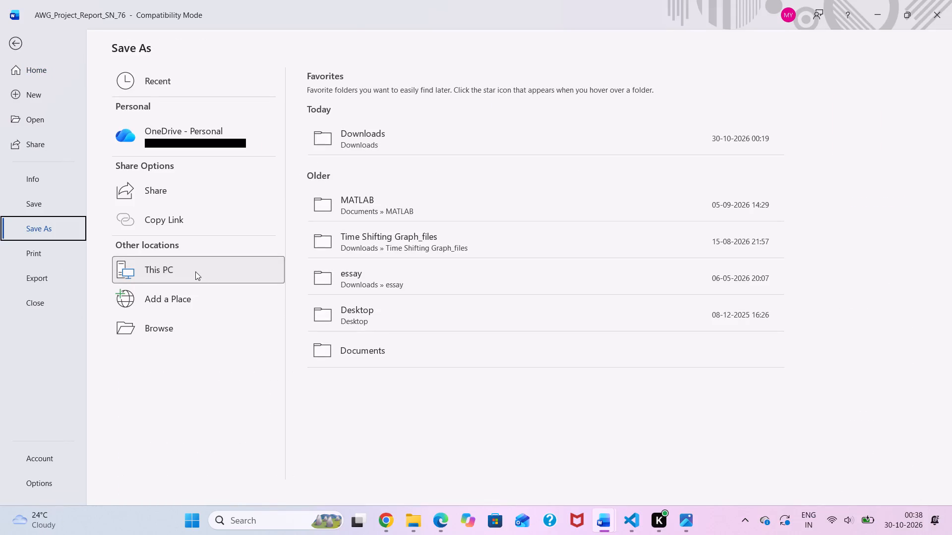
{"action": "left_click", "coordinate": [183, 327]}
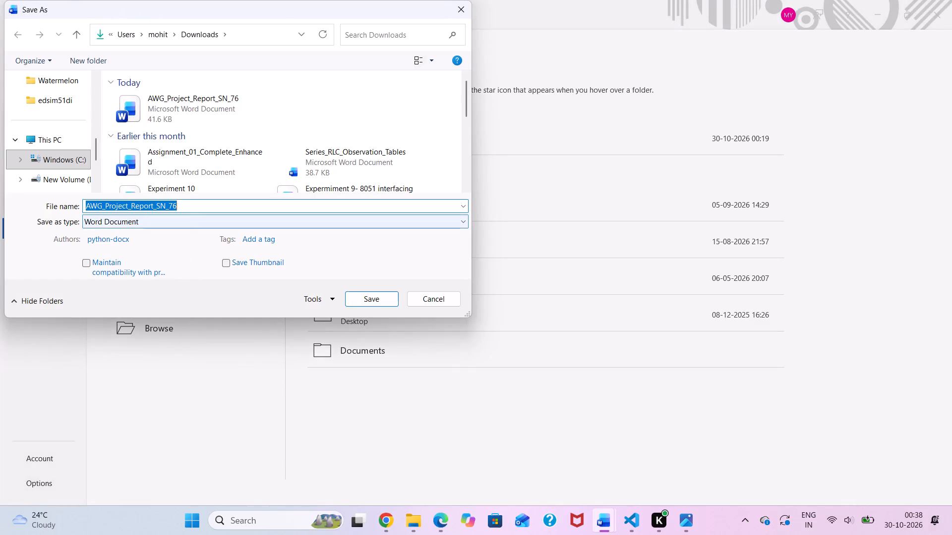
{"action": "left_click", "coordinate": [368, 298]}
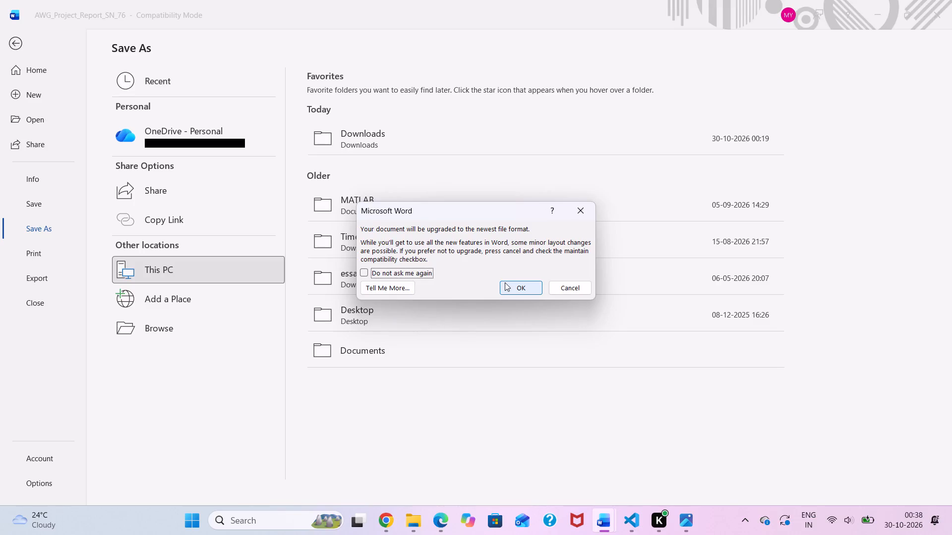
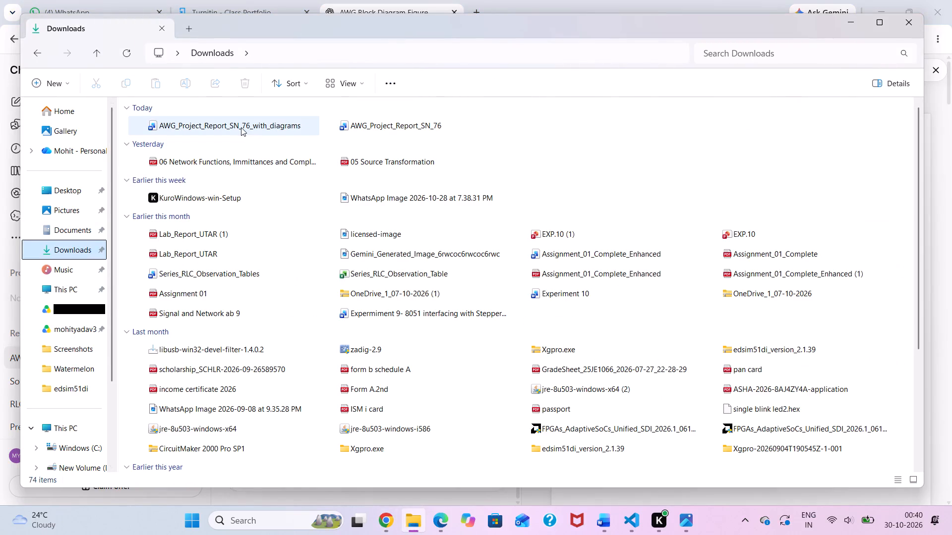
{"action": "left_click", "coordinate": [241, 127]}
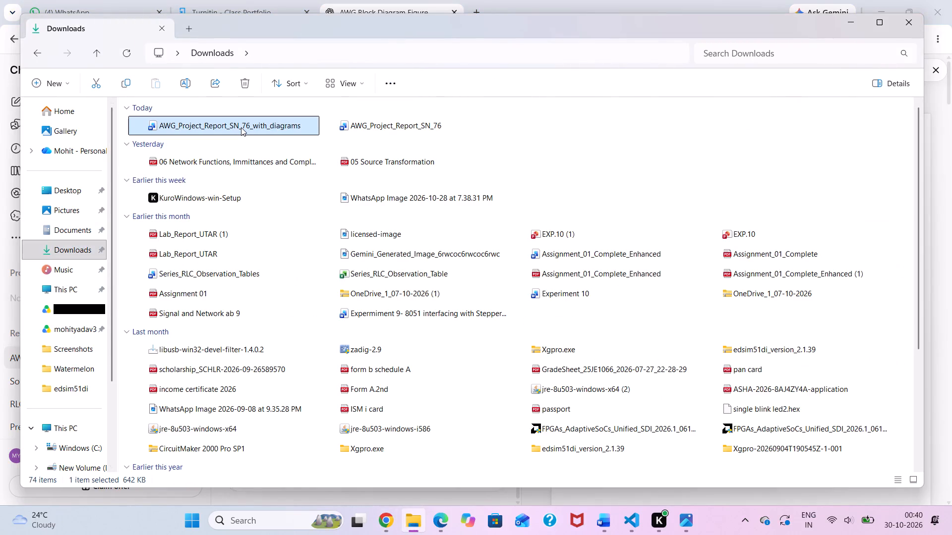
{"action": "left_click", "coordinate": [241, 127]}
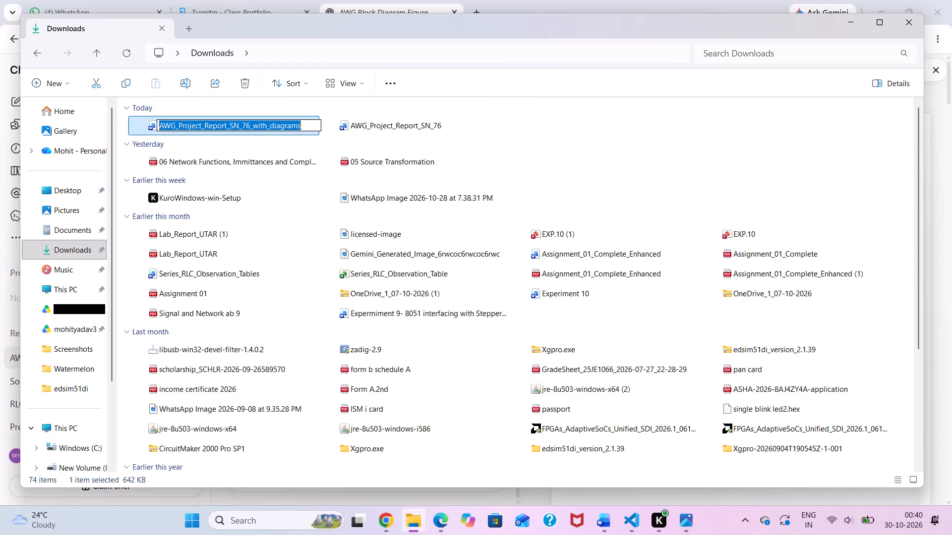
{"action": "left_click", "coordinate": [270, 148]}
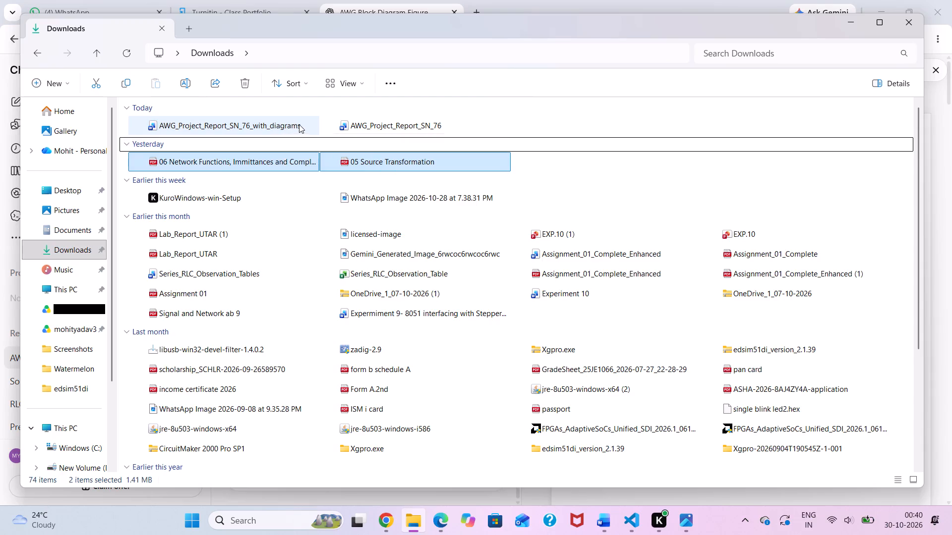
{"action": "left_click", "coordinate": [299, 124]}
{"action": "double_click", "coordinate": [299, 124]}
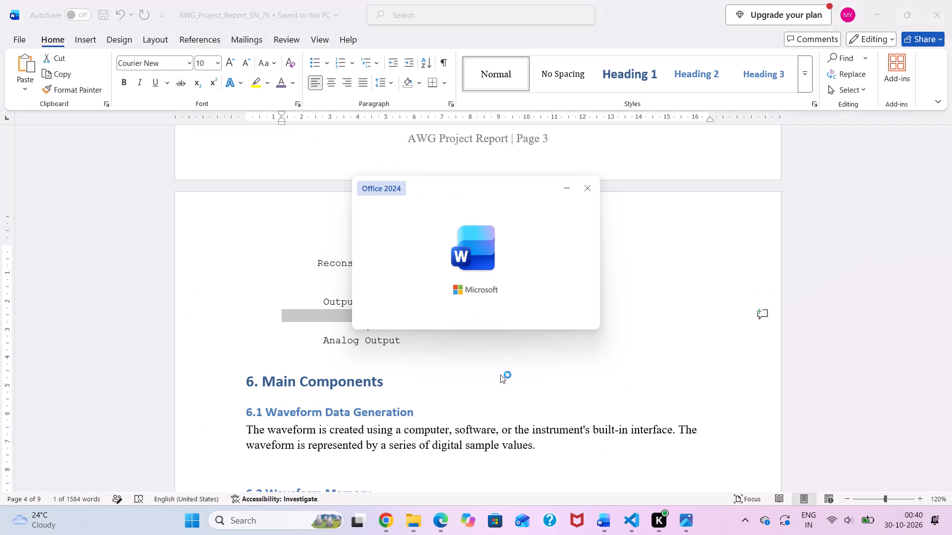
Examine the updated report from the title page through the block diagram in section 5 and the main components in section 6.
{"action": "scroll", "coordinate": [501, 386], "scroll_direction": "down", "scroll_amount": 3}
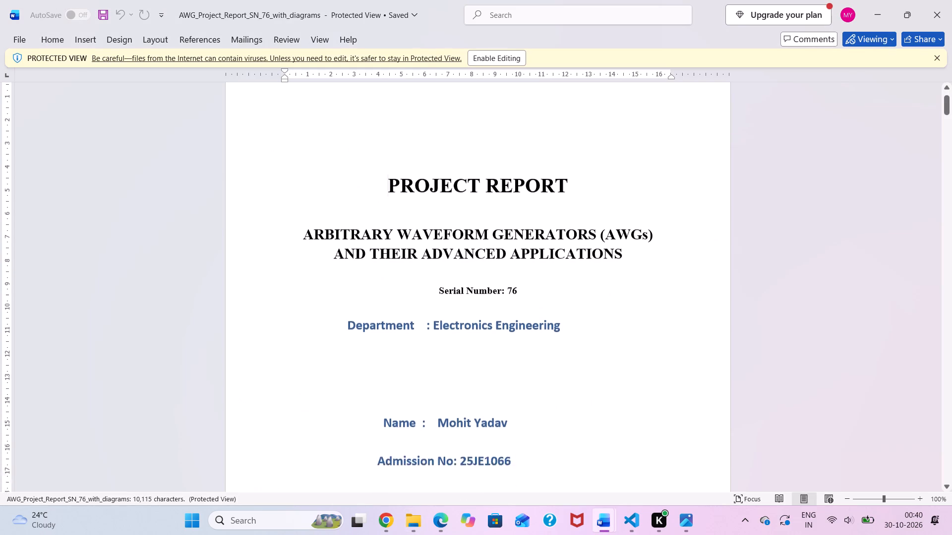
{"action": "scroll", "coordinate": [501, 386], "scroll_direction": "down", "scroll_amount": 9}
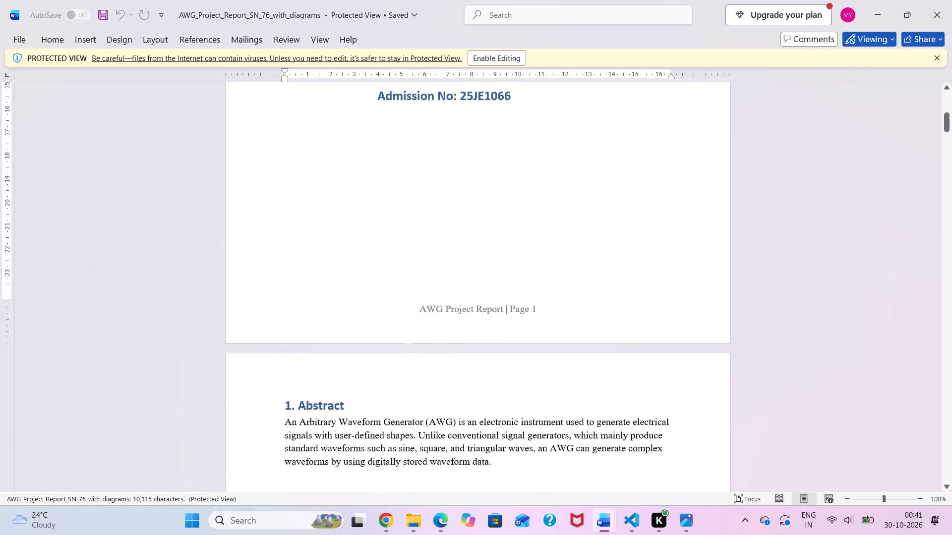
{"action": "scroll", "coordinate": [501, 386], "scroll_direction": "down", "scroll_amount": 2}
{"action": "scroll", "coordinate": [501, 386], "scroll_direction": "down", "scroll_amount": 20}
{"action": "scroll", "coordinate": [501, 386], "scroll_direction": "down", "scroll_amount": 20}
{"action": "scroll", "coordinate": [501, 386], "scroll_direction": "down", "scroll_amount": 20}
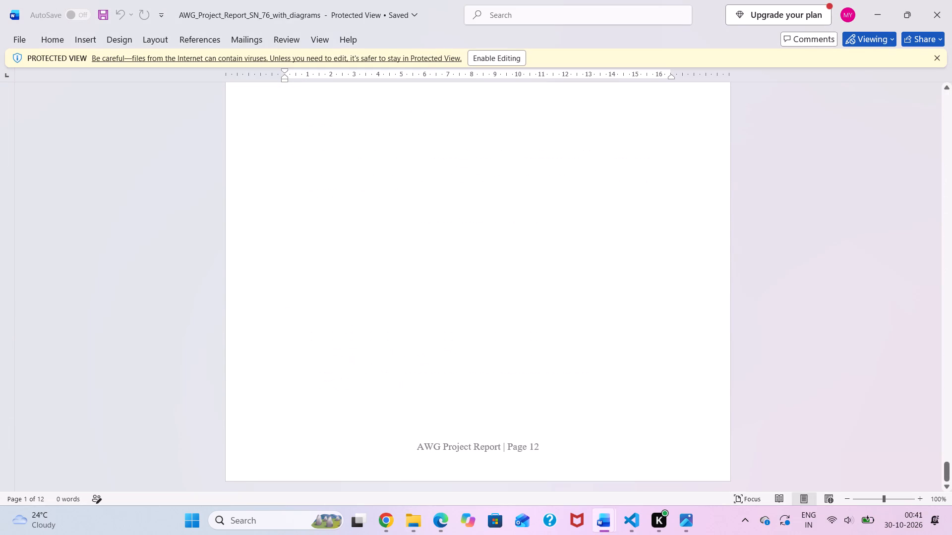
{"action": "scroll", "coordinate": [501, 386], "scroll_direction": "up", "scroll_amount": 20}
{"action": "scroll", "coordinate": [501, 386], "scroll_direction": "up", "scroll_amount": 14}
{"action": "scroll", "coordinate": [501, 386], "scroll_direction": "up", "scroll_amount": 15}
{"action": "scroll", "coordinate": [501, 386], "scroll_direction": "down", "scroll_amount": 3}
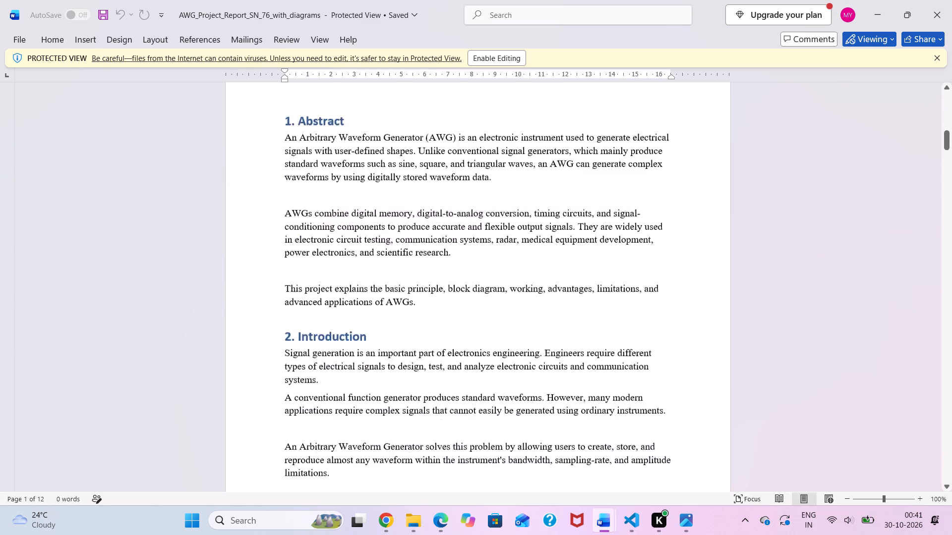
{"action": "scroll", "coordinate": [501, 386], "scroll_direction": "down", "scroll_amount": 6}
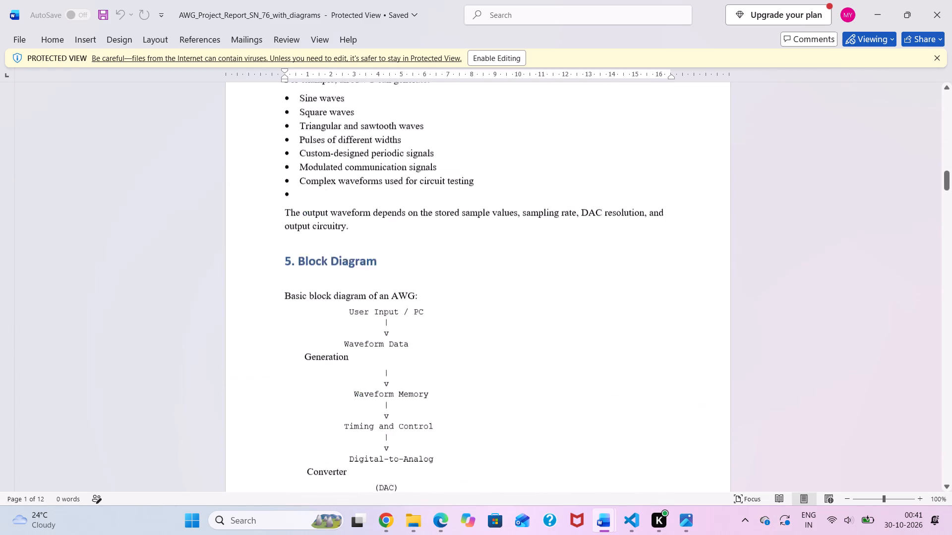
{"action": "scroll", "coordinate": [501, 386], "scroll_direction": "down", "scroll_amount": 2}
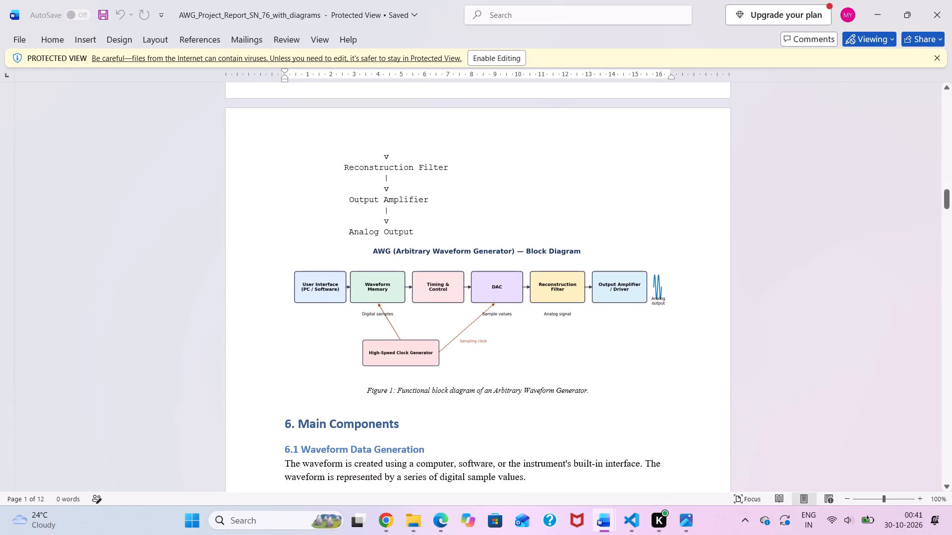
{"action": "scroll", "coordinate": [501, 386], "scroll_direction": "down", "scroll_amount": 6}
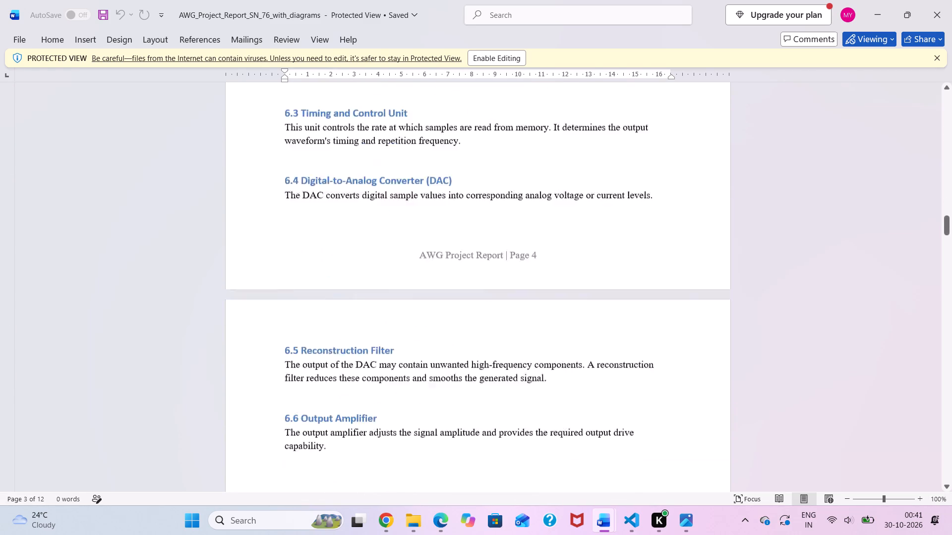
Examine the AWG signal generation process figure inserted near the end of the working steps, before section 8.
{"action": "scroll", "coordinate": [501, 386], "scroll_direction": "down", "scroll_amount": 9}
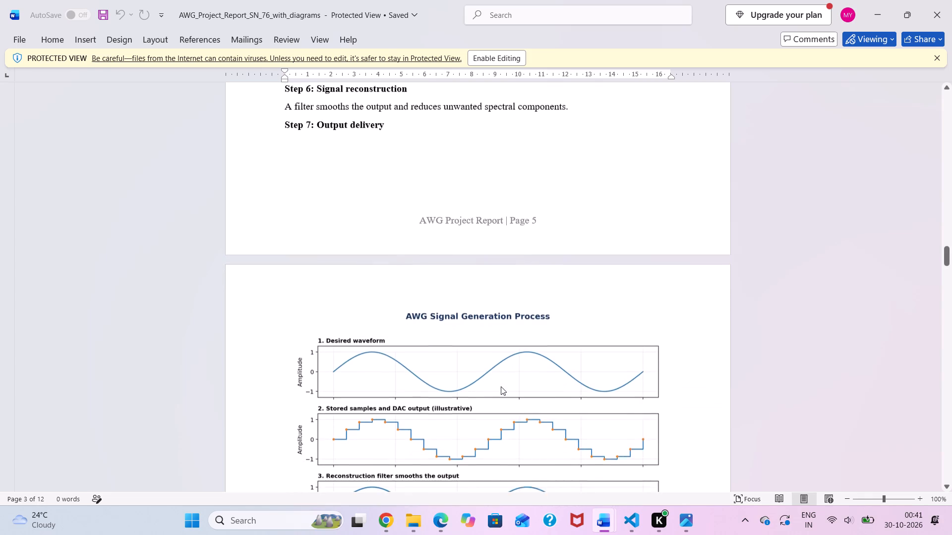
{"action": "scroll", "coordinate": [501, 386], "scroll_direction": "down", "scroll_amount": 3}
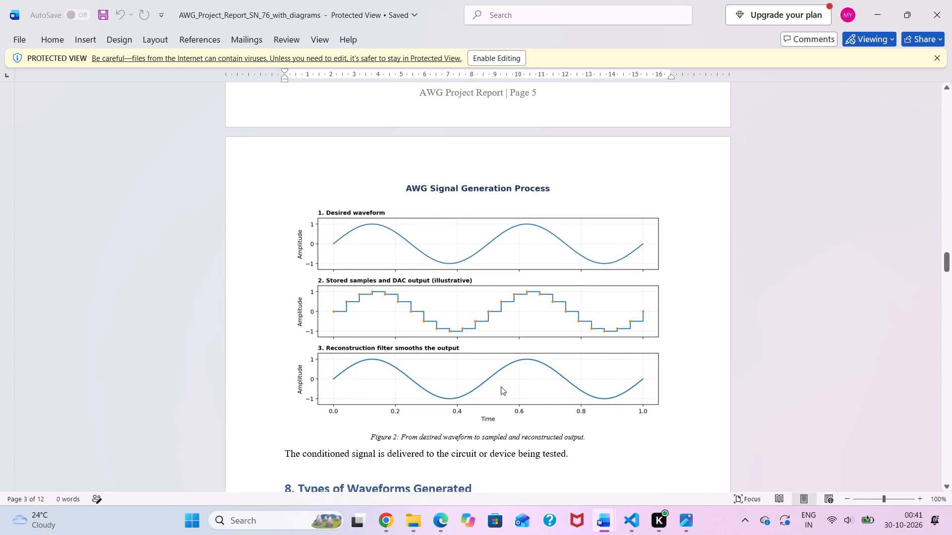
{"action": "scroll", "coordinate": [501, 386], "scroll_direction": "down", "scroll_amount": 1}
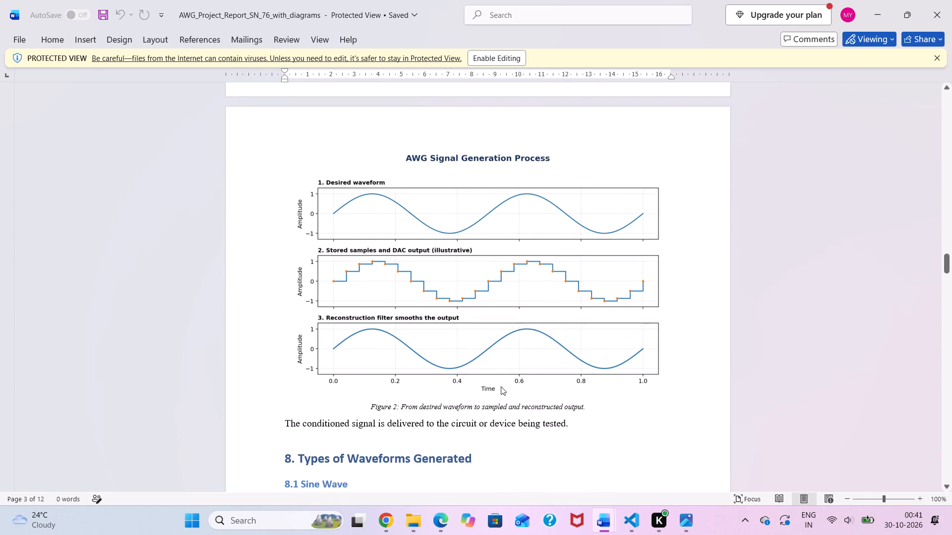
{"action": "left_click", "coordinate": [501, 386]}
{"action": "left_click", "coordinate": [501, 386]}
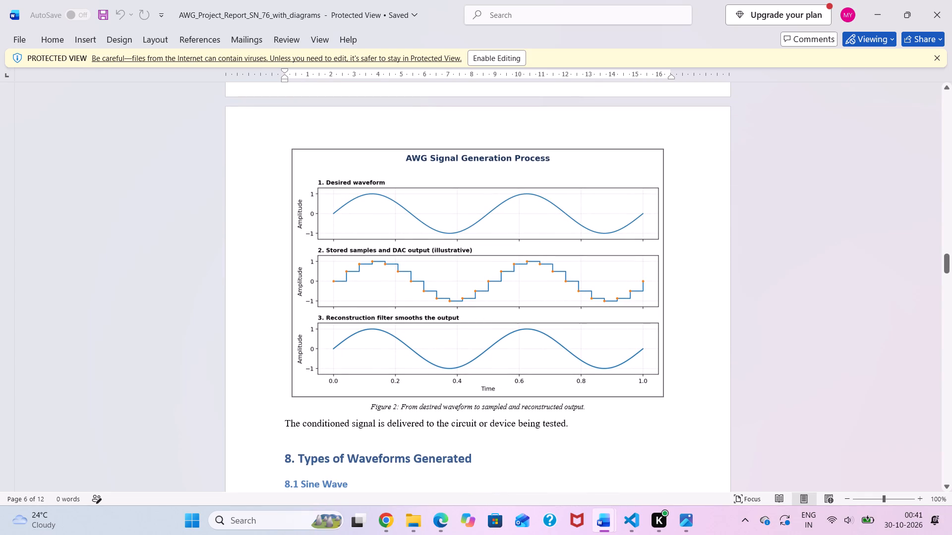
{"action": "left_click", "coordinate": [581, 443]}
Review sections 8 to 10, checking the common waveforms figure, the technical parameters table and the advanced applications diagram.
{"action": "scroll", "coordinate": [581, 443], "scroll_direction": "down", "scroll_amount": 5}
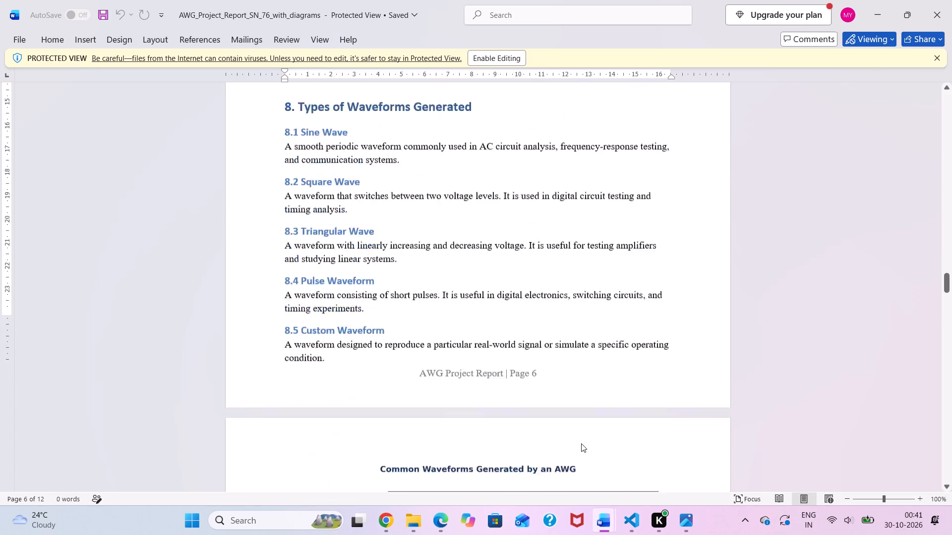
{"action": "scroll", "coordinate": [581, 443], "scroll_direction": "down", "scroll_amount": 2}
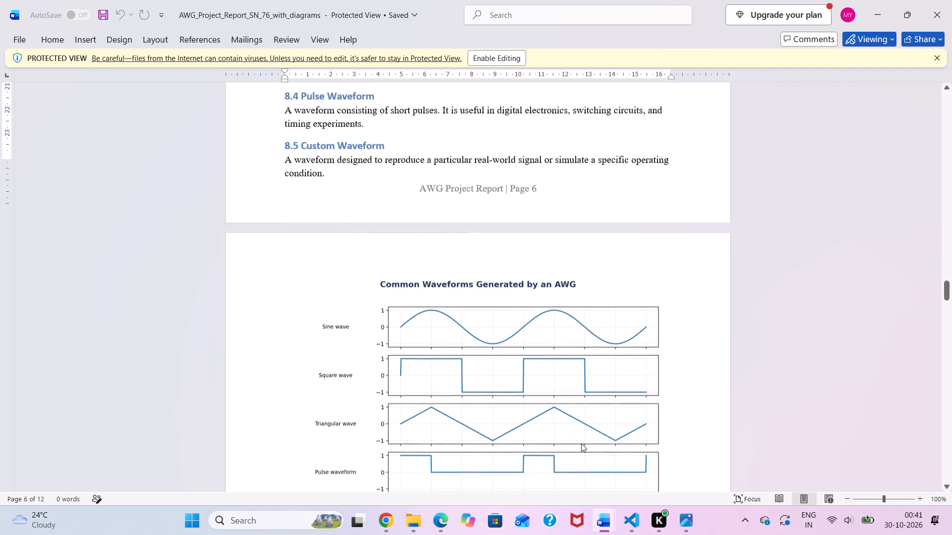
{"action": "scroll", "coordinate": [581, 443], "scroll_direction": "down", "scroll_amount": 2}
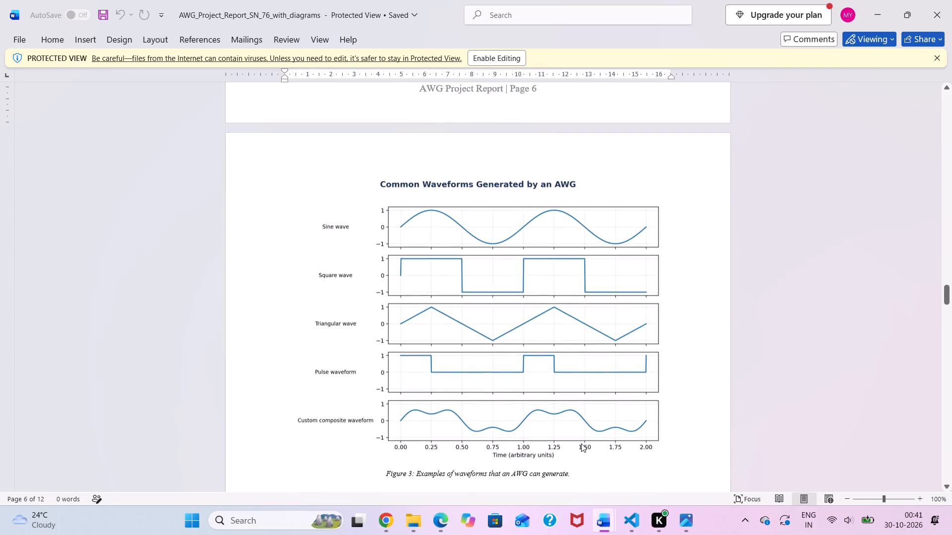
{"action": "scroll", "coordinate": [581, 443], "scroll_direction": "down", "scroll_amount": 6}
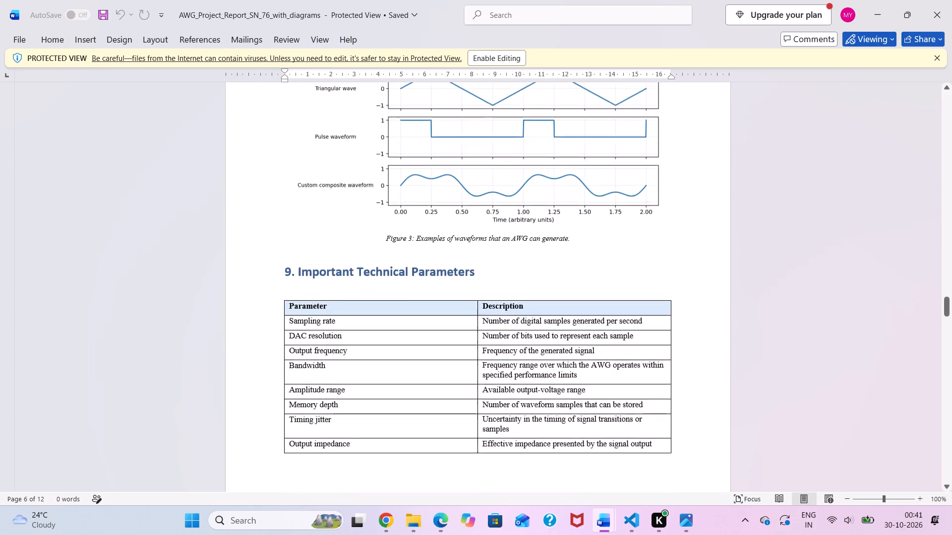
{"action": "scroll", "coordinate": [581, 443], "scroll_direction": "down", "scroll_amount": 2}
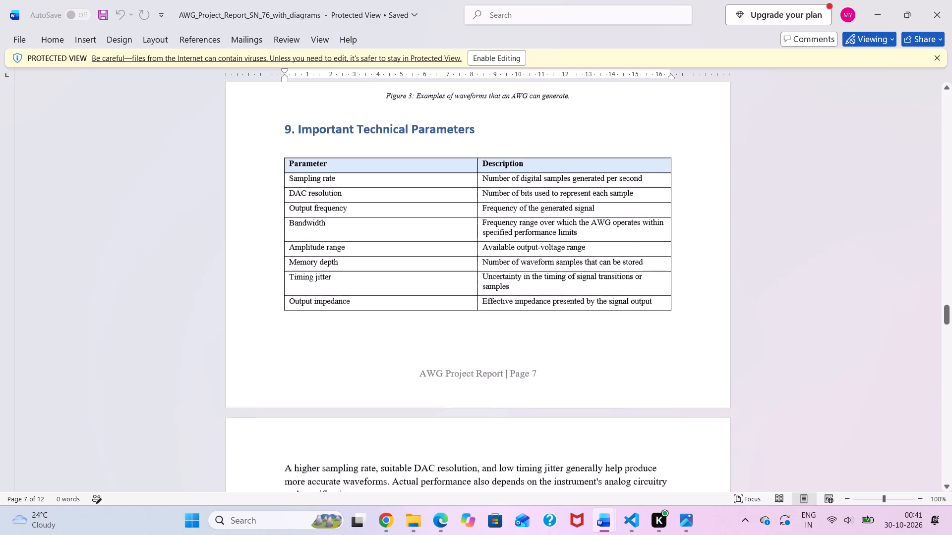
{"action": "scroll", "coordinate": [581, 443], "scroll_direction": "down", "scroll_amount": 3}
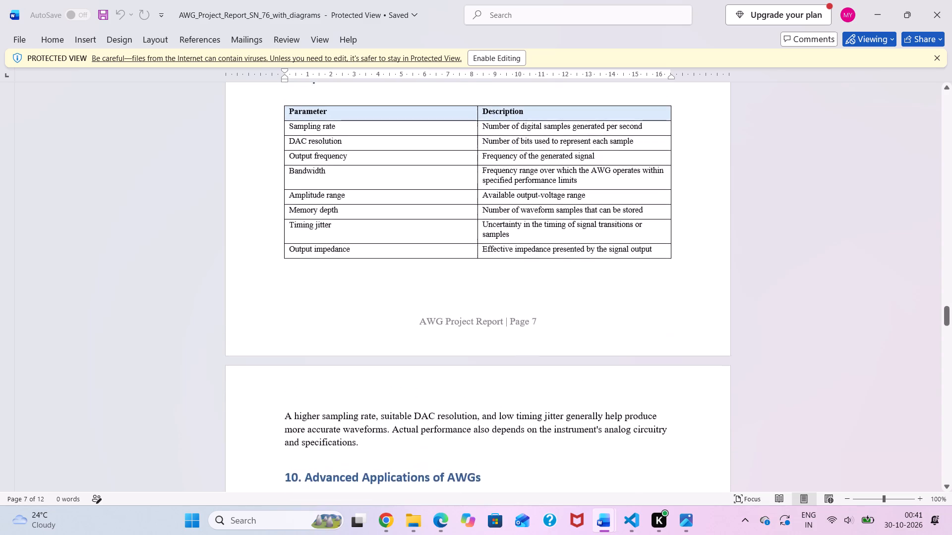
{"action": "scroll", "coordinate": [581, 443], "scroll_direction": "down", "scroll_amount": 4}
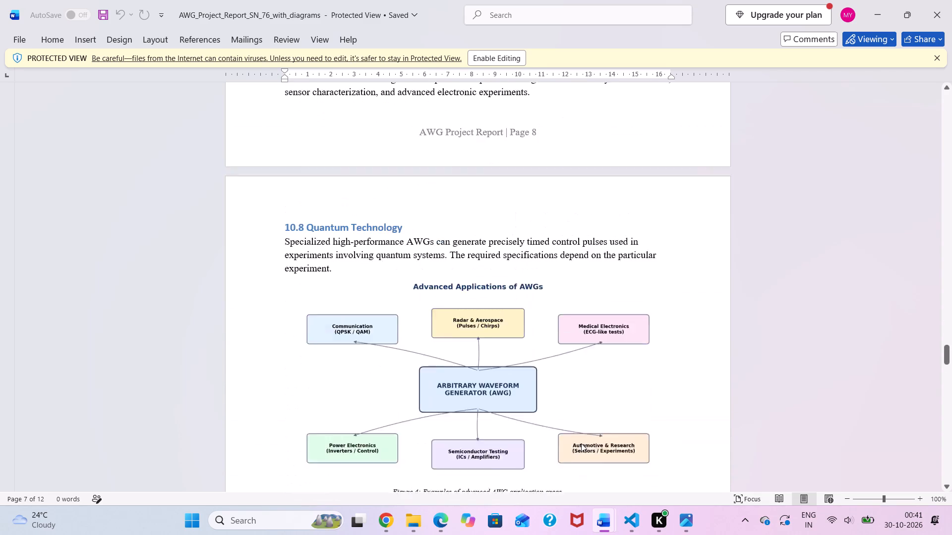
{"action": "scroll", "coordinate": [581, 443], "scroll_direction": "down", "scroll_amount": 4}
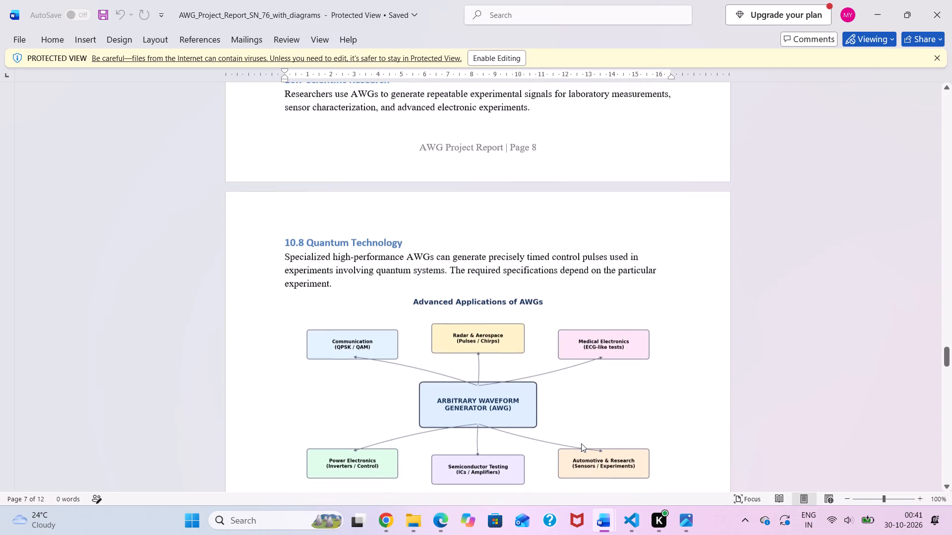
{"action": "scroll", "coordinate": [581, 443], "scroll_direction": "down", "scroll_amount": 2}
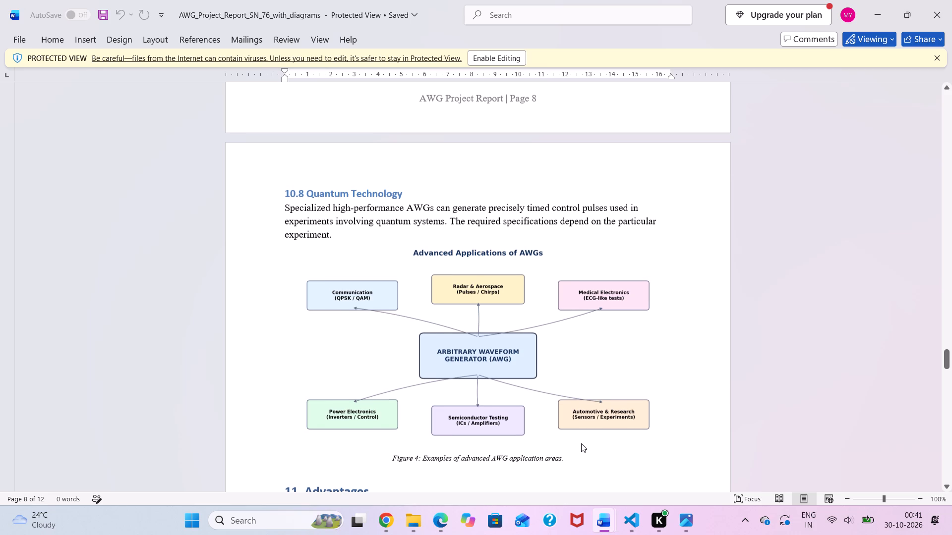
Review the rest of the report from section 11 to the references, including the practical demonstration measurement setup diagram.
{"action": "scroll", "coordinate": [581, 443], "scroll_direction": "down", "scroll_amount": 2}
{"action": "scroll", "coordinate": [581, 443], "scroll_direction": "up", "scroll_amount": 3}
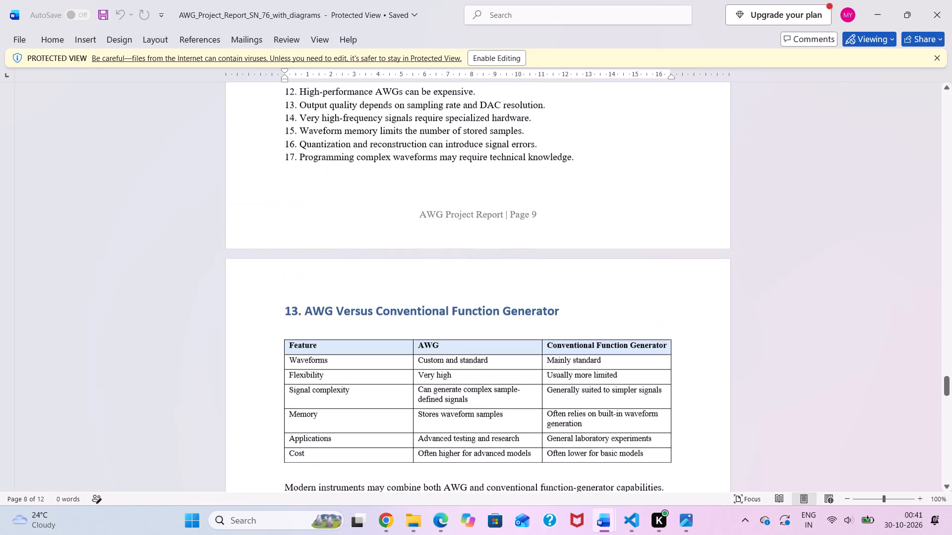
{"action": "scroll", "coordinate": [581, 443], "scroll_direction": "down", "scroll_amount": 3}
{"action": "scroll", "coordinate": [581, 443], "scroll_direction": "right", "scroll_amount": 3}
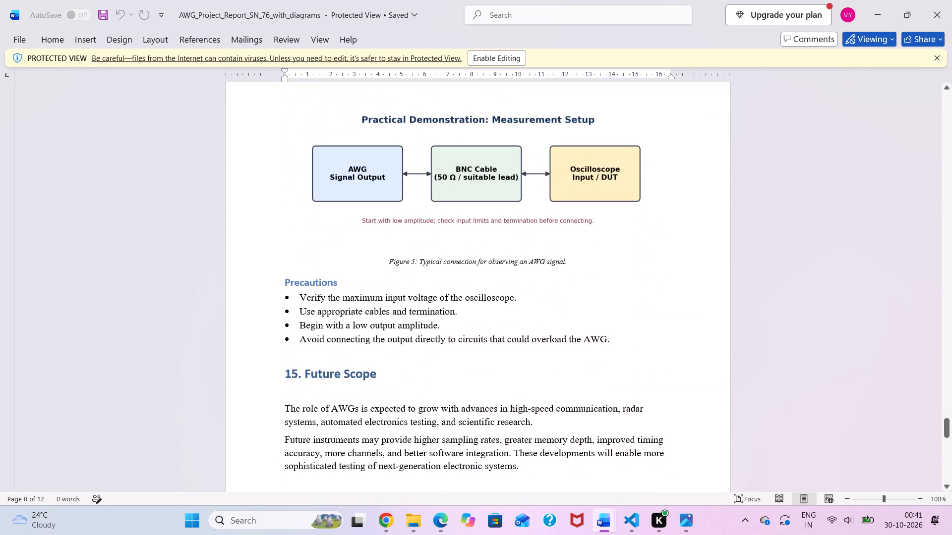
{"action": "scroll", "coordinate": [581, 443], "scroll_direction": "down", "scroll_amount": 4}
{"action": "scroll", "coordinate": [581, 443], "scroll_direction": "up", "scroll_amount": 1}
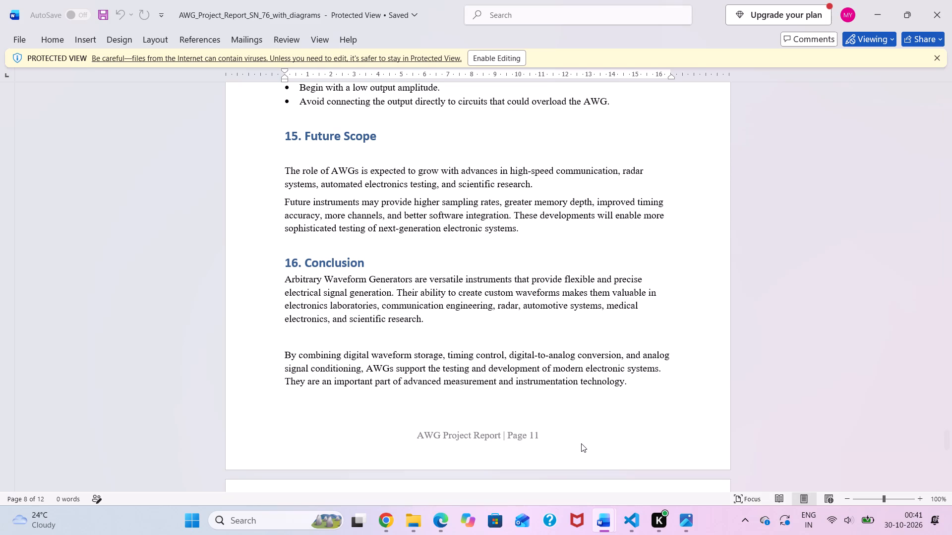
{"action": "scroll", "coordinate": [581, 443], "scroll_direction": "down", "scroll_amount": 2}
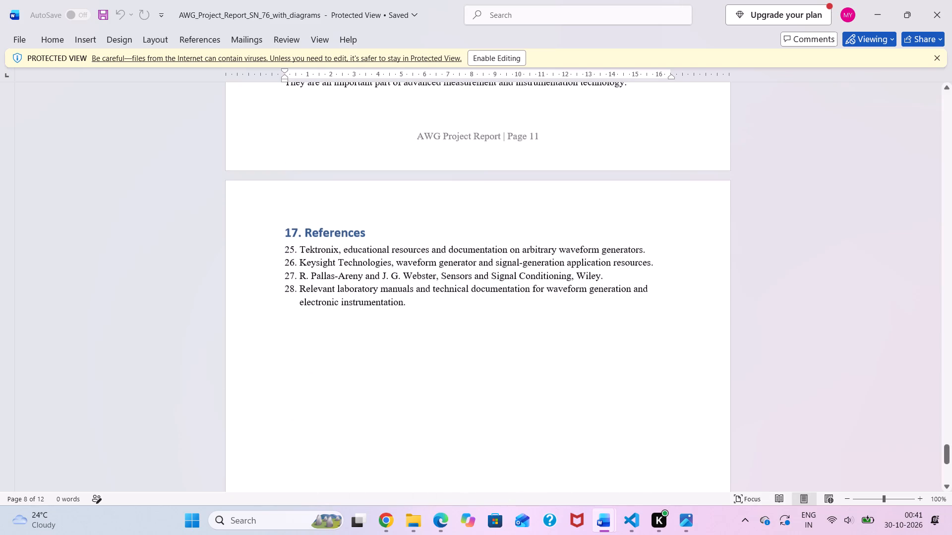
{"action": "scroll", "coordinate": [581, 443], "scroll_direction": "down", "scroll_amount": 1}
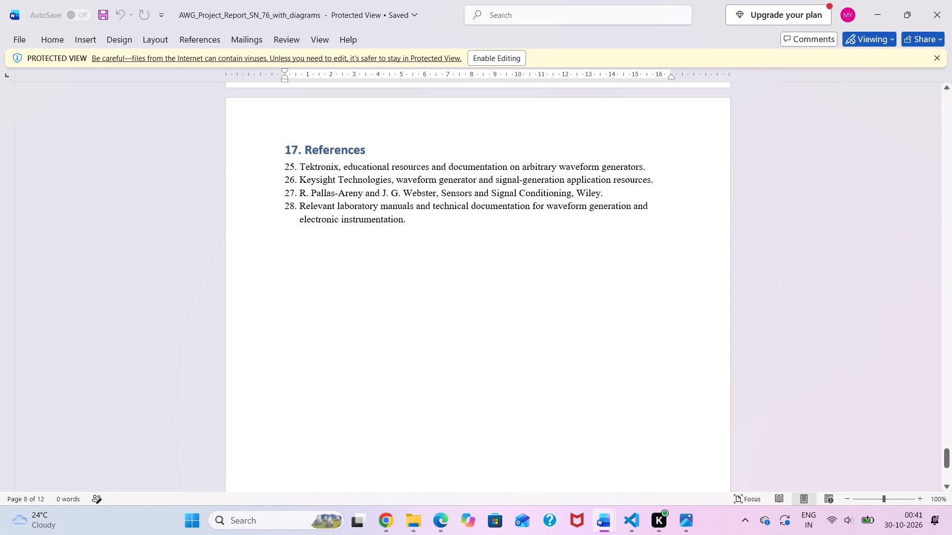
{"action": "scroll", "coordinate": [536, 405], "scroll_direction": "up", "scroll_amount": 1}
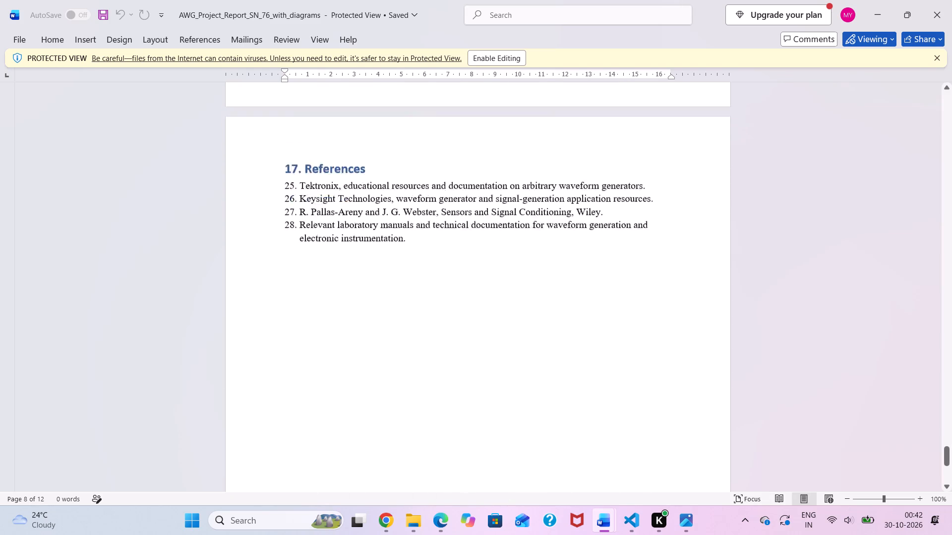
Recheck the end of the report, from the references back to the AWG versus conventional function generator comparison in section 13.
{"action": "scroll", "coordinate": [536, 405], "scroll_direction": "up", "scroll_amount": 4}
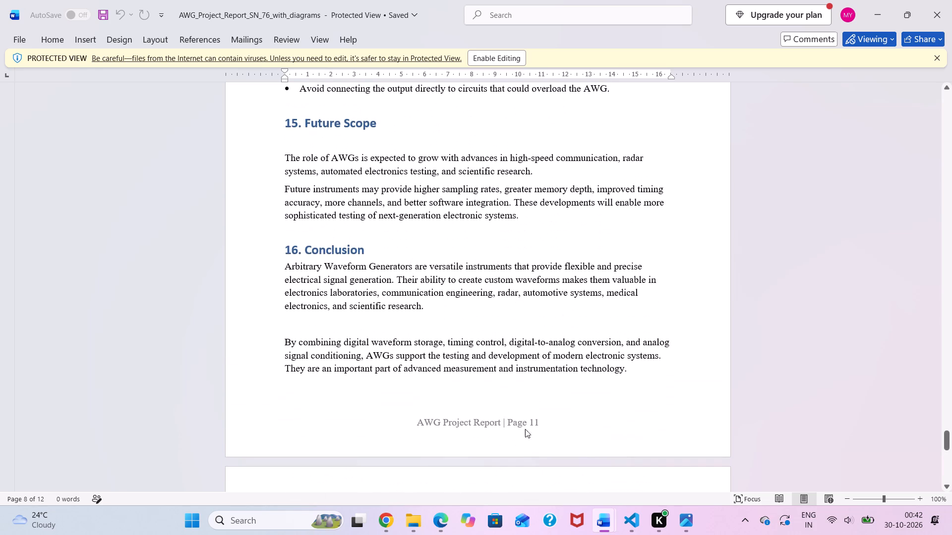
{"action": "scroll", "coordinate": [518, 447], "scroll_direction": "down", "scroll_amount": 1}
{"action": "scroll", "coordinate": [485, 308], "scroll_direction": "down", "scroll_amount": 1}
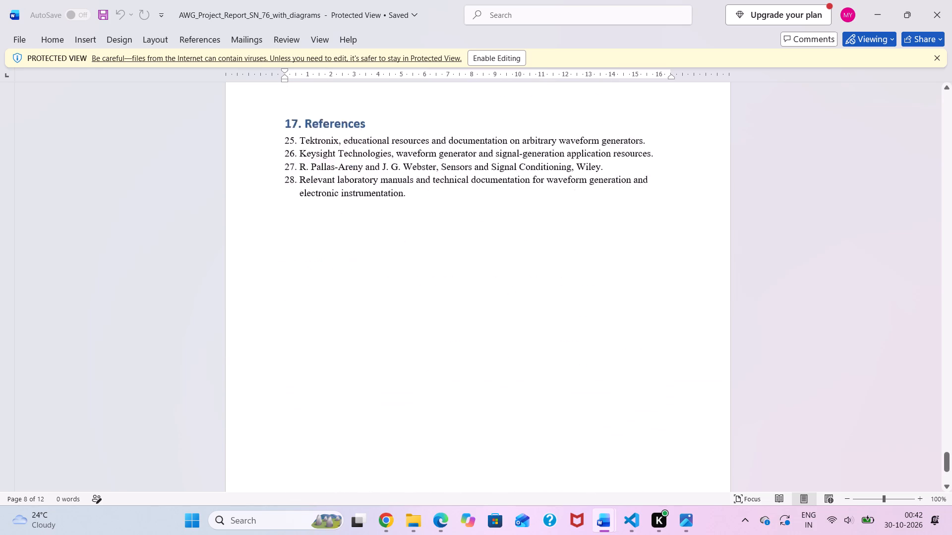
{"action": "scroll", "coordinate": [485, 308], "scroll_direction": "down", "scroll_amount": 3}
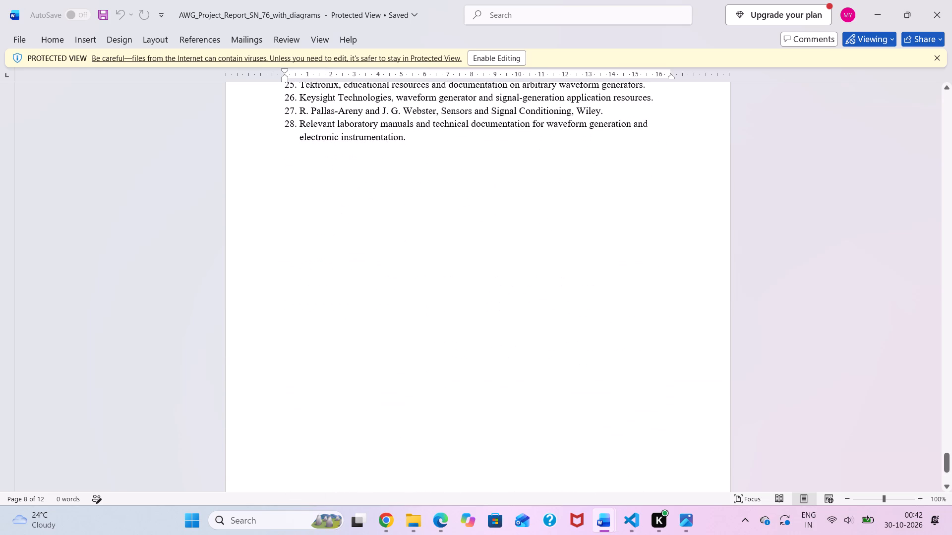
{"action": "scroll", "coordinate": [485, 308], "scroll_direction": "up", "scroll_amount": 4}
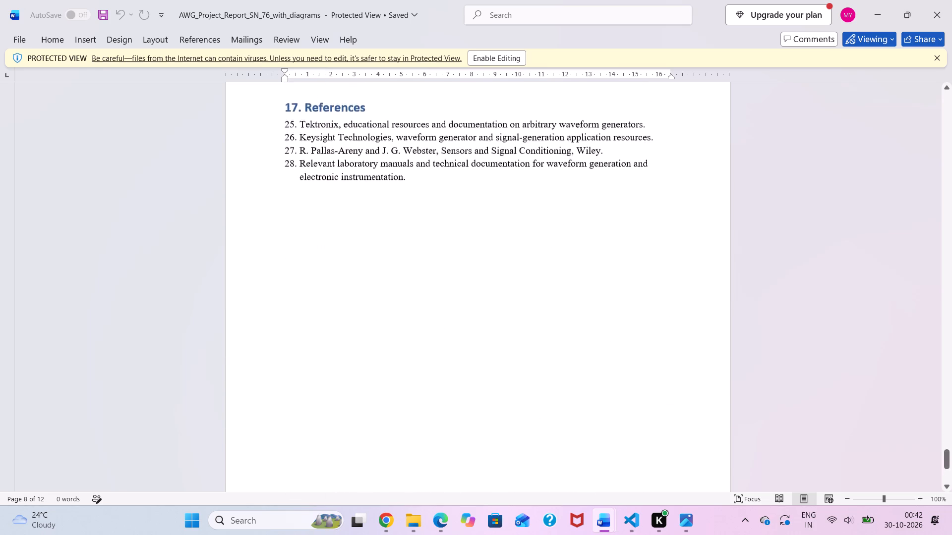
{"action": "scroll", "coordinate": [485, 308], "scroll_direction": "up", "scroll_amount": 2}
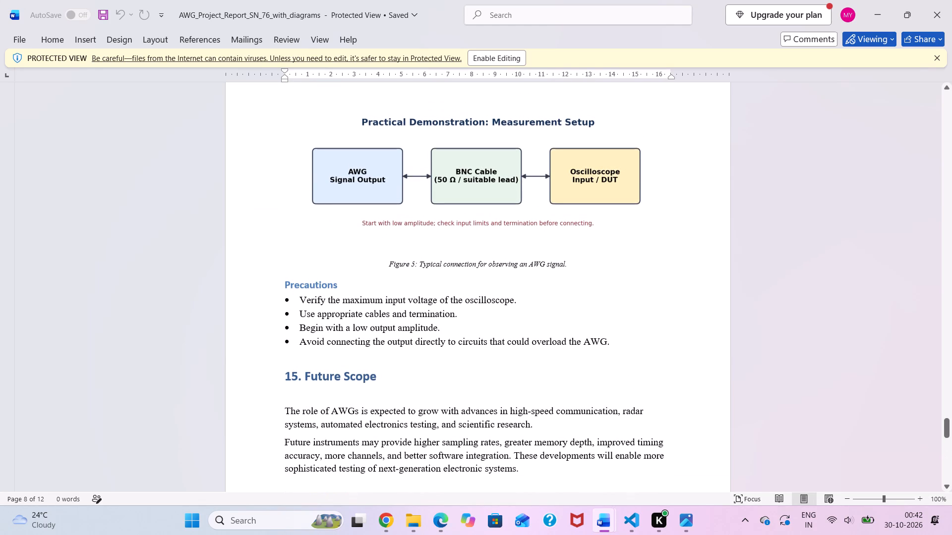
{"action": "scroll", "coordinate": [485, 308], "scroll_direction": "up", "scroll_amount": 3}
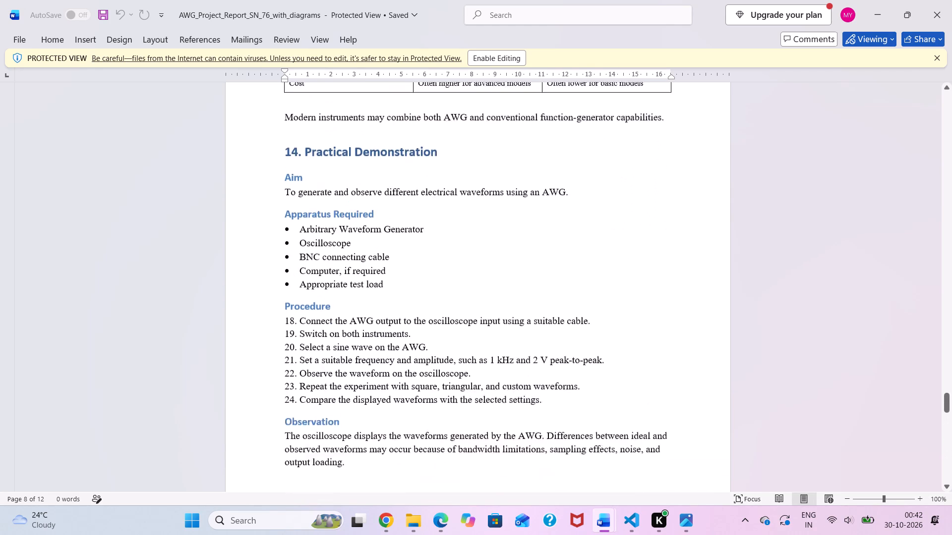
{"action": "scroll", "coordinate": [485, 308], "scroll_direction": "up", "scroll_amount": 2}
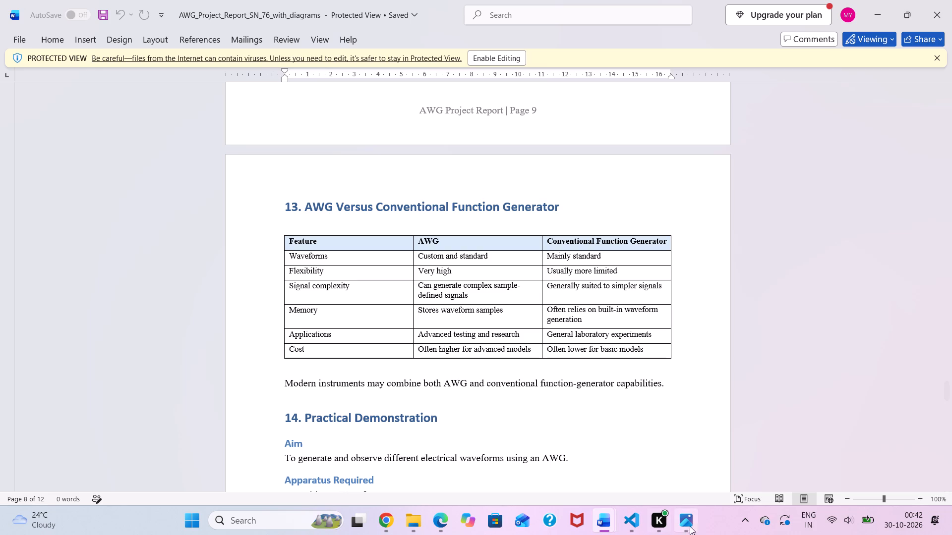
Close the open image viewer window.
{"action": "left_click", "coordinate": [714, 413]}
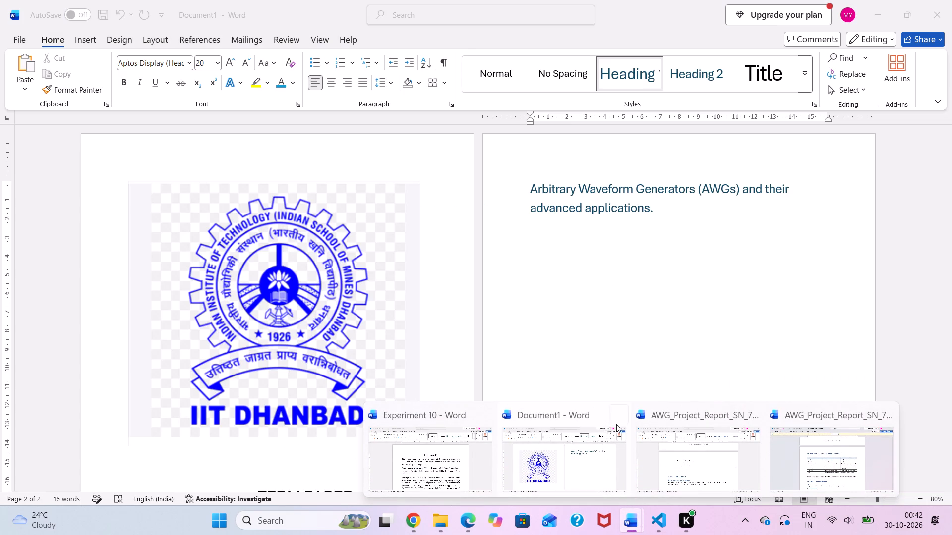
Close the unsaved term paper draft, Document1, discarding its changes.
{"action": "left_click", "coordinate": [618, 422]}
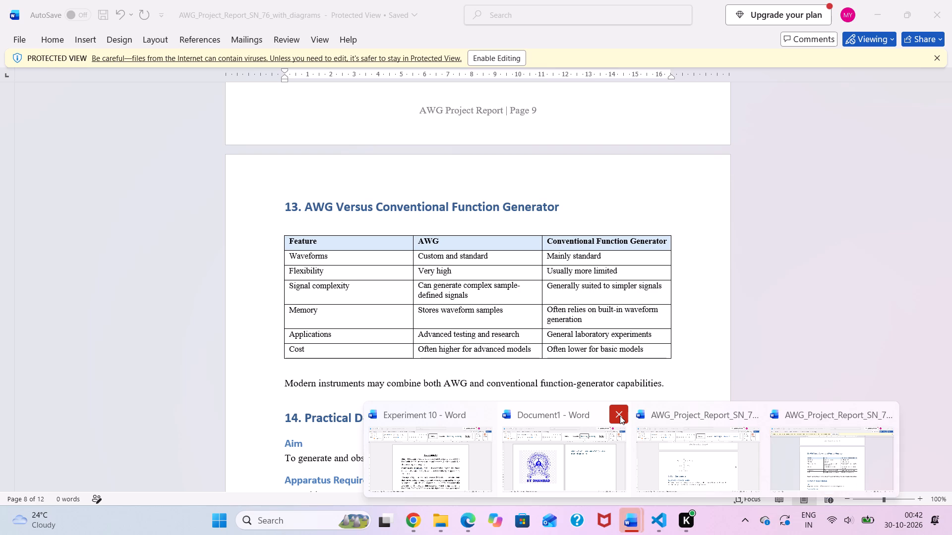
{"action": "left_click", "coordinate": [620, 416]}
{"action": "left_click", "coordinate": [788, 454]}
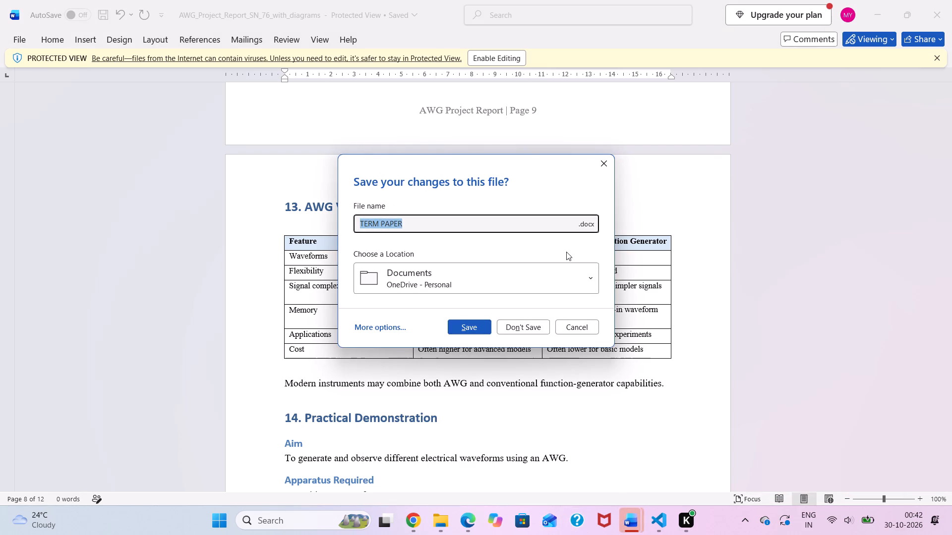
{"action": "left_click", "coordinate": [523, 325]}
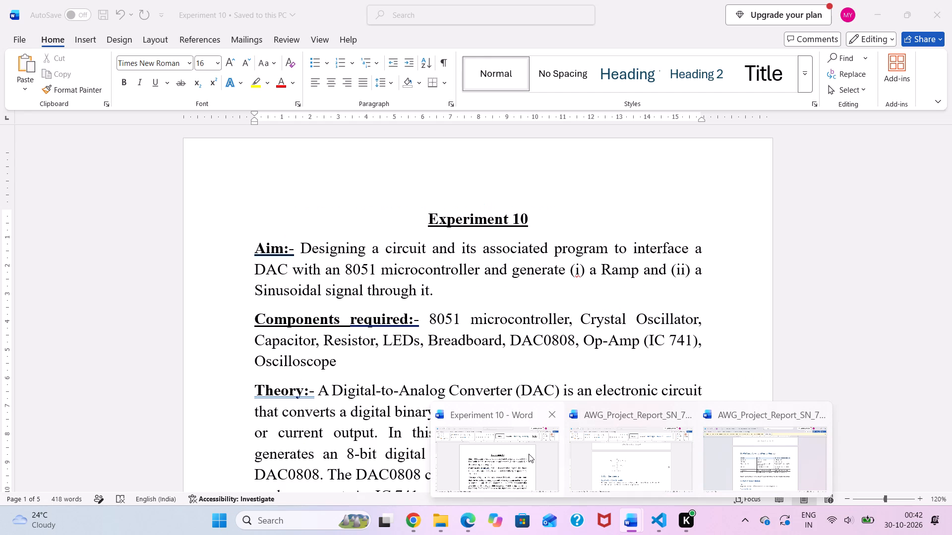
Close the Experiment 10 document, keeping the two AWG project report files open.
{"action": "left_click", "coordinate": [558, 418]}
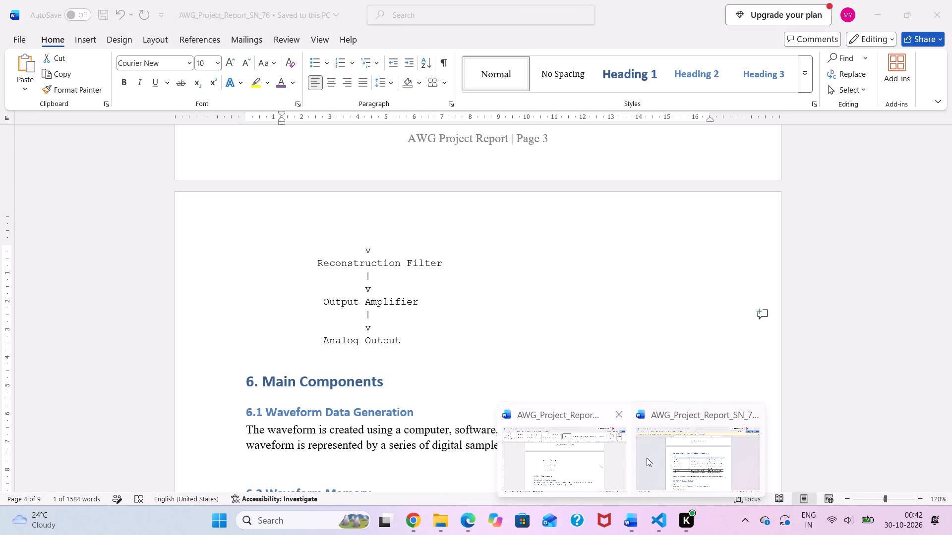
Switch to the AWG_Project_Report_SN_76_with_diagrams document.
{"action": "left_click", "coordinate": [710, 458]}
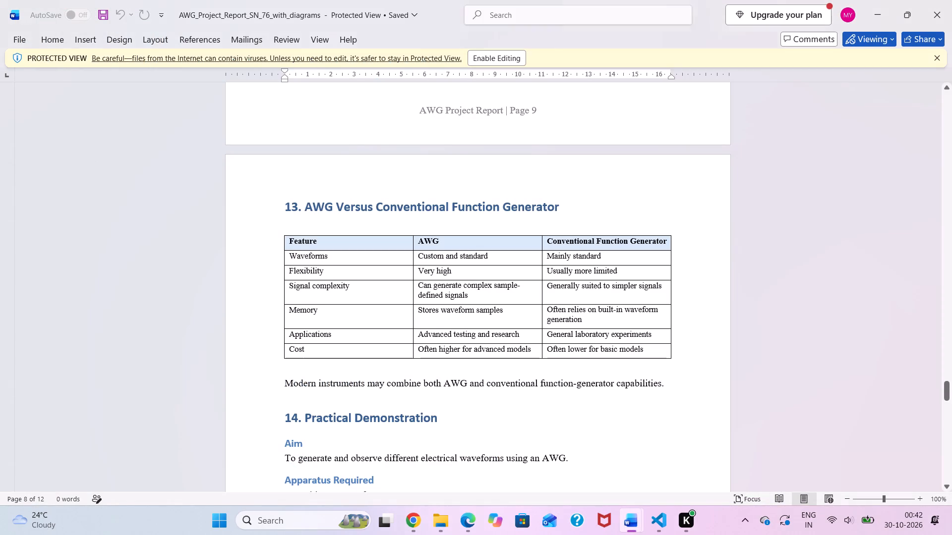
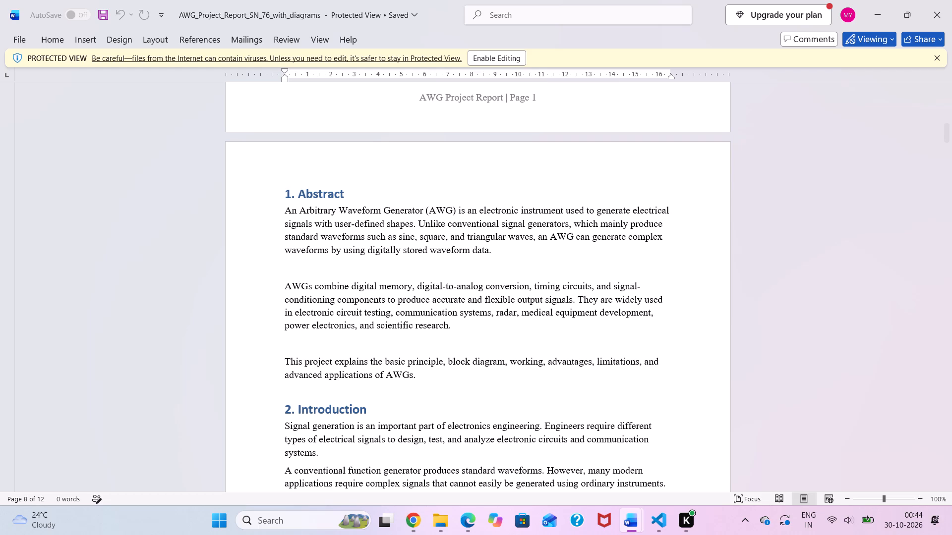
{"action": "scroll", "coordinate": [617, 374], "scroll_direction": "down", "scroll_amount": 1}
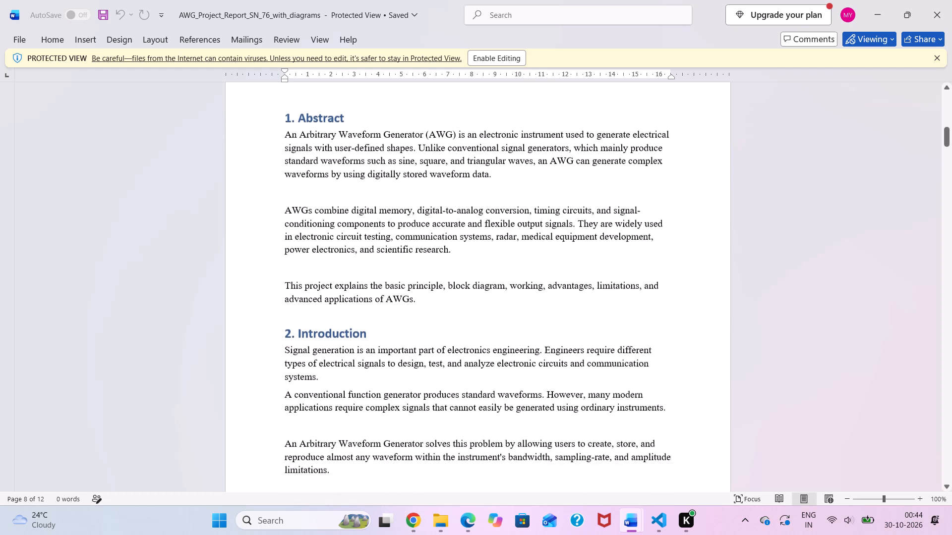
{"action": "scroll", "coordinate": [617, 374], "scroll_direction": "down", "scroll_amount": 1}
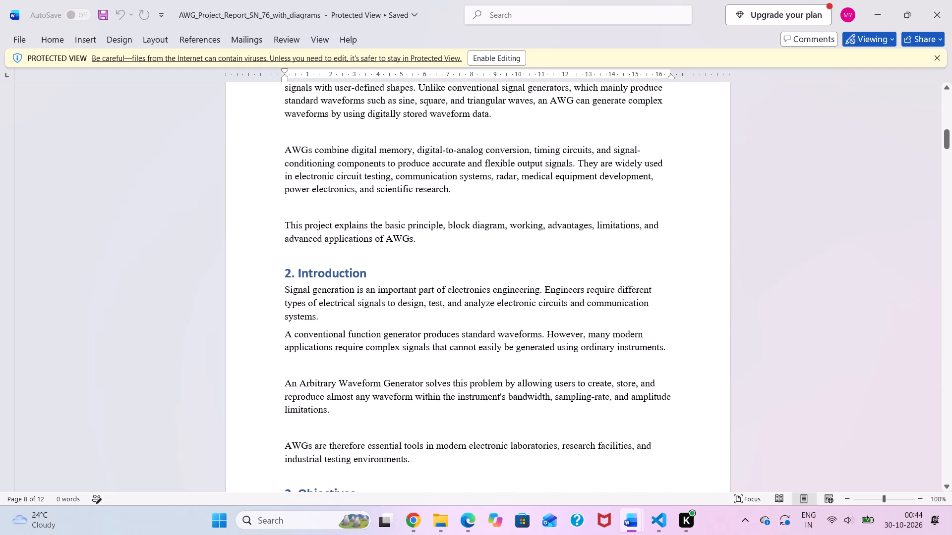
Review the report from the Objectives in section 3 through the block diagram and main components in section 6.
{"action": "scroll", "coordinate": [617, 374], "scroll_direction": "down", "scroll_amount": 2}
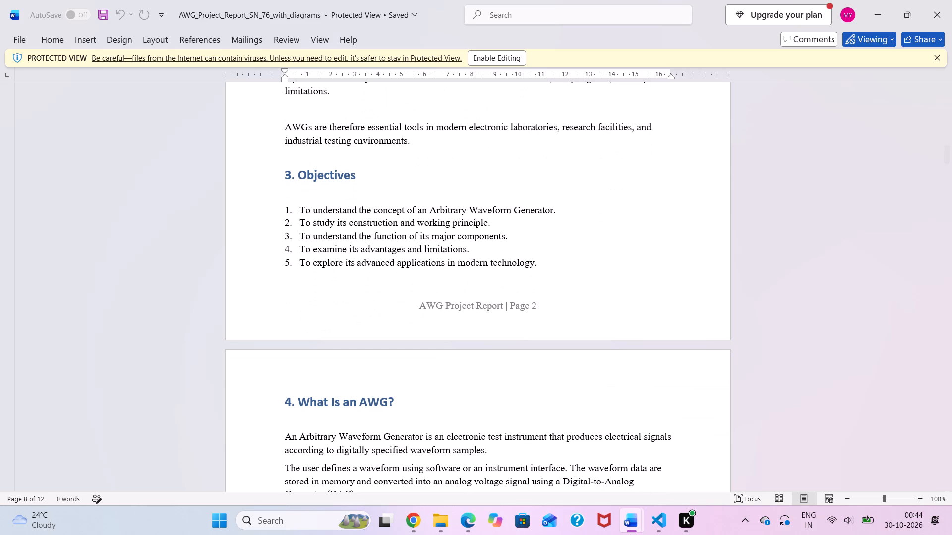
{"action": "scroll", "coordinate": [617, 374], "scroll_direction": "down", "scroll_amount": 4}
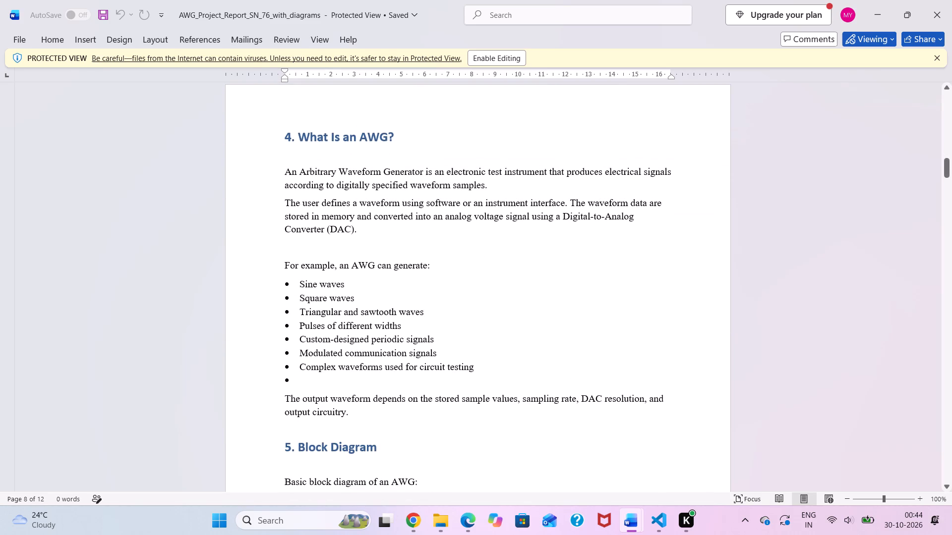
{"action": "scroll", "coordinate": [617, 374], "scroll_direction": "down", "scroll_amount": 3}
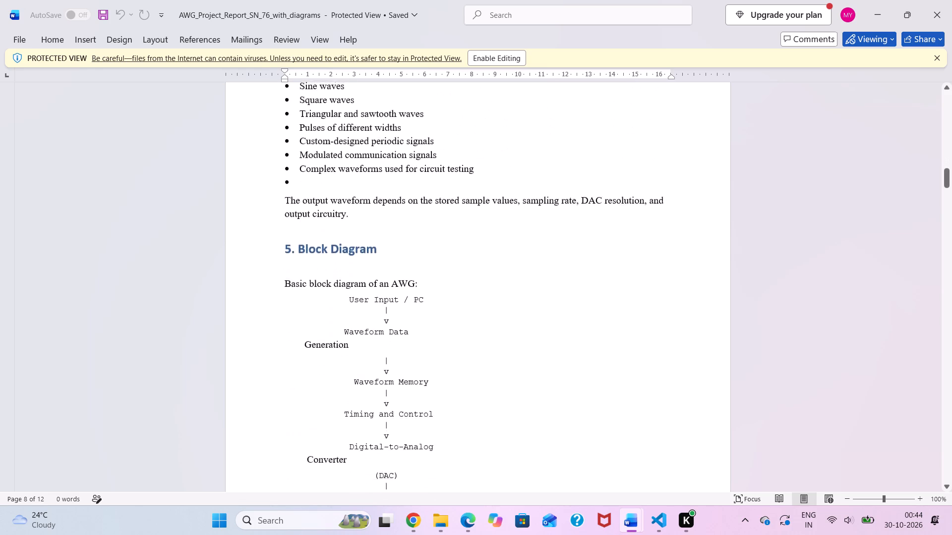
{"action": "scroll", "coordinate": [617, 374], "scroll_direction": "down", "scroll_amount": 3}
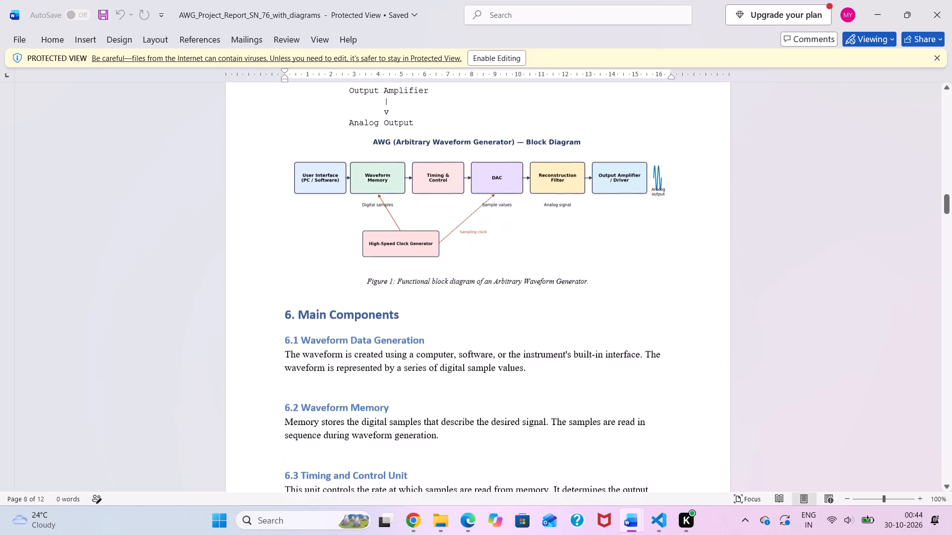
{"action": "scroll", "coordinate": [617, 374], "scroll_direction": "down", "scroll_amount": 1}
{"action": "scroll", "coordinate": [617, 374], "scroll_direction": "up", "scroll_amount": 2}
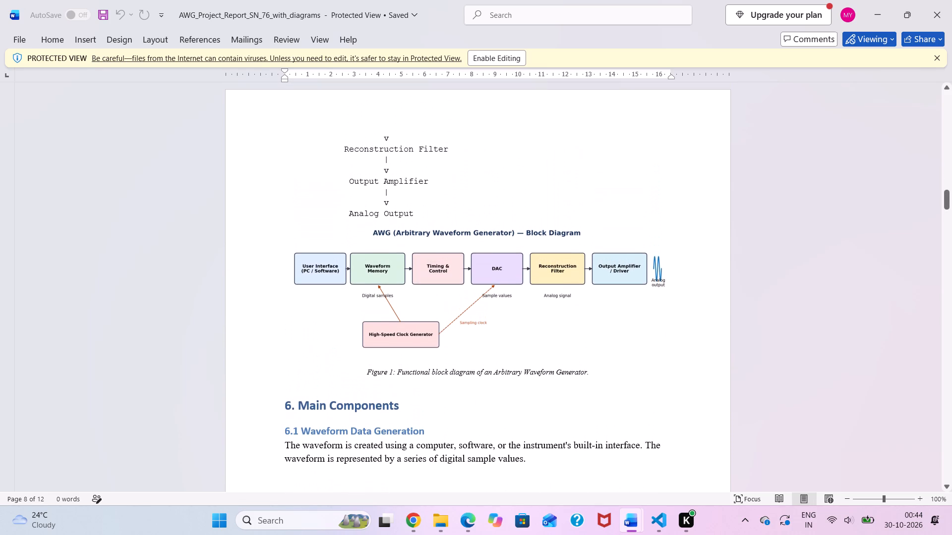
{"action": "scroll", "coordinate": [617, 374], "scroll_direction": "down", "scroll_amount": 4}
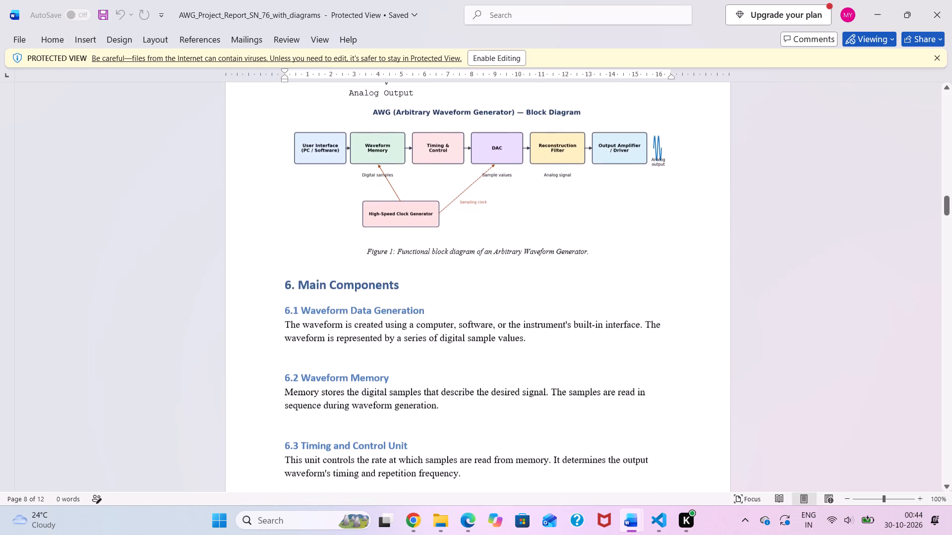
{"action": "scroll", "coordinate": [617, 374], "scroll_direction": "down", "scroll_amount": 1}
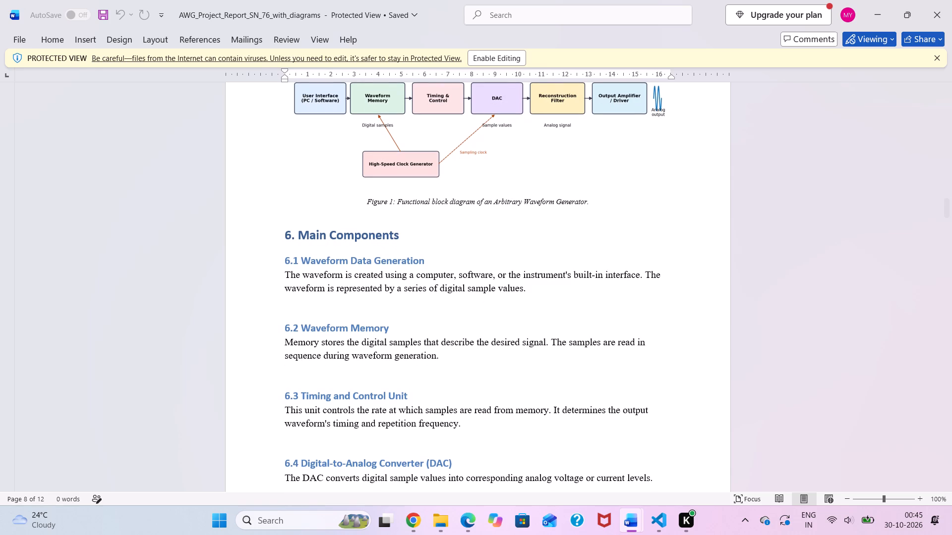
{"action": "scroll", "coordinate": [617, 374], "scroll_direction": "down", "scroll_amount": 1}
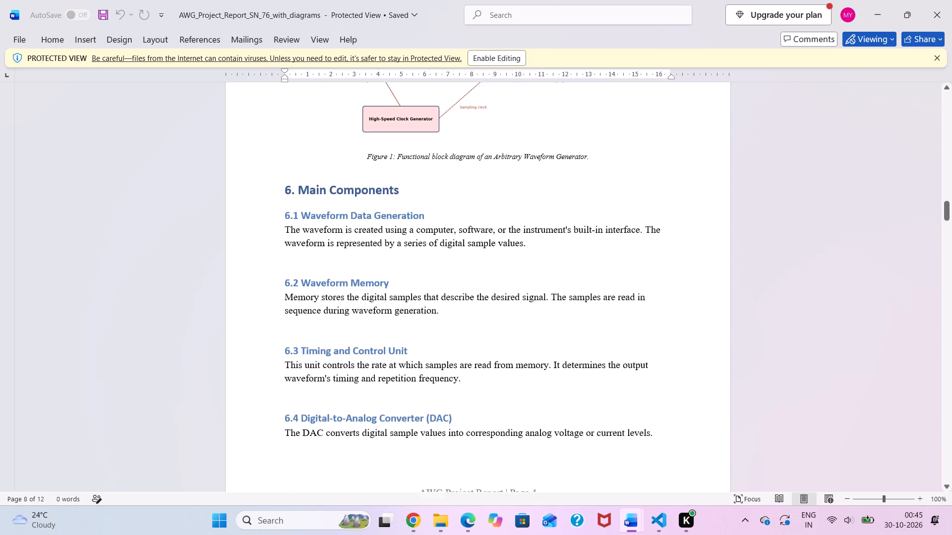
{"action": "scroll", "coordinate": [617, 374], "scroll_direction": "down", "scroll_amount": 5}
{"action": "scroll", "coordinate": [617, 374], "scroll_direction": "right", "scroll_amount": 1}
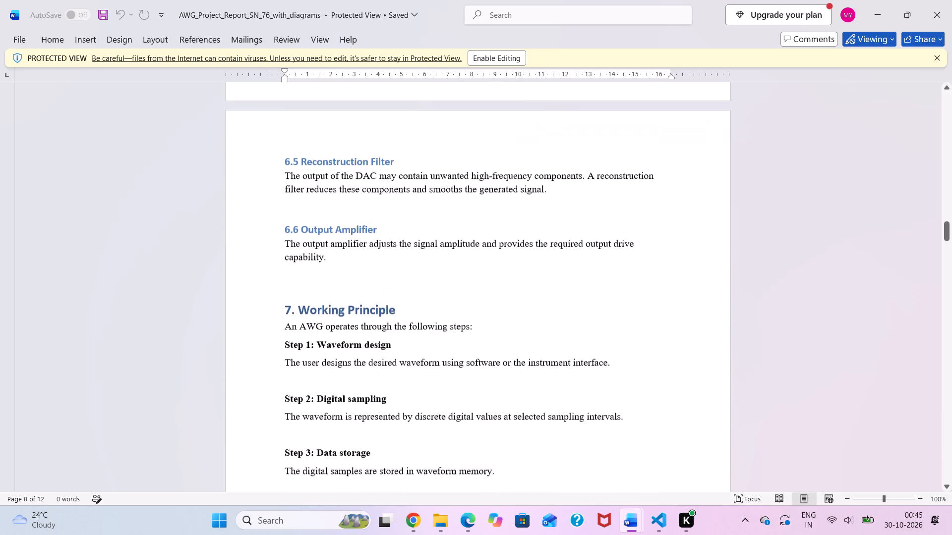
{"action": "scroll", "coordinate": [617, 374], "scroll_direction": "right", "scroll_amount": 1}
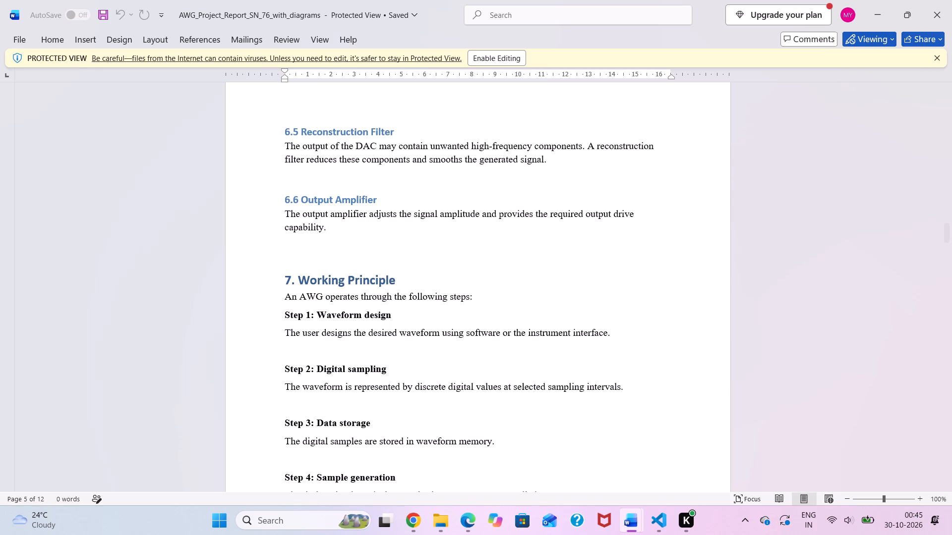
Review the working principle and waveform types in sections 7 and 8, including the signal generation and common waveform figures.
{"action": "scroll", "coordinate": [449, 273], "scroll_direction": "down", "scroll_amount": 1}
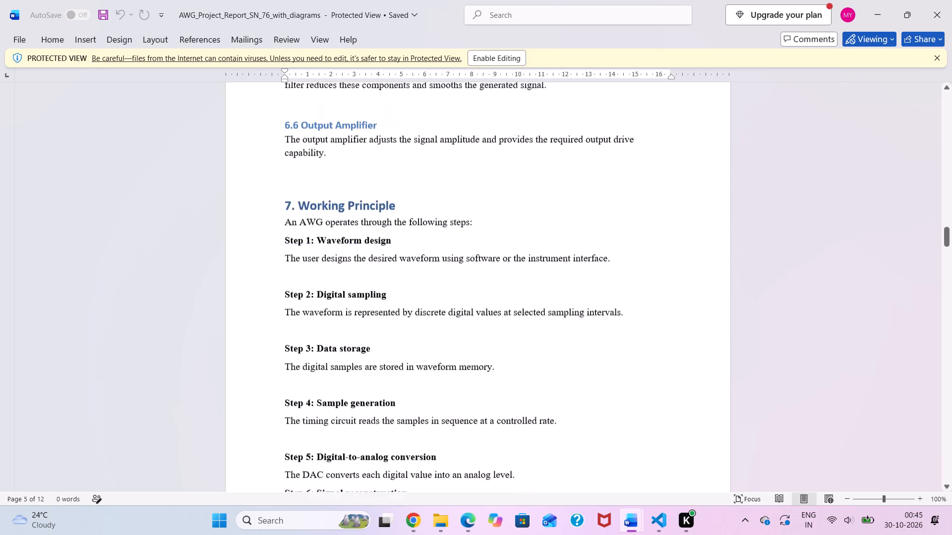
{"action": "scroll", "coordinate": [449, 273], "scroll_direction": "down", "scroll_amount": 1}
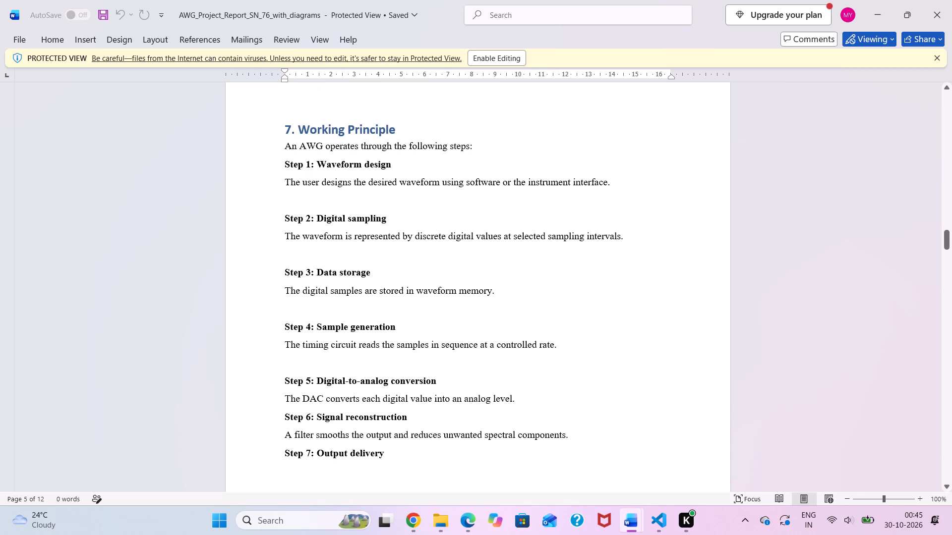
{"action": "scroll", "coordinate": [449, 273], "scroll_direction": "right", "scroll_amount": 2}
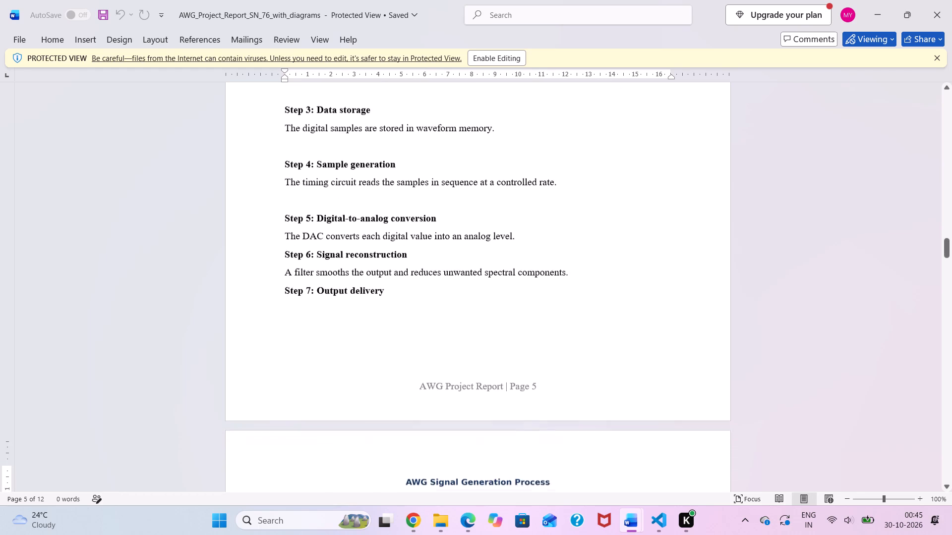
{"action": "scroll", "coordinate": [449, 273], "scroll_direction": "right", "scroll_amount": 3}
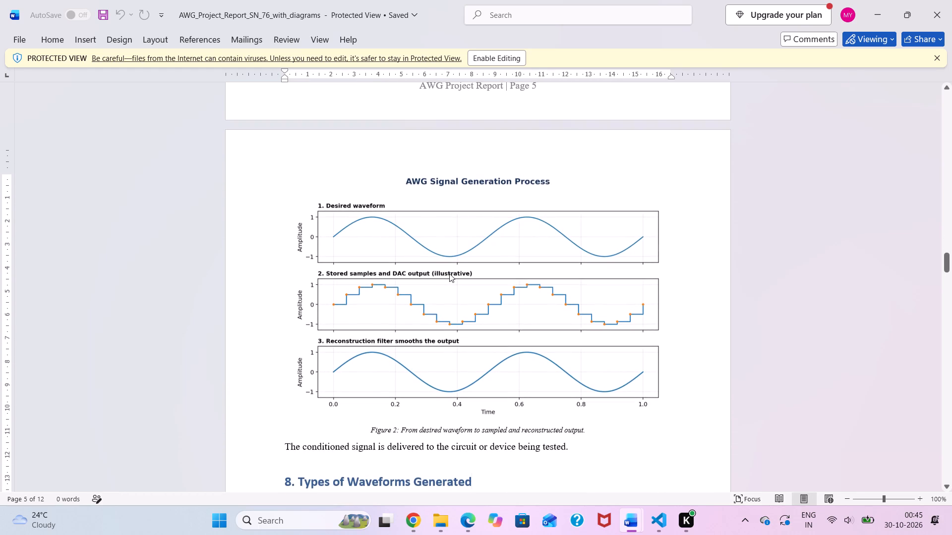
{"action": "scroll", "coordinate": [449, 273], "scroll_direction": "right", "scroll_amount": 2}
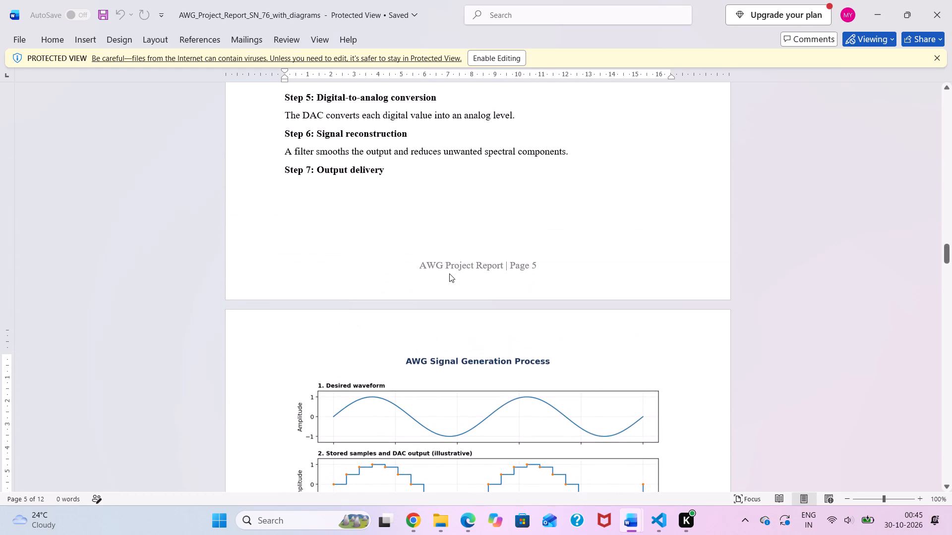
{"action": "scroll", "coordinate": [449, 273], "scroll_direction": "right", "scroll_amount": 2}
{"action": "scroll", "coordinate": [449, 273], "scroll_direction": "down", "scroll_amount": 1}
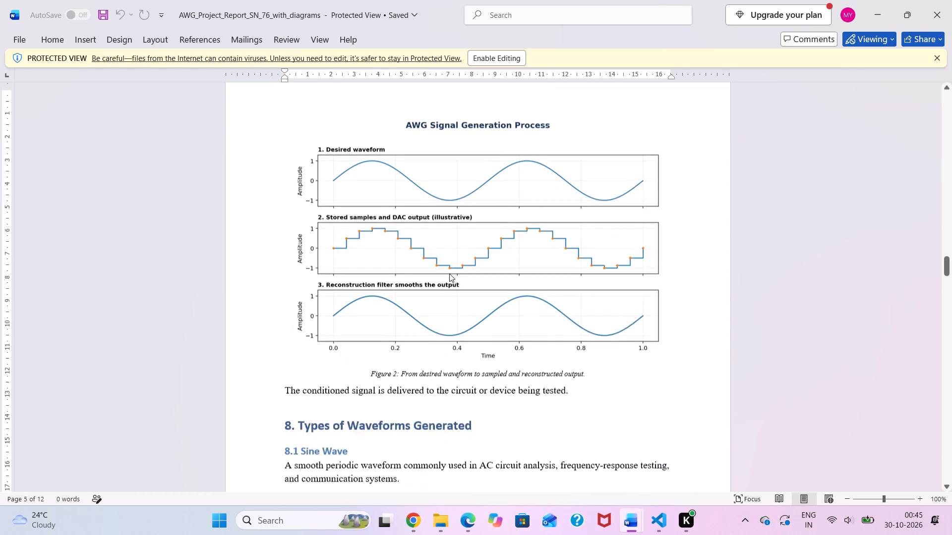
{"action": "scroll", "coordinate": [449, 273], "scroll_direction": "down", "scroll_amount": 1}
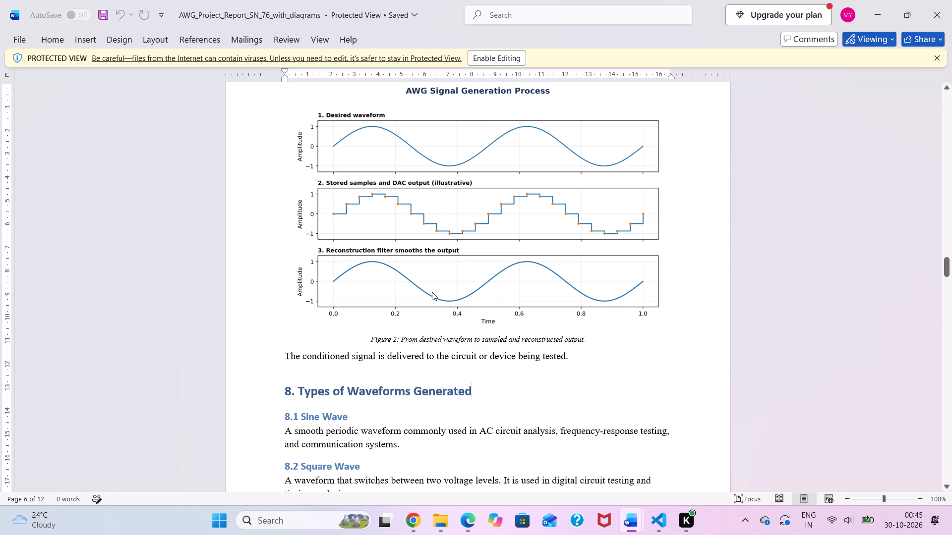
{"action": "scroll", "coordinate": [432, 292], "scroll_direction": "down", "scroll_amount": 1}
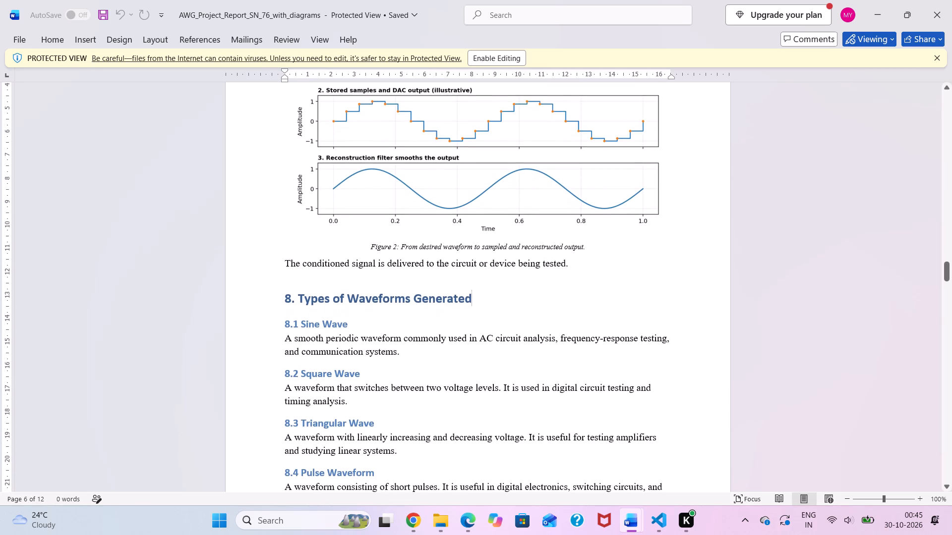
{"action": "scroll", "coordinate": [432, 292], "scroll_direction": "down", "scroll_amount": 2}
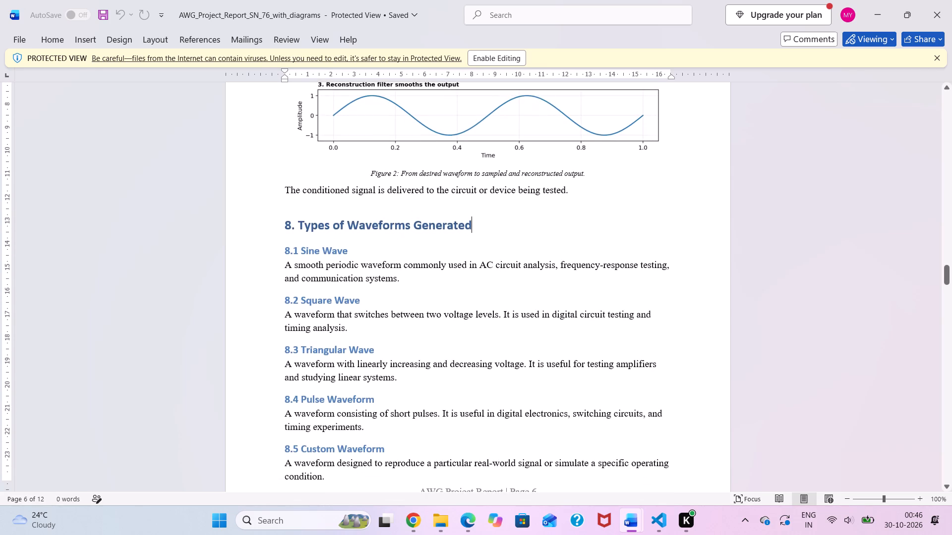
{"action": "scroll", "coordinate": [432, 292], "scroll_direction": "down", "scroll_amount": 1}
{"action": "scroll", "coordinate": [432, 292], "scroll_direction": "right", "scroll_amount": 1}
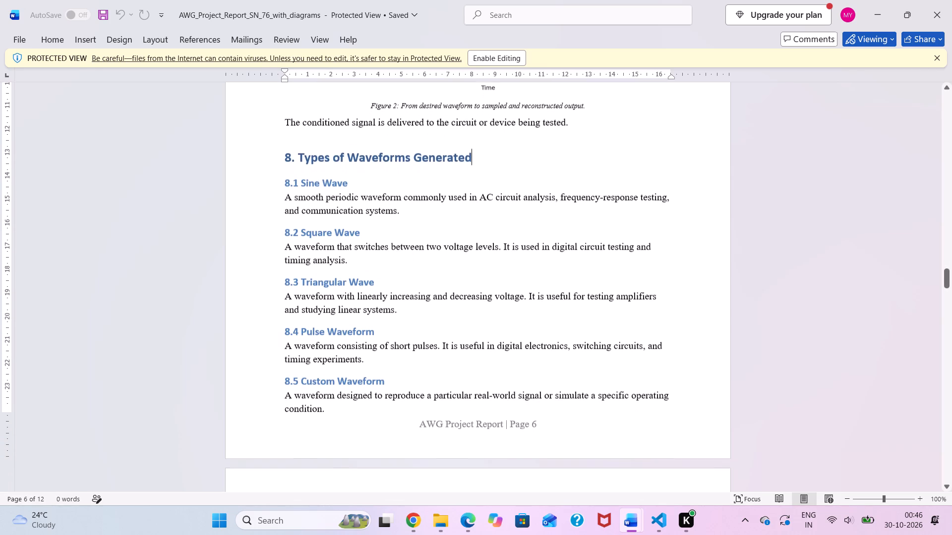
{"action": "scroll", "coordinate": [432, 292], "scroll_direction": "right", "scroll_amount": 1}
{"action": "scroll", "coordinate": [432, 292], "scroll_direction": "down", "scroll_amount": 3}
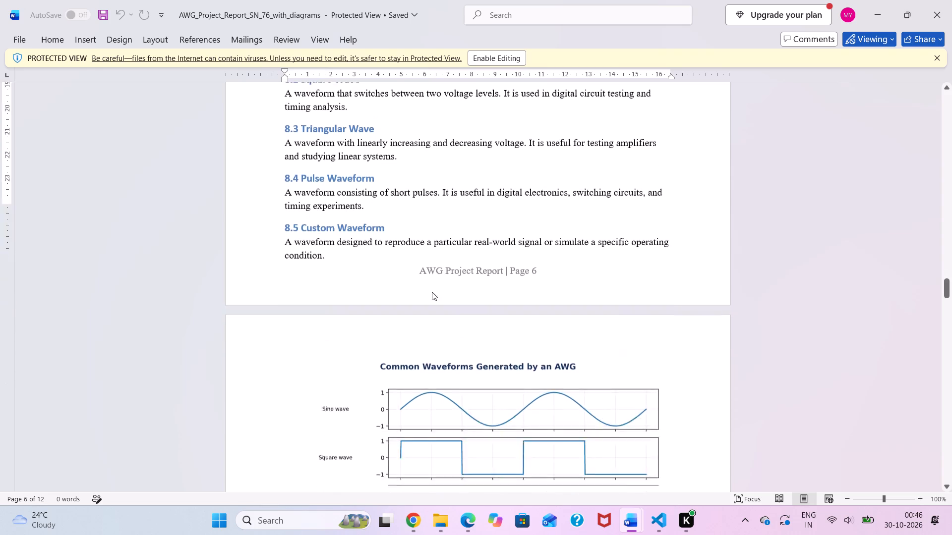
{"action": "scroll", "coordinate": [432, 292], "scroll_direction": "down", "scroll_amount": 3}
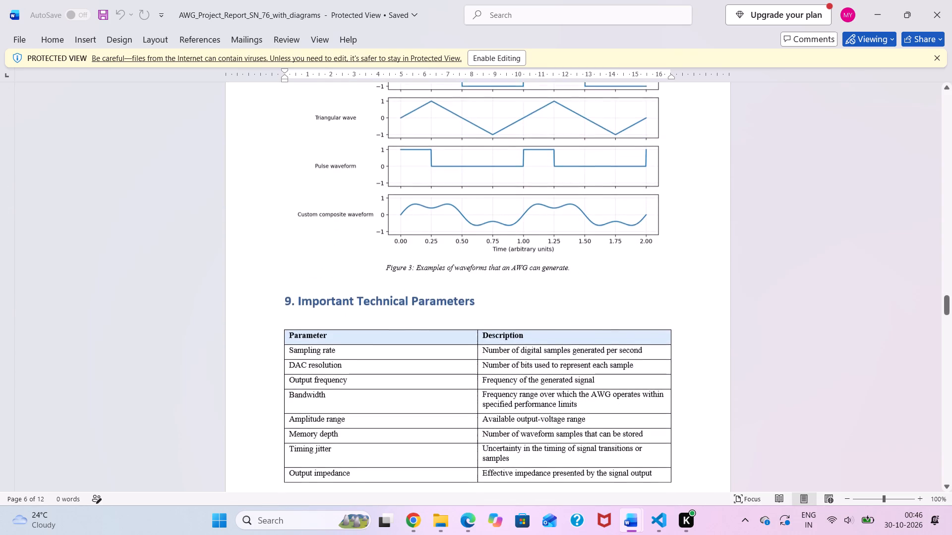
Review sections 9 to 12, covering the technical parameters table, advanced applications, advantages and limitations.
{"action": "scroll", "coordinate": [432, 292], "scroll_direction": "down", "scroll_amount": 1}
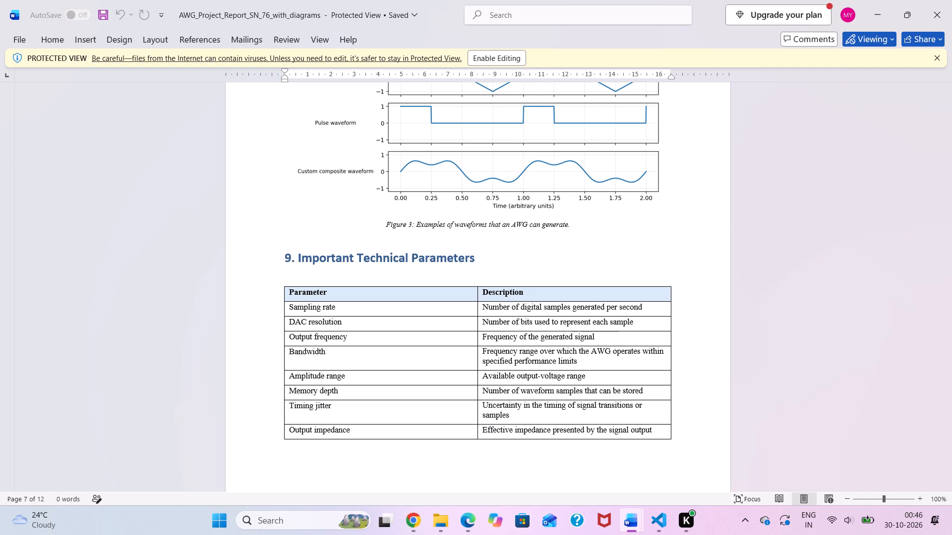
{"action": "scroll", "coordinate": [432, 292], "scroll_direction": "down", "scroll_amount": 2}
{"action": "scroll", "coordinate": [432, 292], "scroll_direction": "right", "scroll_amount": 1}
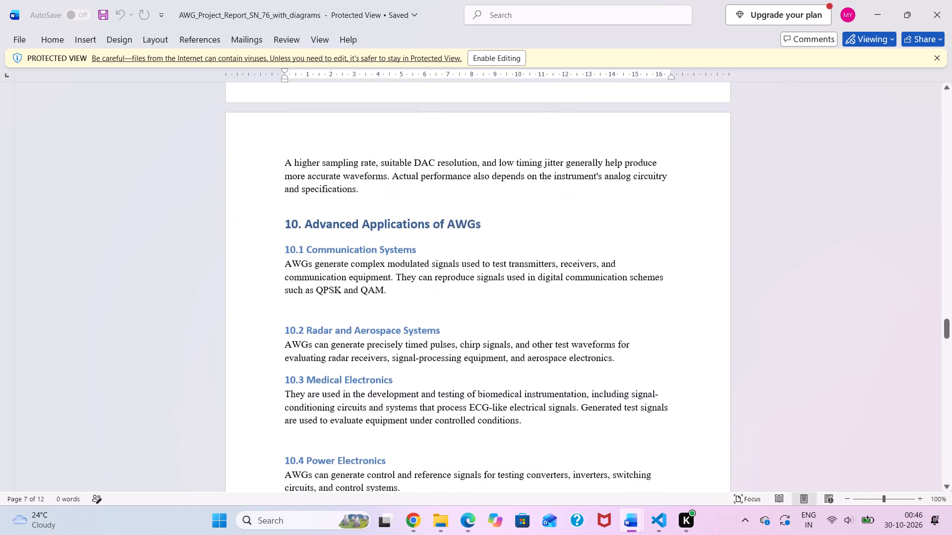
{"action": "scroll", "coordinate": [432, 292], "scroll_direction": "right", "scroll_amount": 1}
{"action": "scroll", "coordinate": [432, 292], "scroll_direction": "down", "scroll_amount": 2}
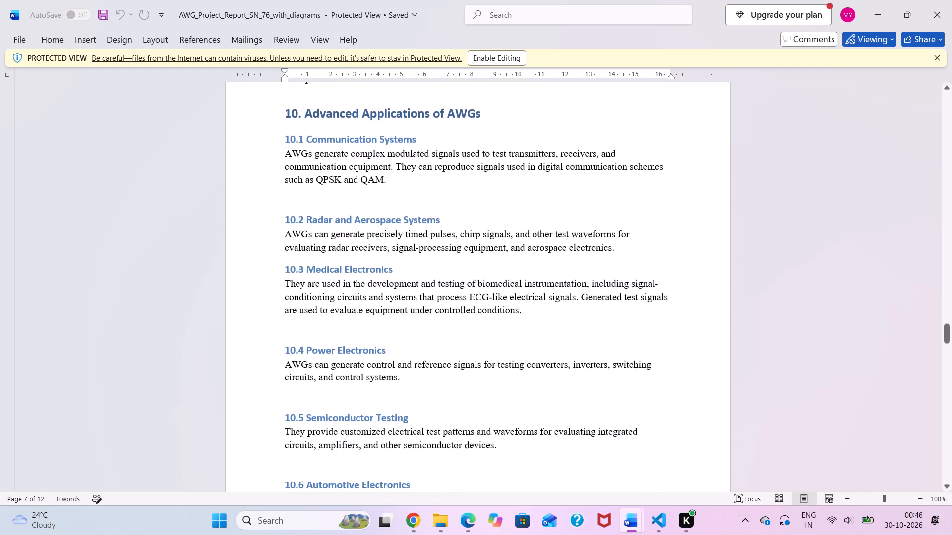
{"action": "scroll", "coordinate": [432, 292], "scroll_direction": "down", "scroll_amount": 3}
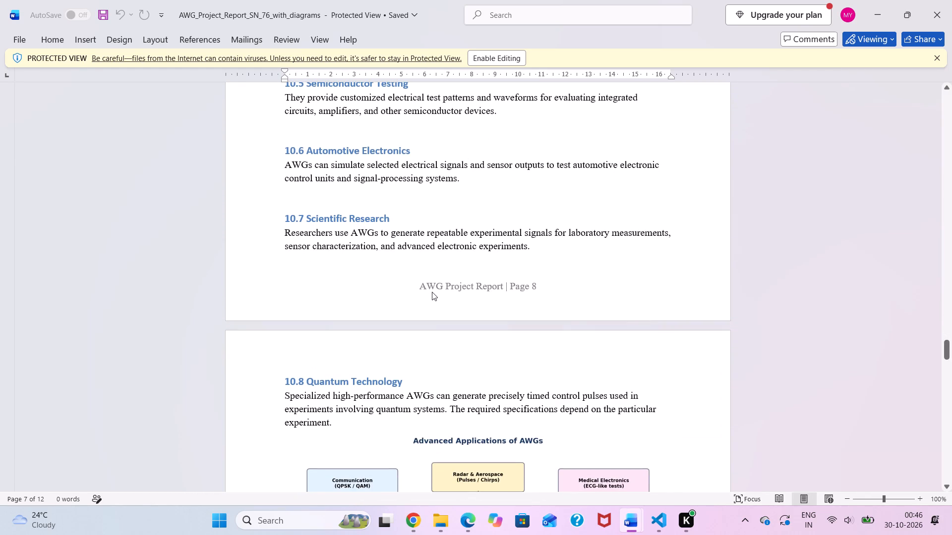
{"action": "scroll", "coordinate": [432, 292], "scroll_direction": "up", "scroll_amount": 3}
{"action": "scroll", "coordinate": [432, 292], "scroll_direction": "right", "scroll_amount": 1}
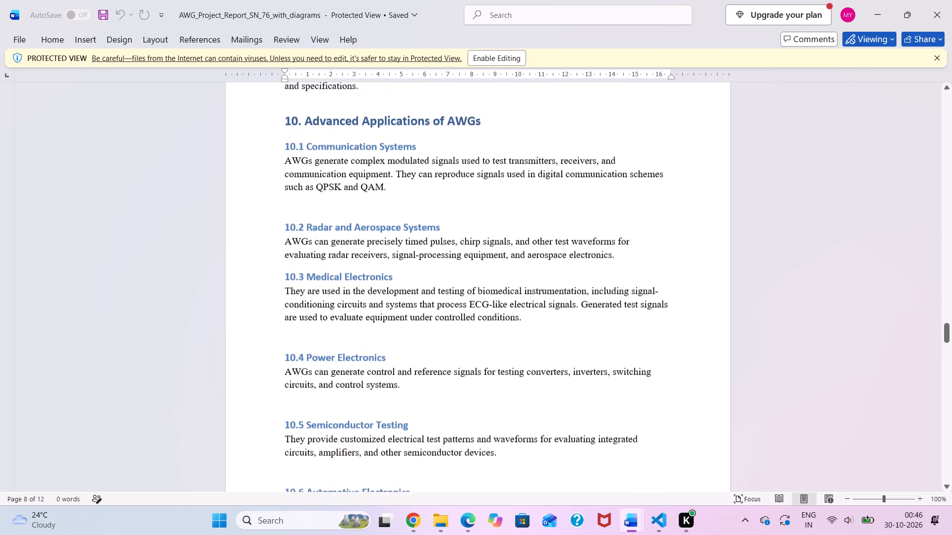
{"action": "scroll", "coordinate": [432, 292], "scroll_direction": "right", "scroll_amount": 1}
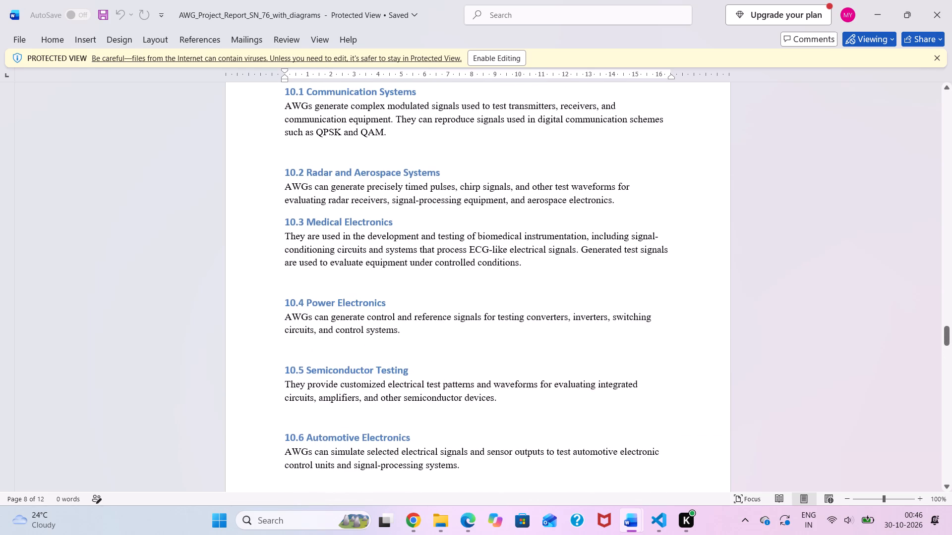
{"action": "scroll", "coordinate": [432, 292], "scroll_direction": "right", "scroll_amount": 1}
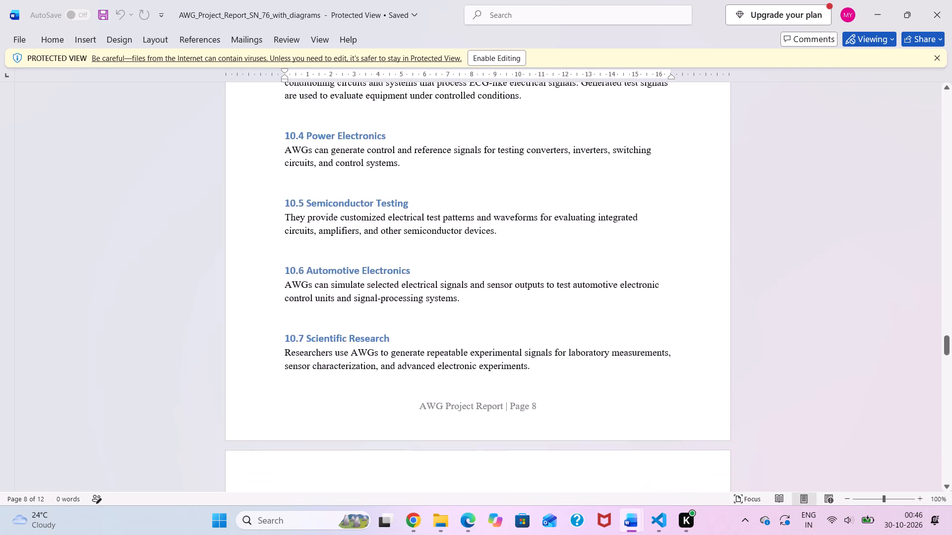
{"action": "scroll", "coordinate": [432, 292], "scroll_direction": "right", "scroll_amount": 1}
{"action": "scroll", "coordinate": [432, 292], "scroll_direction": "down", "scroll_amount": 5}
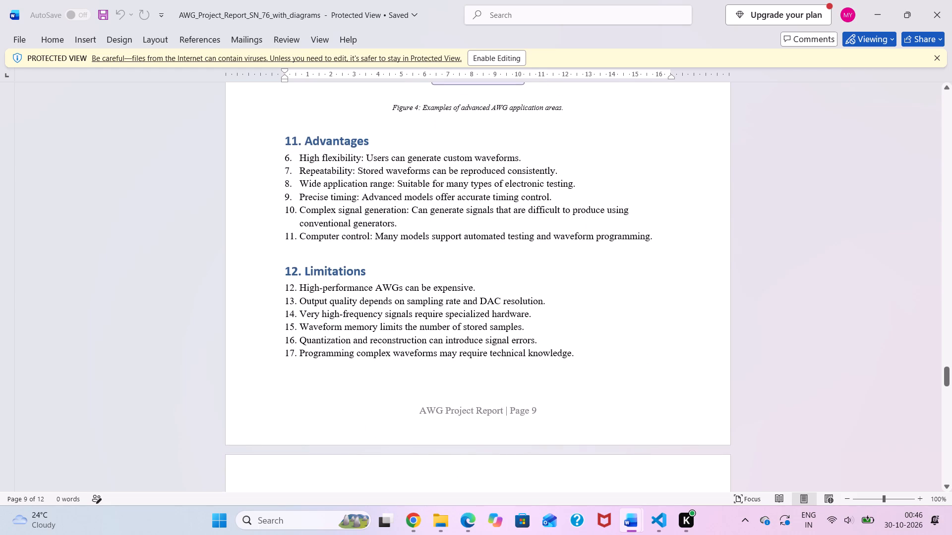
Enable editing for the protected AWG report with diagrams.
{"action": "left_click", "coordinate": [501, 64]}
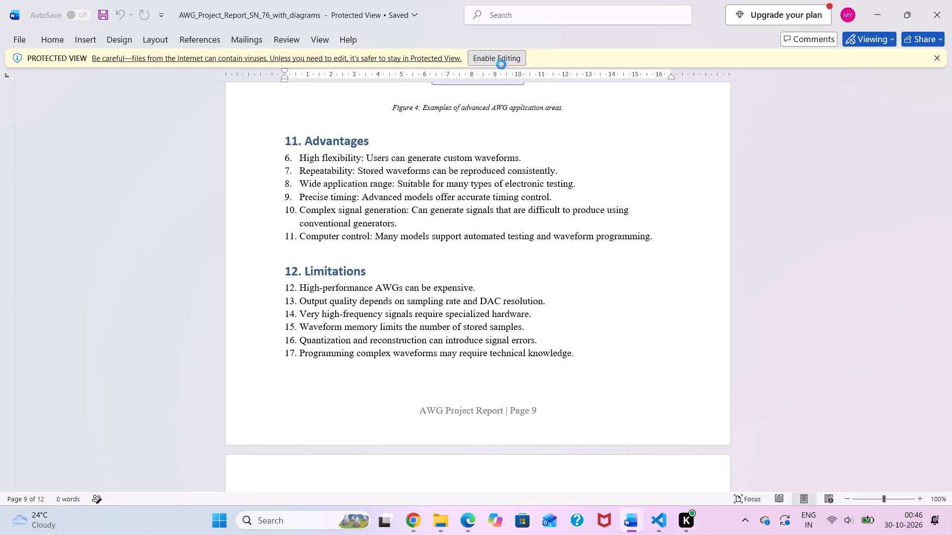
Restart the numbered list under section 11, Advantages, at 1, beginning with the High flexibility item.
{"action": "scroll", "coordinate": [406, 347], "scroll_direction": "down", "scroll_amount": 9}
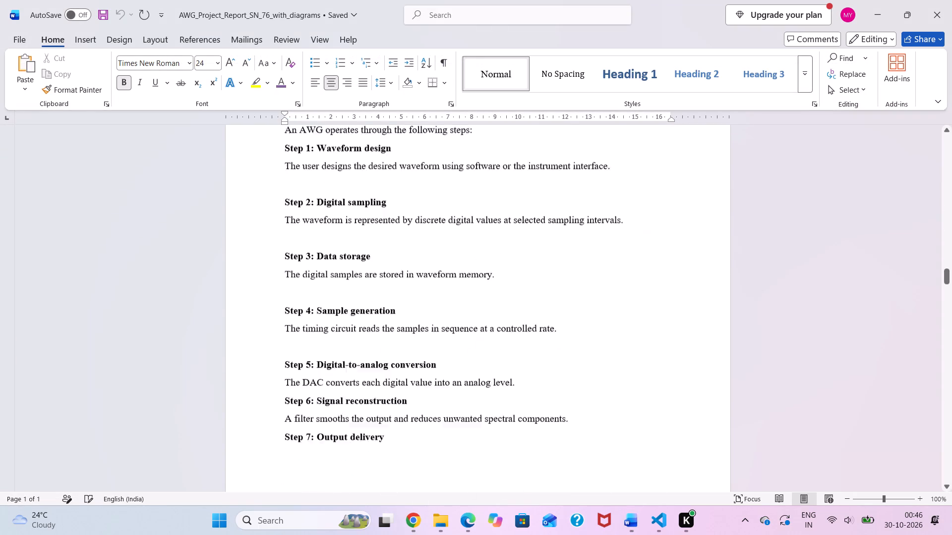
{"action": "scroll", "coordinate": [406, 347], "scroll_direction": "down", "scroll_amount": 4}
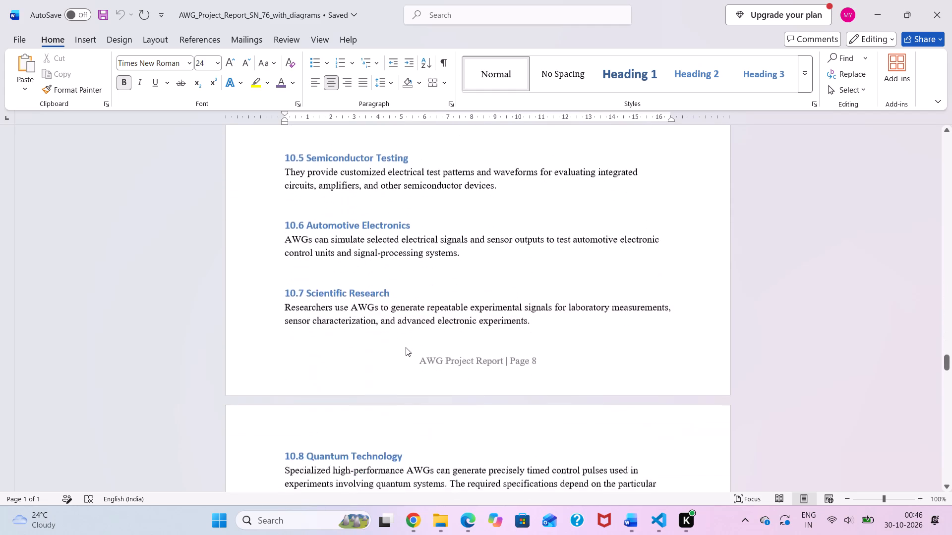
{"action": "scroll", "coordinate": [406, 347], "scroll_direction": "down", "scroll_amount": 2}
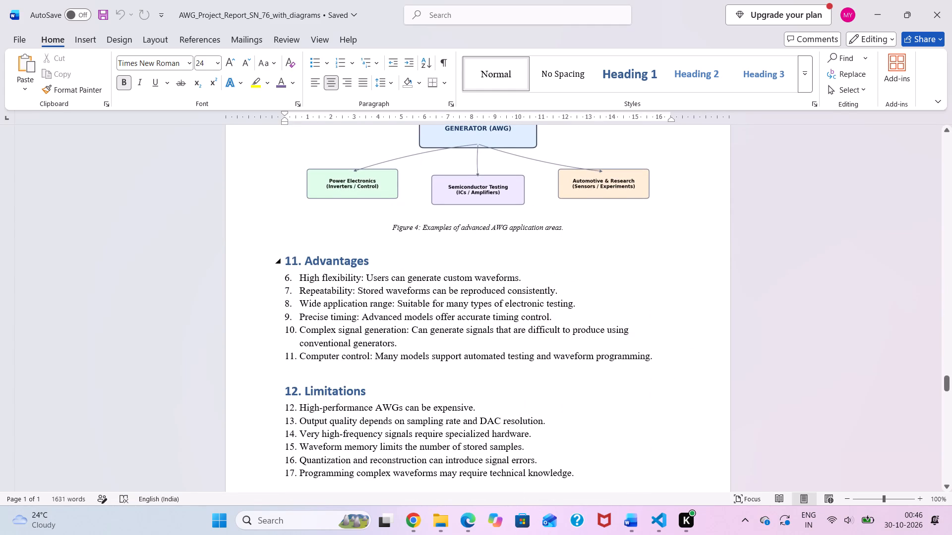
{"action": "left_click", "coordinate": [291, 276]}
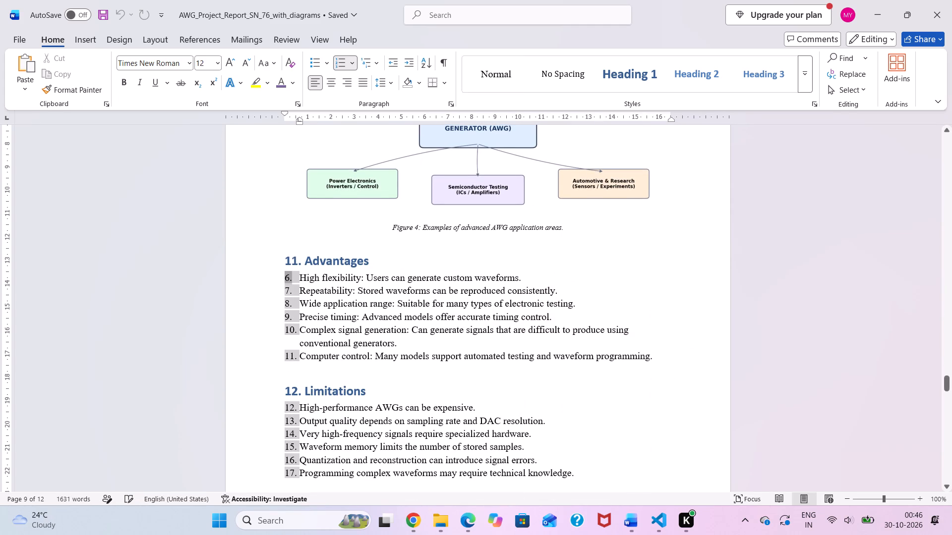
{"action": "left_click", "coordinate": [291, 276]}
{"action": "key", "text": "BackSpace"}
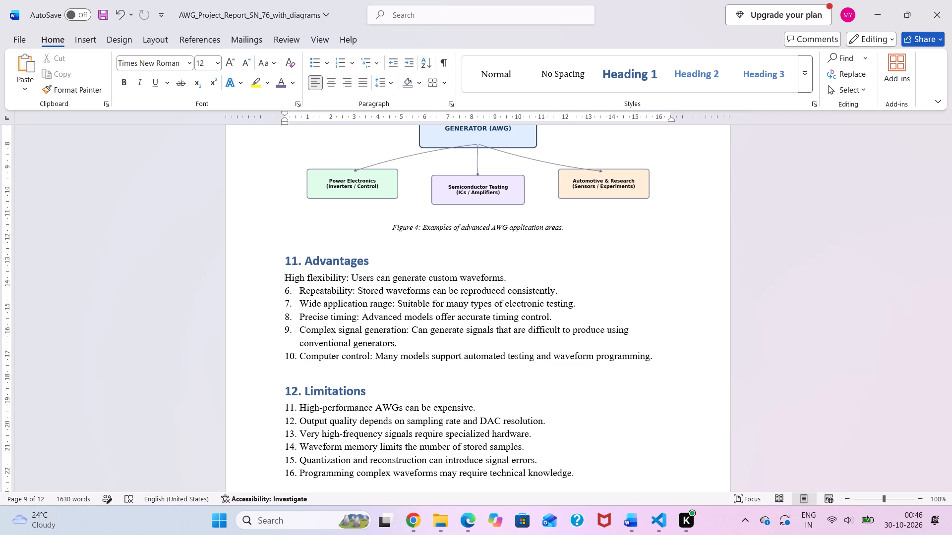
{"action": "type", "text": "1."}
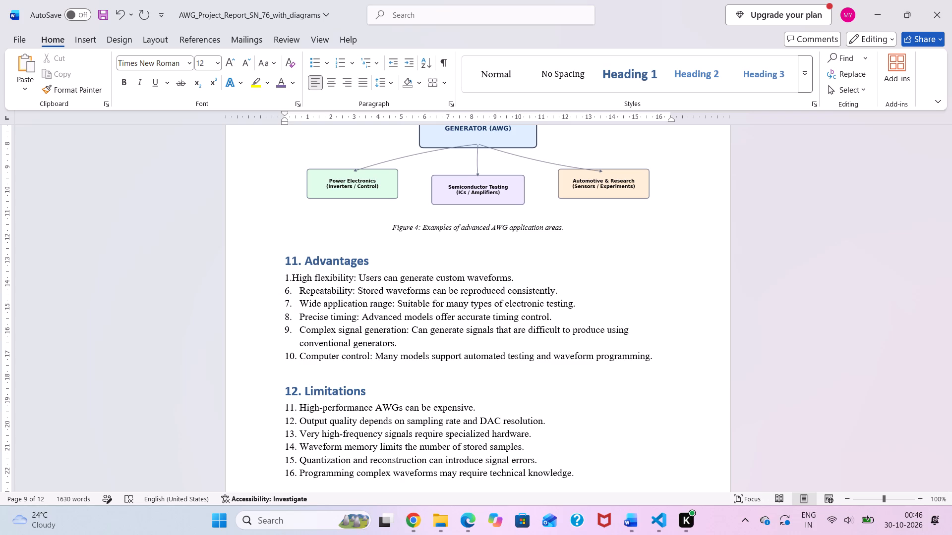
{"action": "key", "text": "space"}
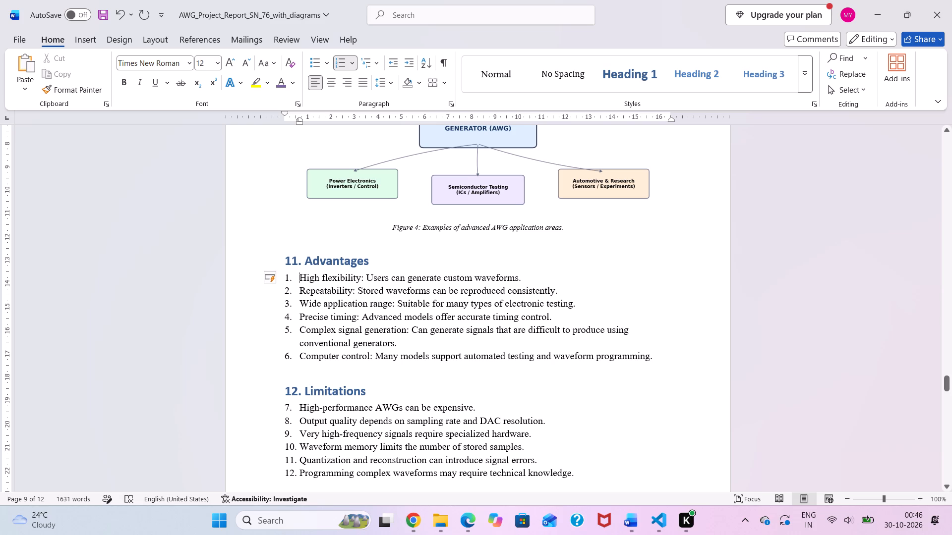
Restart the numbered list under section 12, Limitations, at 1, beginning with the item on expensive high-performance AWGs.
{"action": "left_click", "coordinate": [289, 405]}
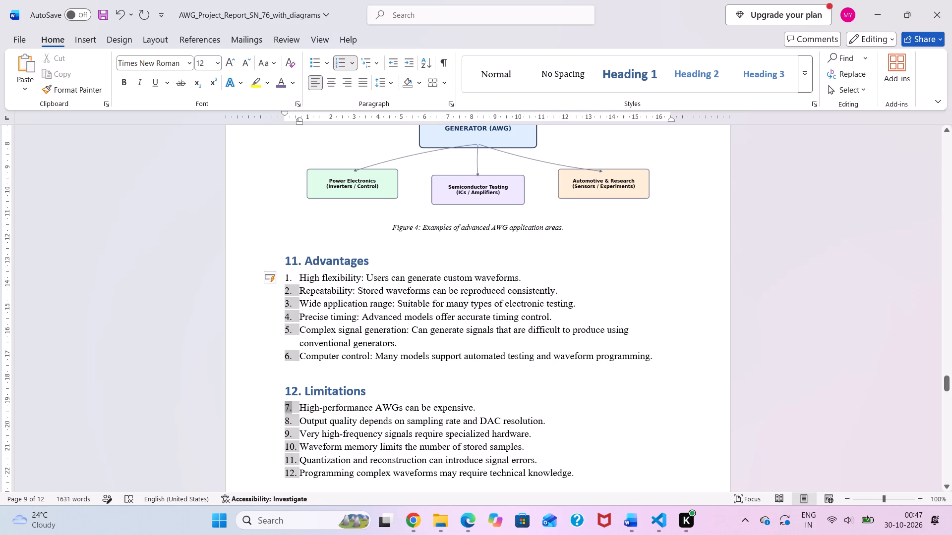
{"action": "key", "text": "BackSpace"}
{"action": "key", "text": "1"}
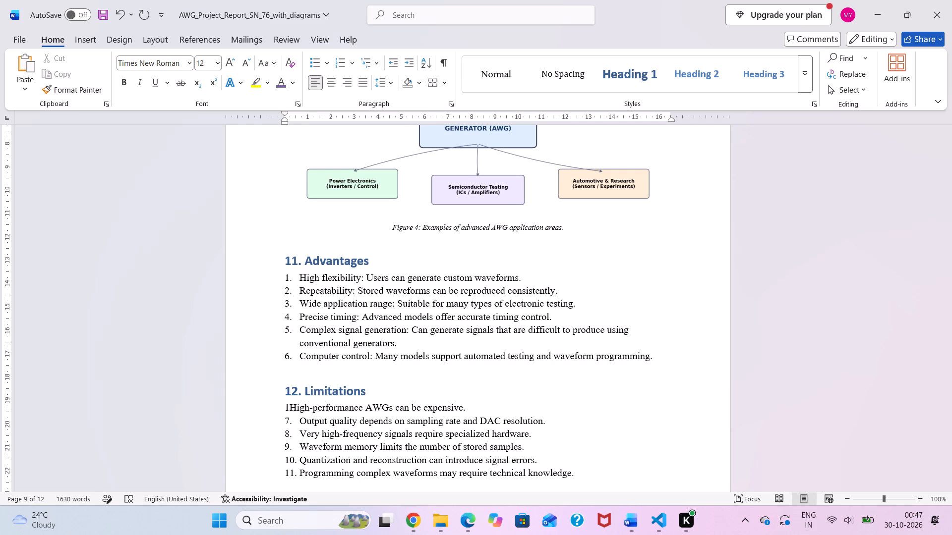
{"action": "key", "text": "period"}
{"action": "key", "text": "space"}
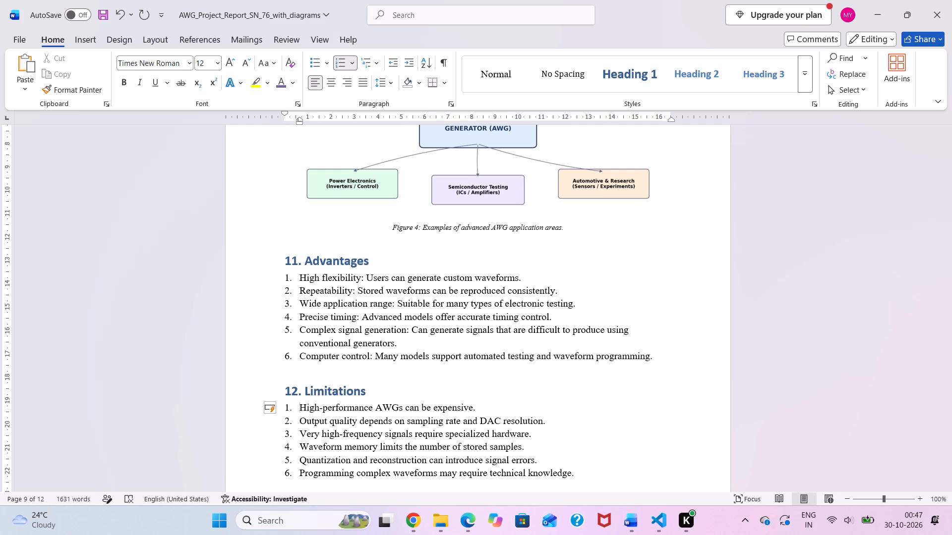
{"action": "left_click", "coordinate": [426, 383]}
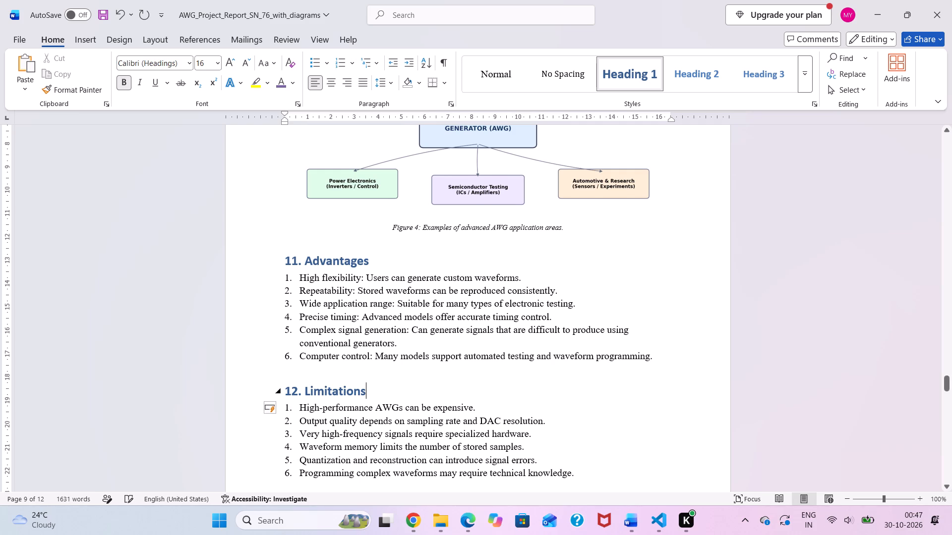
Review sections 13 and 14, covering the function generator comparison table, the practical demonstration procedure and the measurement setup figure.
{"action": "scroll", "coordinate": [426, 383], "scroll_direction": "down", "scroll_amount": 6}
{"action": "scroll", "coordinate": [426, 383], "scroll_direction": "right", "scroll_amount": 1}
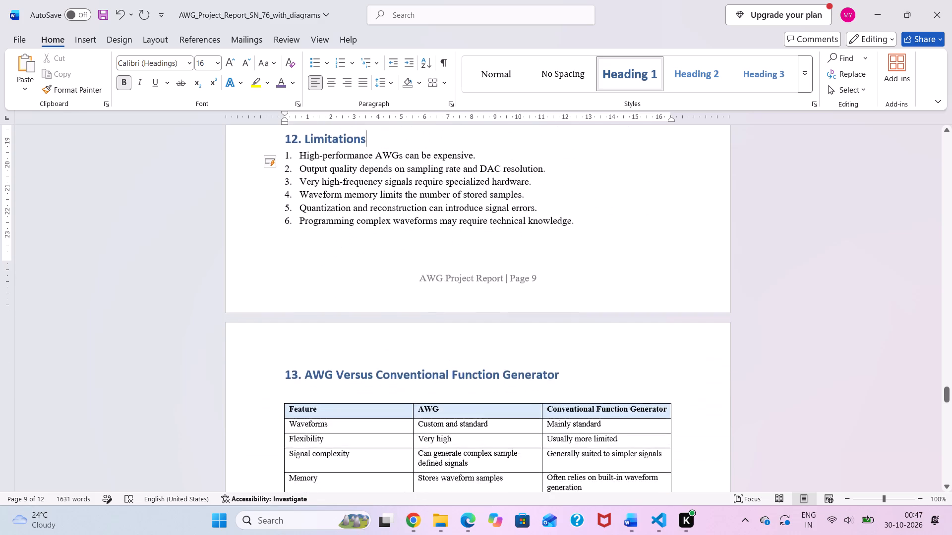
{"action": "scroll", "coordinate": [426, 383], "scroll_direction": "right", "scroll_amount": 3}
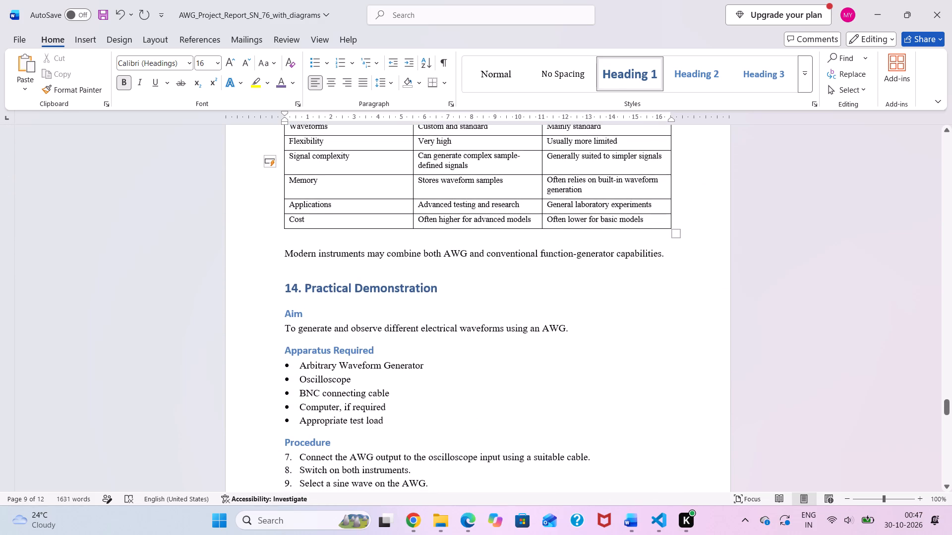
{"action": "scroll", "coordinate": [426, 383], "scroll_direction": "down", "scroll_amount": 1}
{"action": "scroll", "coordinate": [426, 383], "scroll_direction": "up", "scroll_amount": 1, "text": "ctrl"}
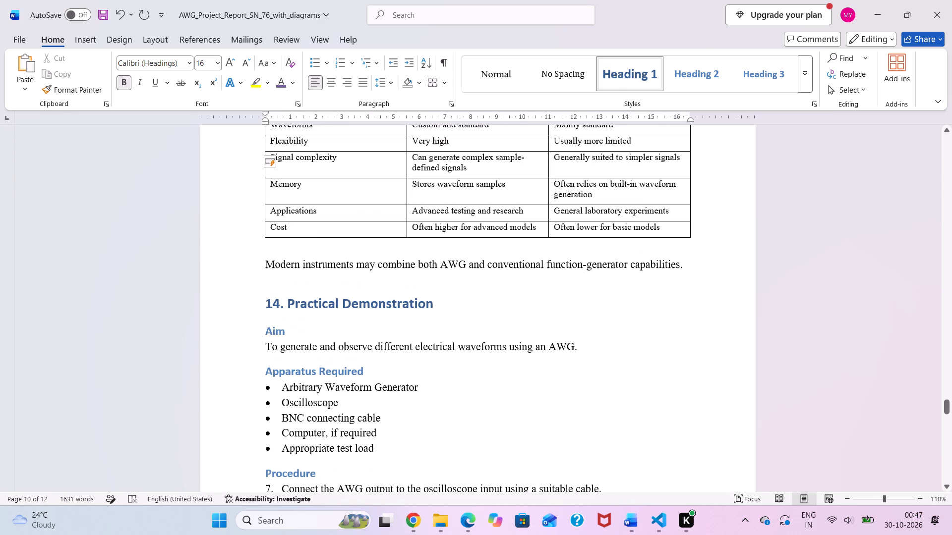
{"action": "scroll", "coordinate": [426, 383], "scroll_direction": "down", "scroll_amount": 2}
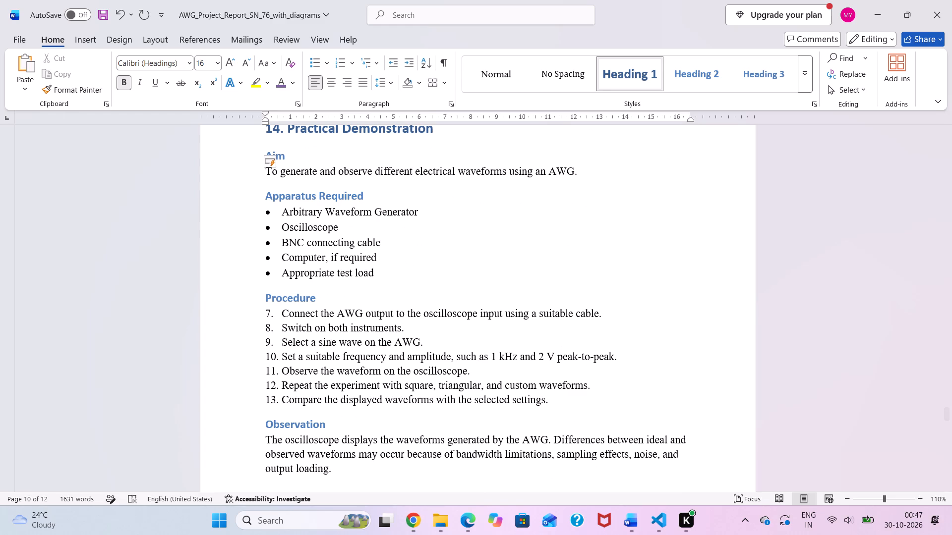
{"action": "scroll", "coordinate": [426, 383], "scroll_direction": "down", "scroll_amount": 2}
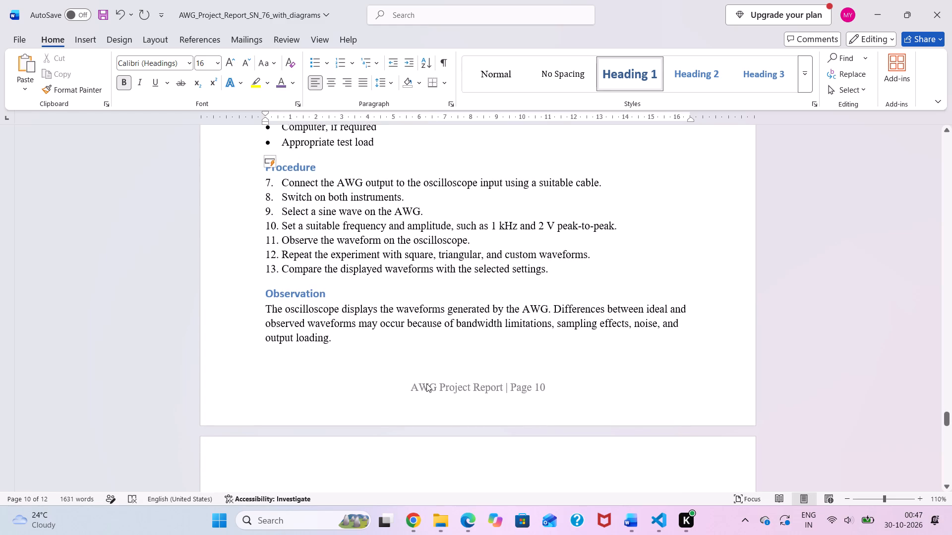
{"action": "scroll", "coordinate": [426, 383], "scroll_direction": "down", "scroll_amount": 2}
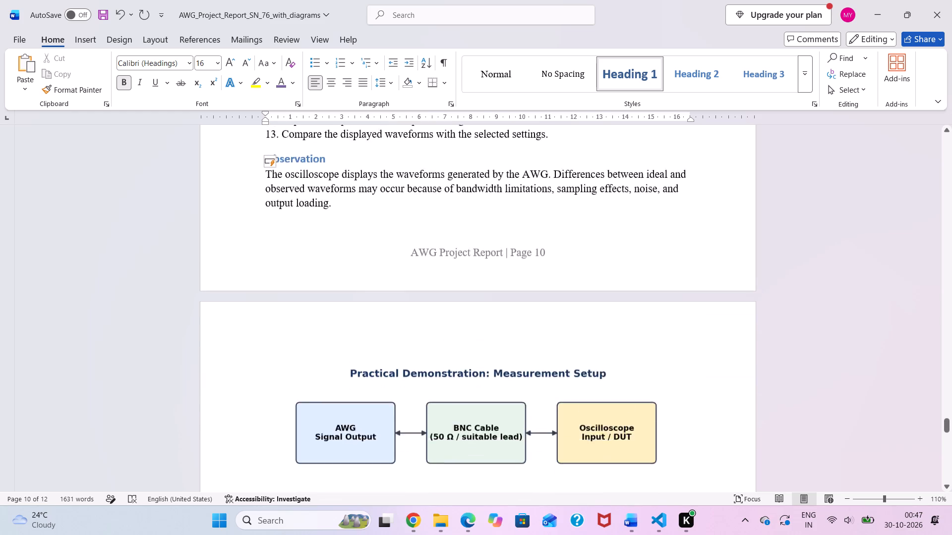
{"action": "scroll", "coordinate": [426, 383], "scroll_direction": "down", "scroll_amount": 2}
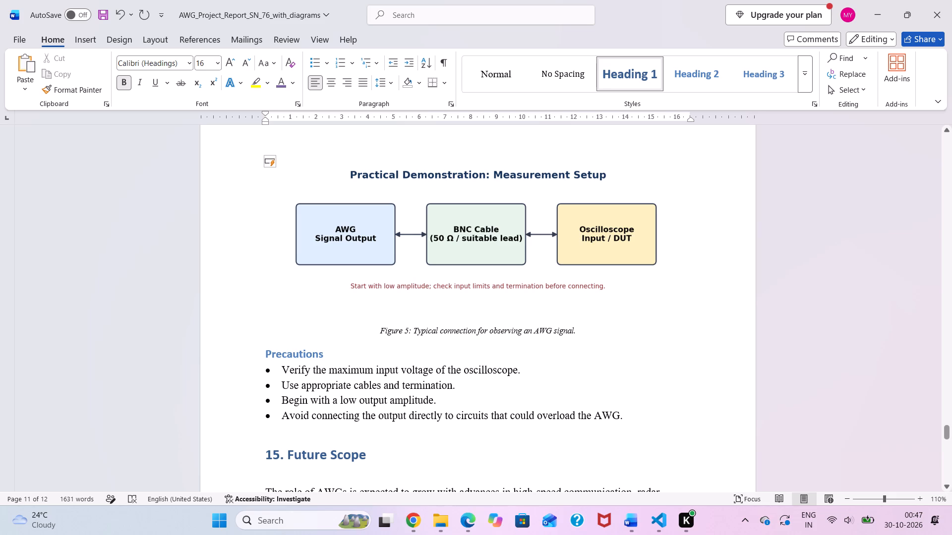
Review the Future Scope, Conclusion and References through the last page, and recheck the details on the cover page.
{"action": "scroll", "coordinate": [426, 372], "scroll_direction": "down", "scroll_amount": 2}
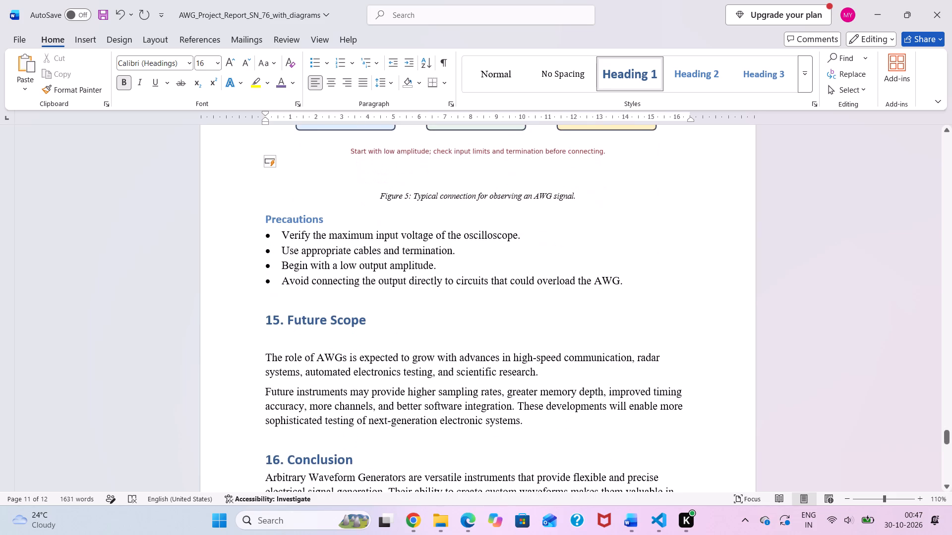
{"action": "scroll", "coordinate": [426, 372], "scroll_direction": "down", "scroll_amount": 2}
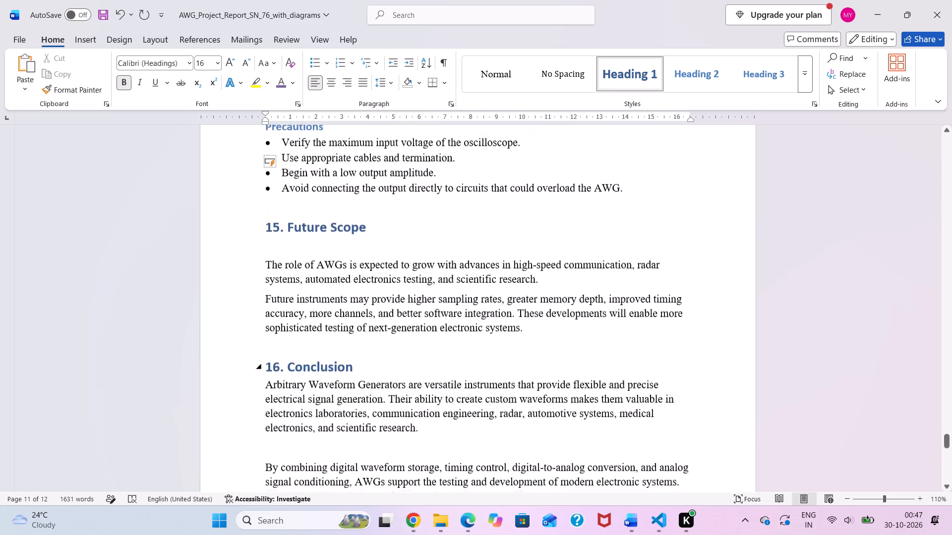
{"action": "scroll", "coordinate": [426, 372], "scroll_direction": "down", "scroll_amount": 5}
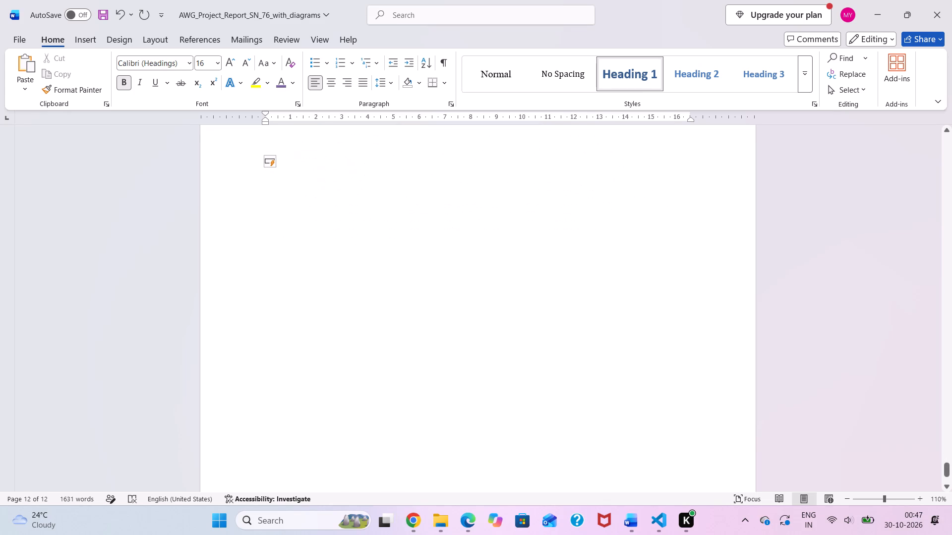
{"action": "scroll", "coordinate": [426, 372], "scroll_direction": "up", "scroll_amount": 1}
{"action": "scroll", "coordinate": [426, 372], "scroll_direction": "down", "scroll_amount": 1}
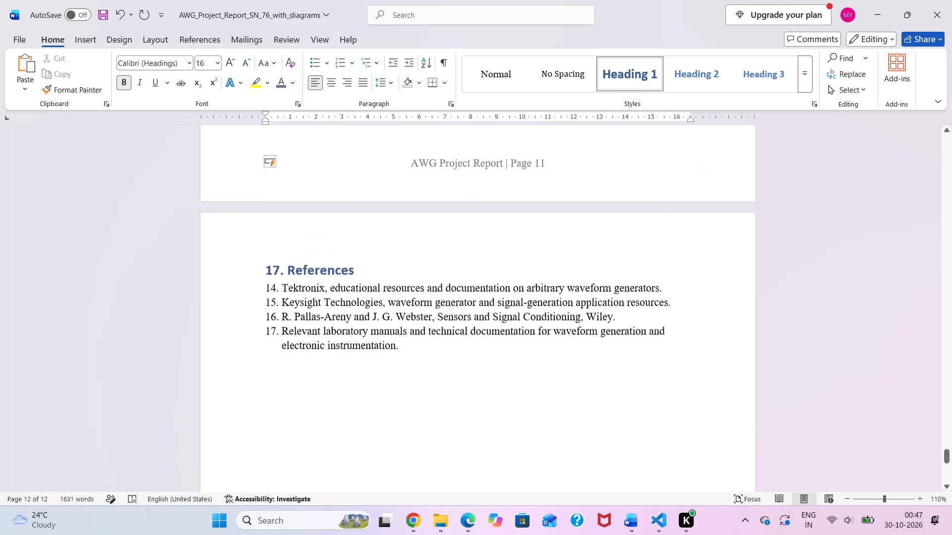
{"action": "scroll", "coordinate": [426, 372], "scroll_direction": "down", "scroll_amount": 3}
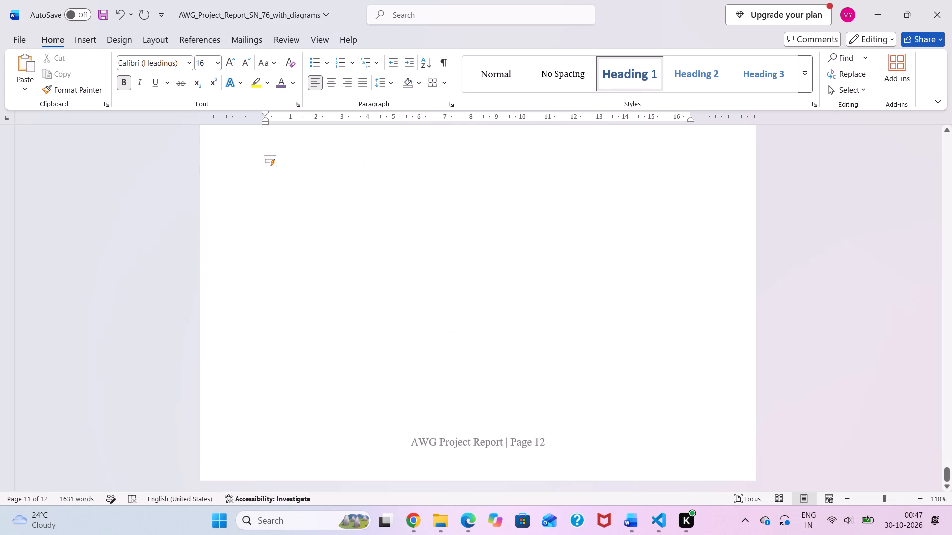
{"action": "scroll", "coordinate": [426, 372], "scroll_direction": "up", "scroll_amount": 8}
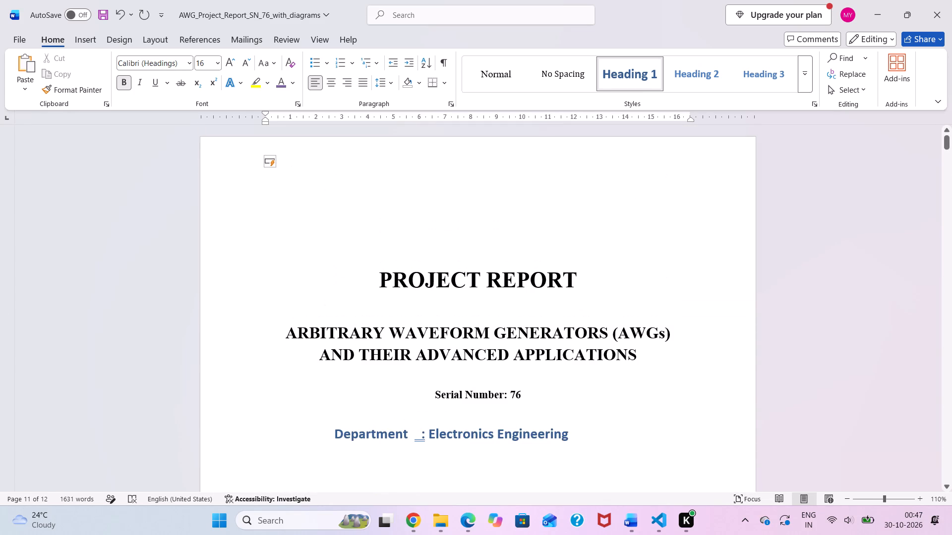
{"action": "scroll", "coordinate": [426, 372], "scroll_direction": "down", "scroll_amount": 2}
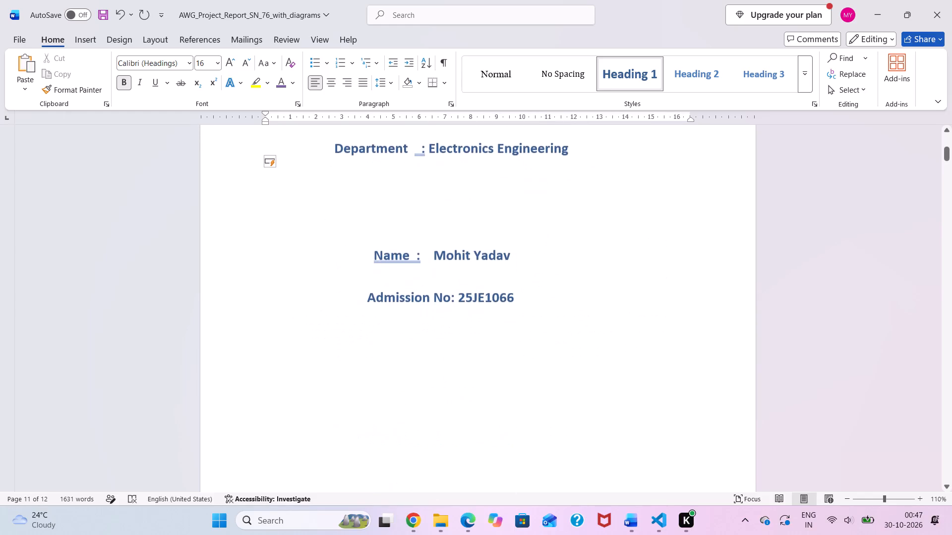
{"action": "left_click", "coordinate": [17, 42]}
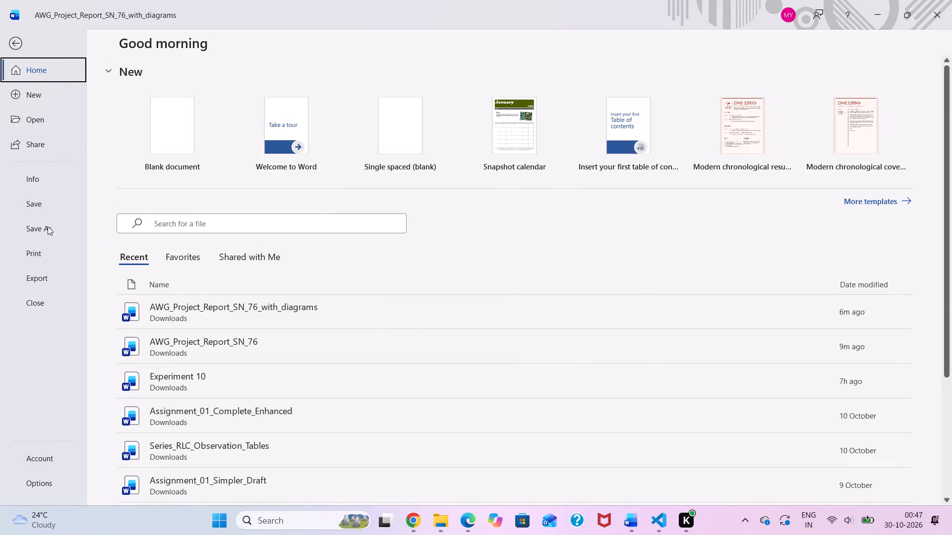
{"action": "left_click", "coordinate": [48, 226]}
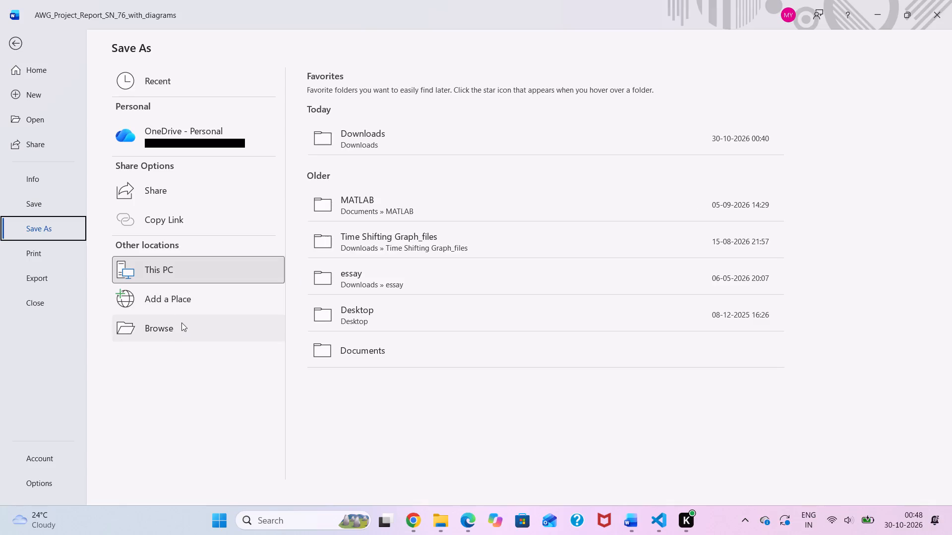
{"action": "left_click", "coordinate": [180, 324]}
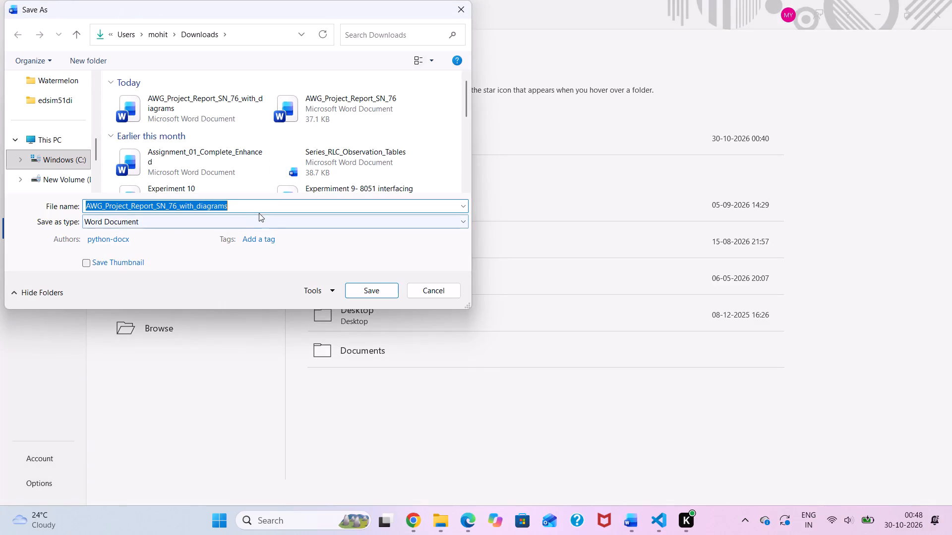
{"action": "key", "text": "BackSpace"}
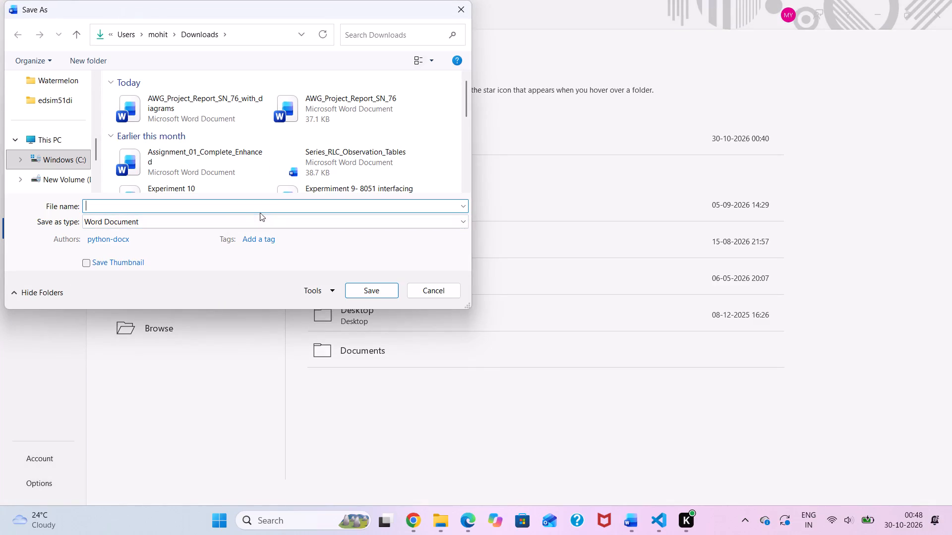
{"action": "type", "text": "tr"}
{"action": "key", "text": "BackSpace"}
{"action": "key", "text": "BackSpace"}
{"action": "type", "text": "Term paper"}
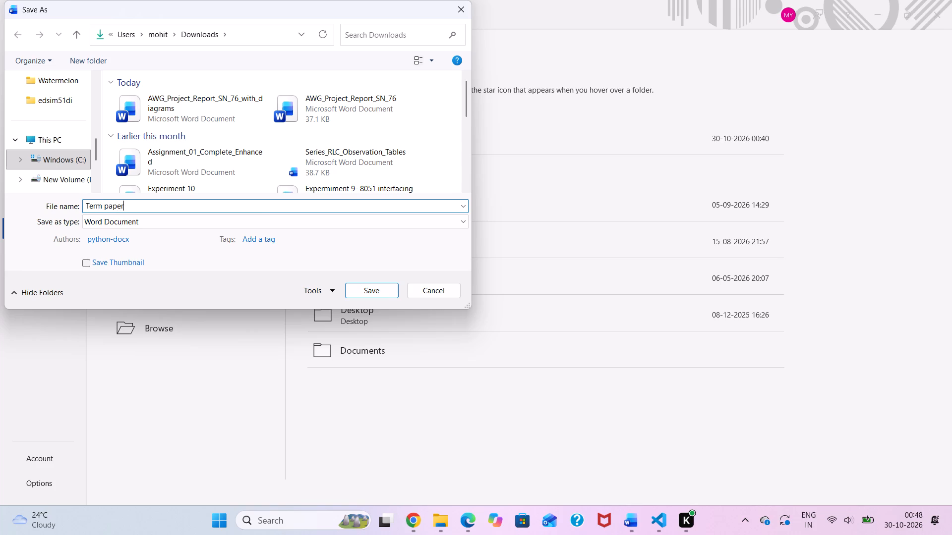
{"action": "key", "text": "space"}
{"action": "type", "text": "projr"}
{"action": "key", "text": "BackSpace"}
{"action": "type", "text": "ect"}
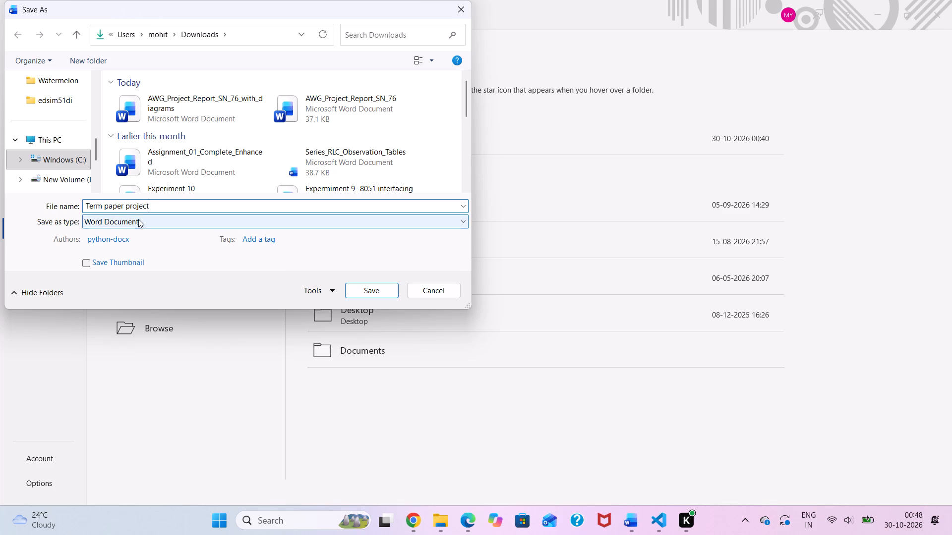
{"action": "left_click", "coordinate": [139, 218]}
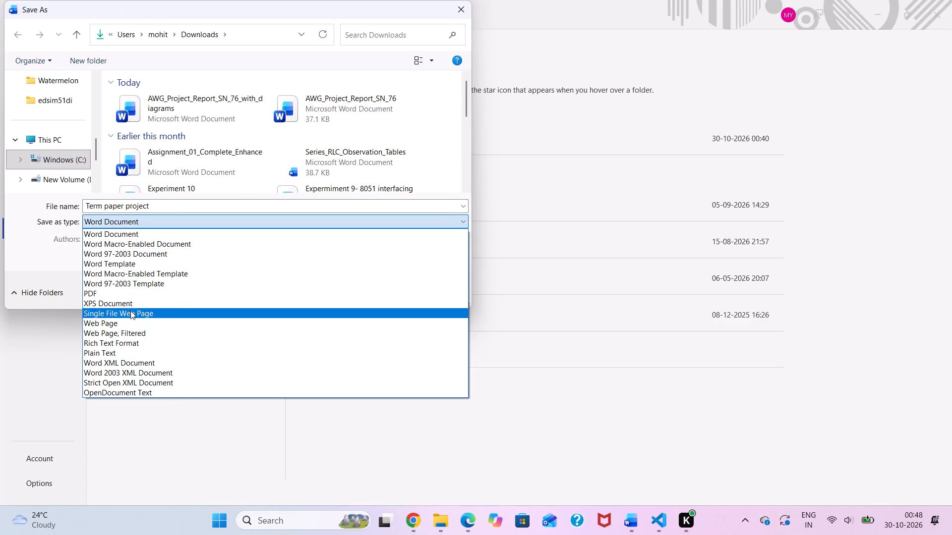
{"action": "left_click", "coordinate": [130, 294]}
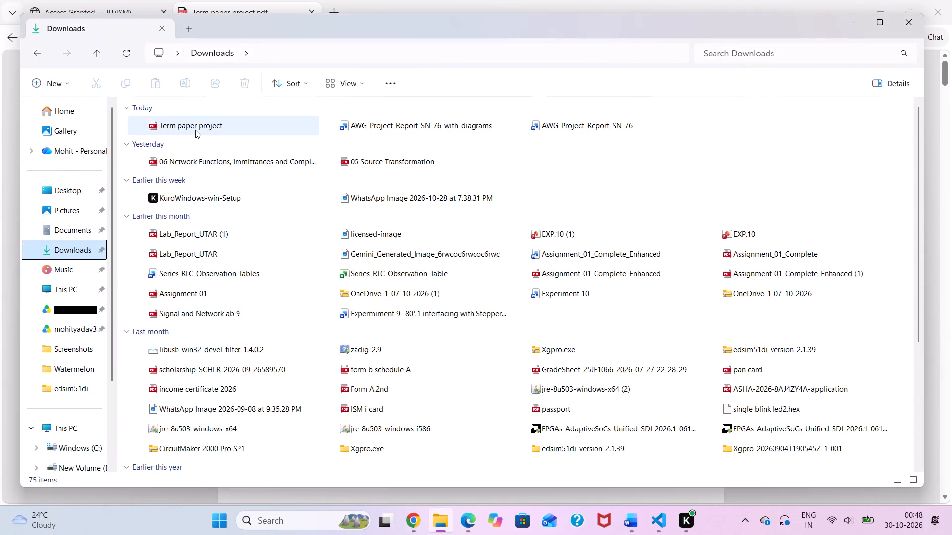
{"action": "double_click", "coordinate": [195, 130]}
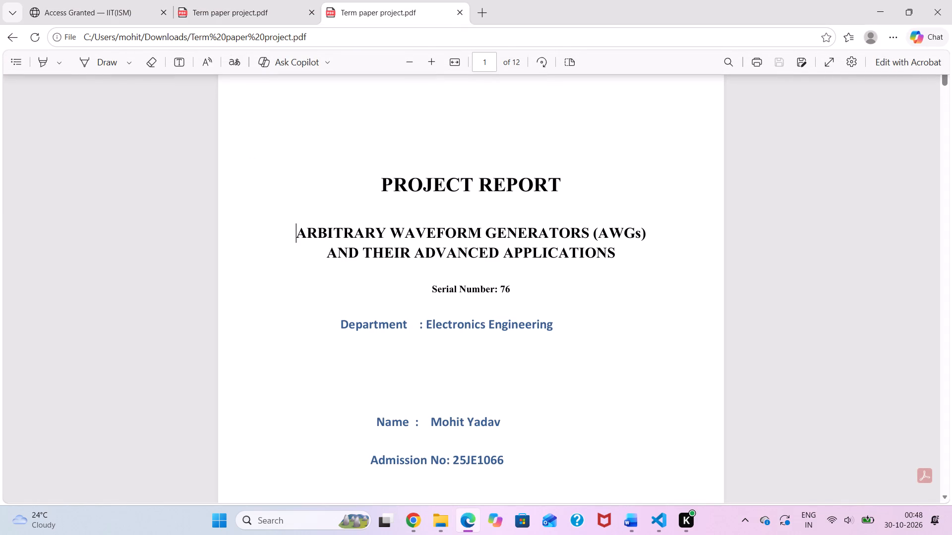
{"action": "scroll", "coordinate": [354, 250], "scroll_direction": "down", "scroll_amount": 11}
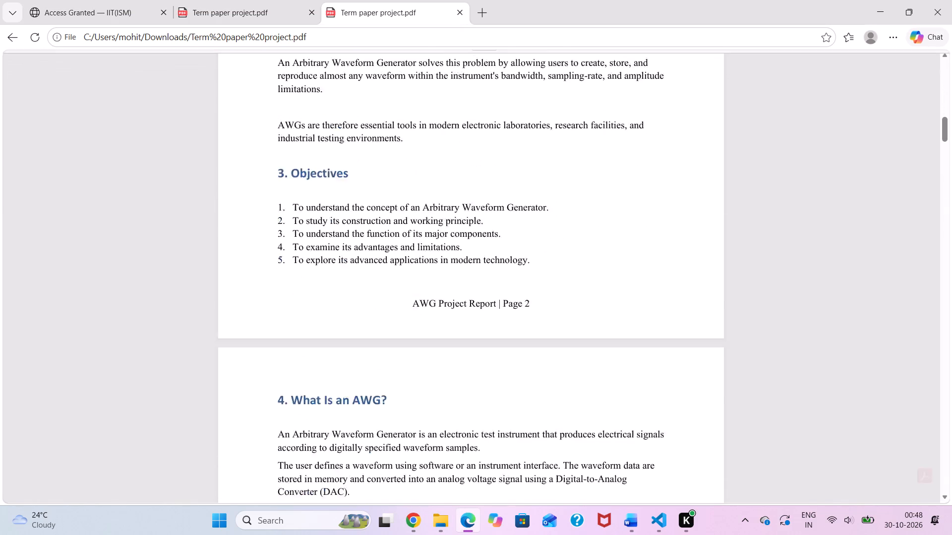
{"action": "scroll", "coordinate": [354, 250], "scroll_direction": "down", "scroll_amount": 12}
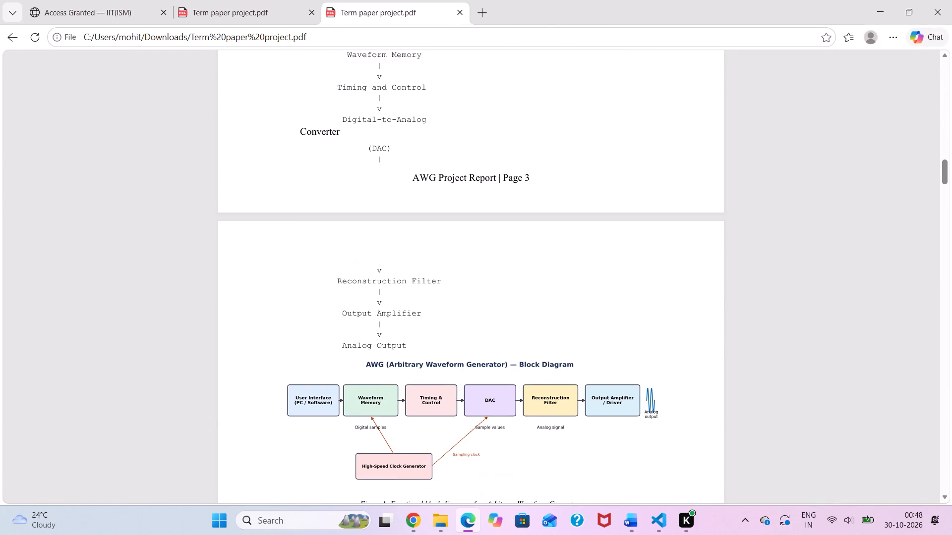
{"action": "scroll", "coordinate": [354, 250], "scroll_direction": "down", "scroll_amount": 9}
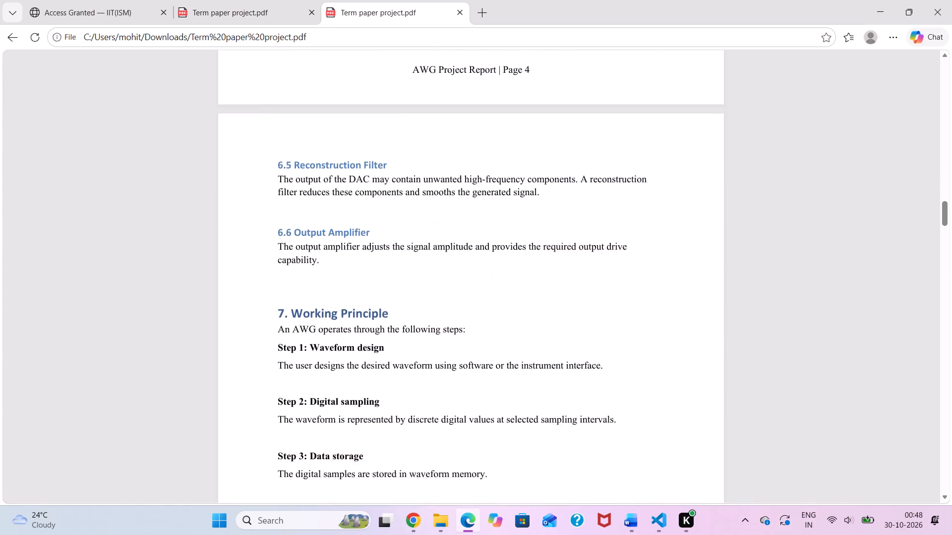
{"action": "scroll", "coordinate": [354, 250], "scroll_direction": "down", "scroll_amount": 9}
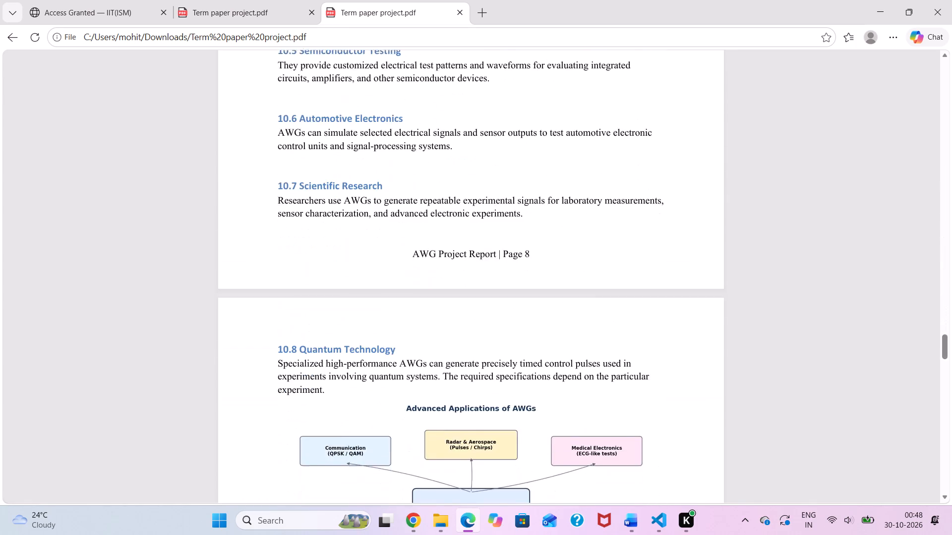
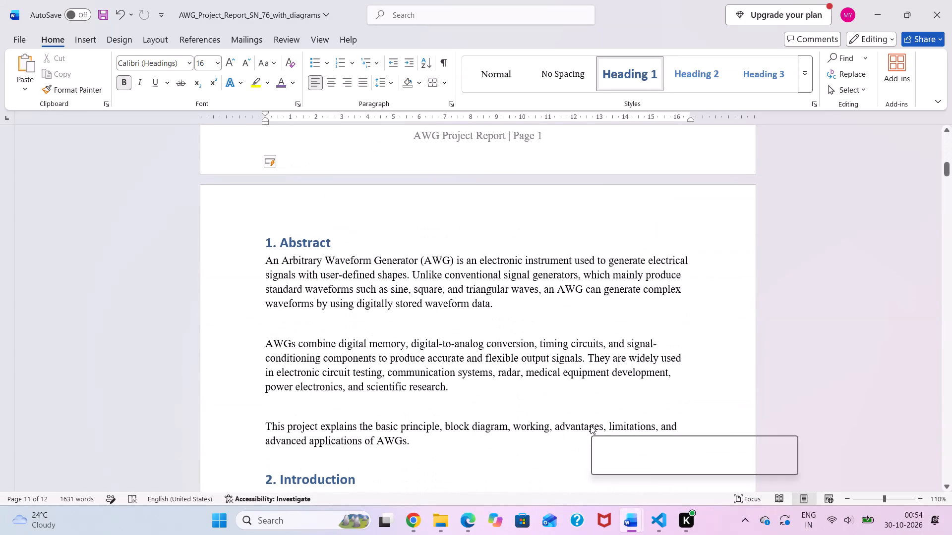
Return to the AWG_Project_Report_SN_76_with_diagrams document in Word and close it.
{"action": "left_click", "coordinate": [532, 390]}
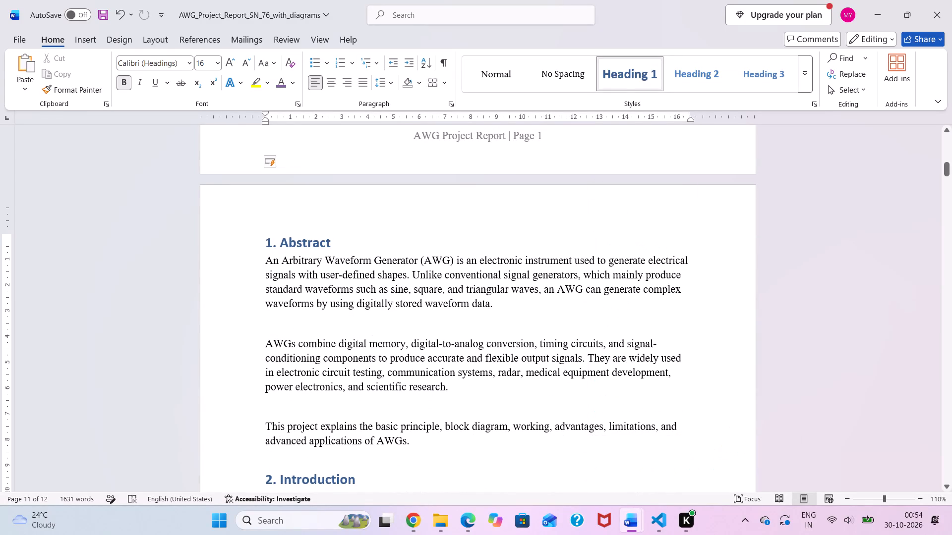
{"action": "scroll", "coordinate": [532, 390], "scroll_direction": "down", "scroll_amount": 1}
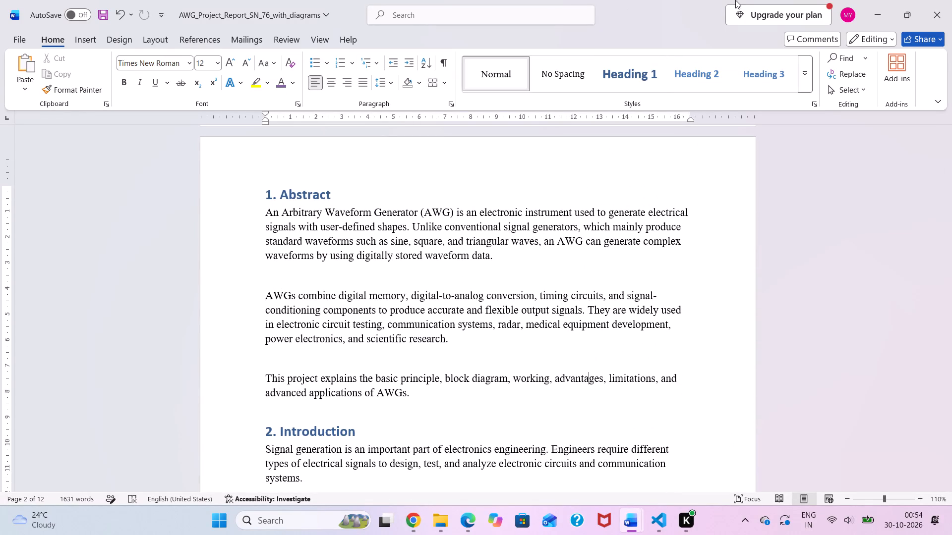
{"action": "triple_click", "coordinate": [951, 0]}
{"action": "triple_click", "coordinate": [951, 0]}
{"action": "left_click", "coordinate": [951, 0]}
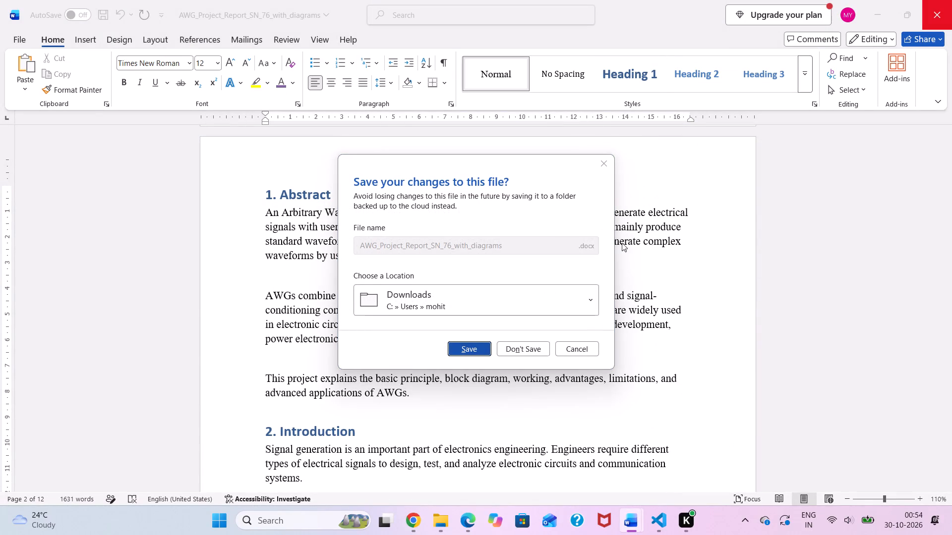